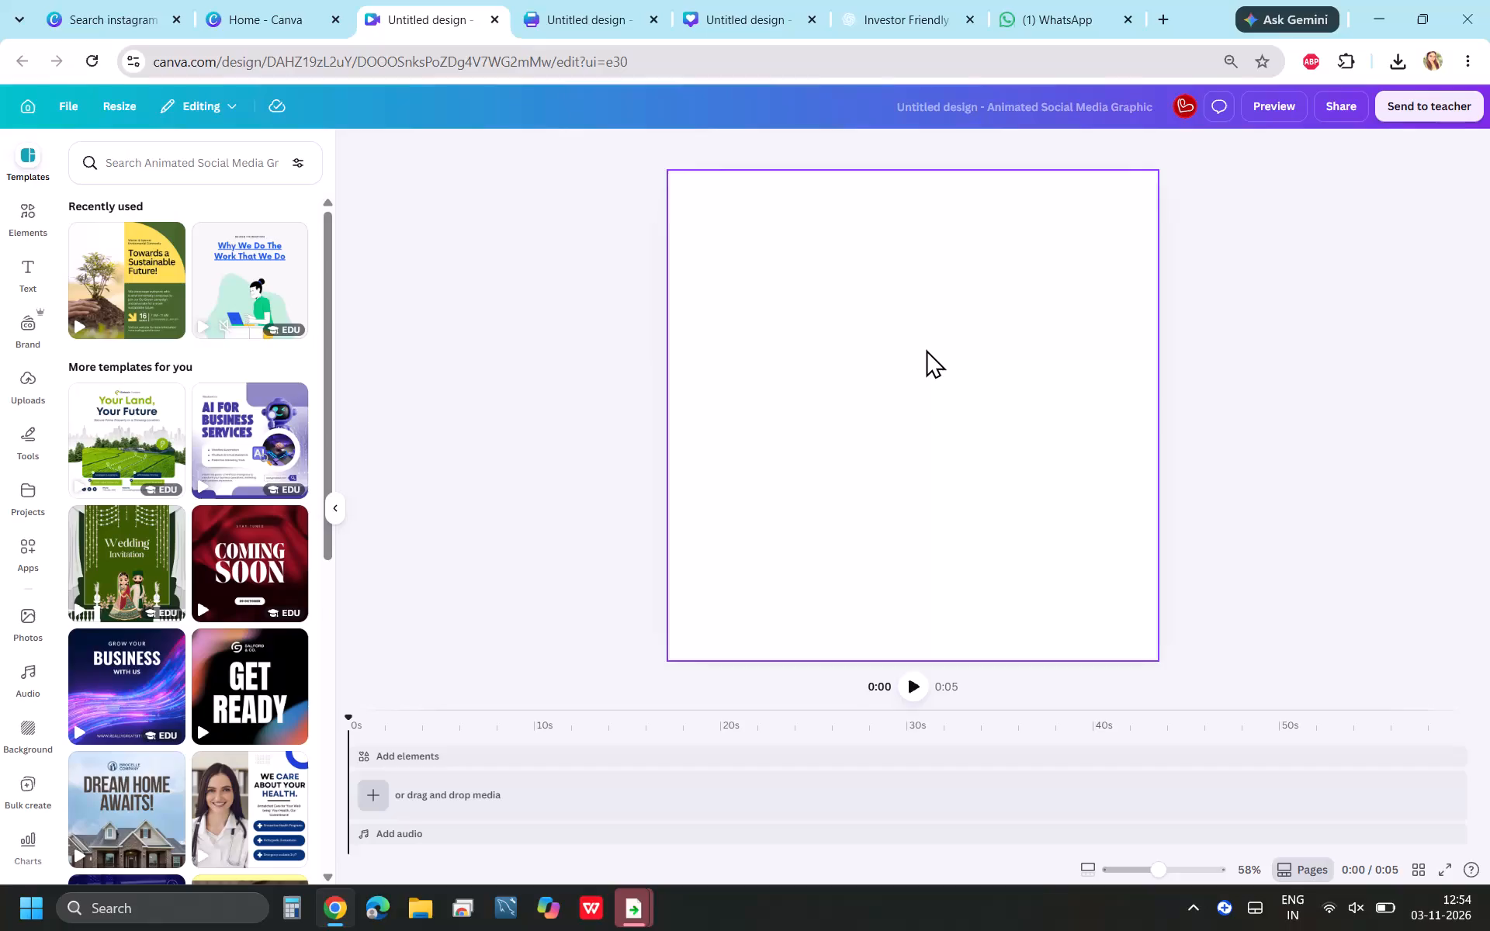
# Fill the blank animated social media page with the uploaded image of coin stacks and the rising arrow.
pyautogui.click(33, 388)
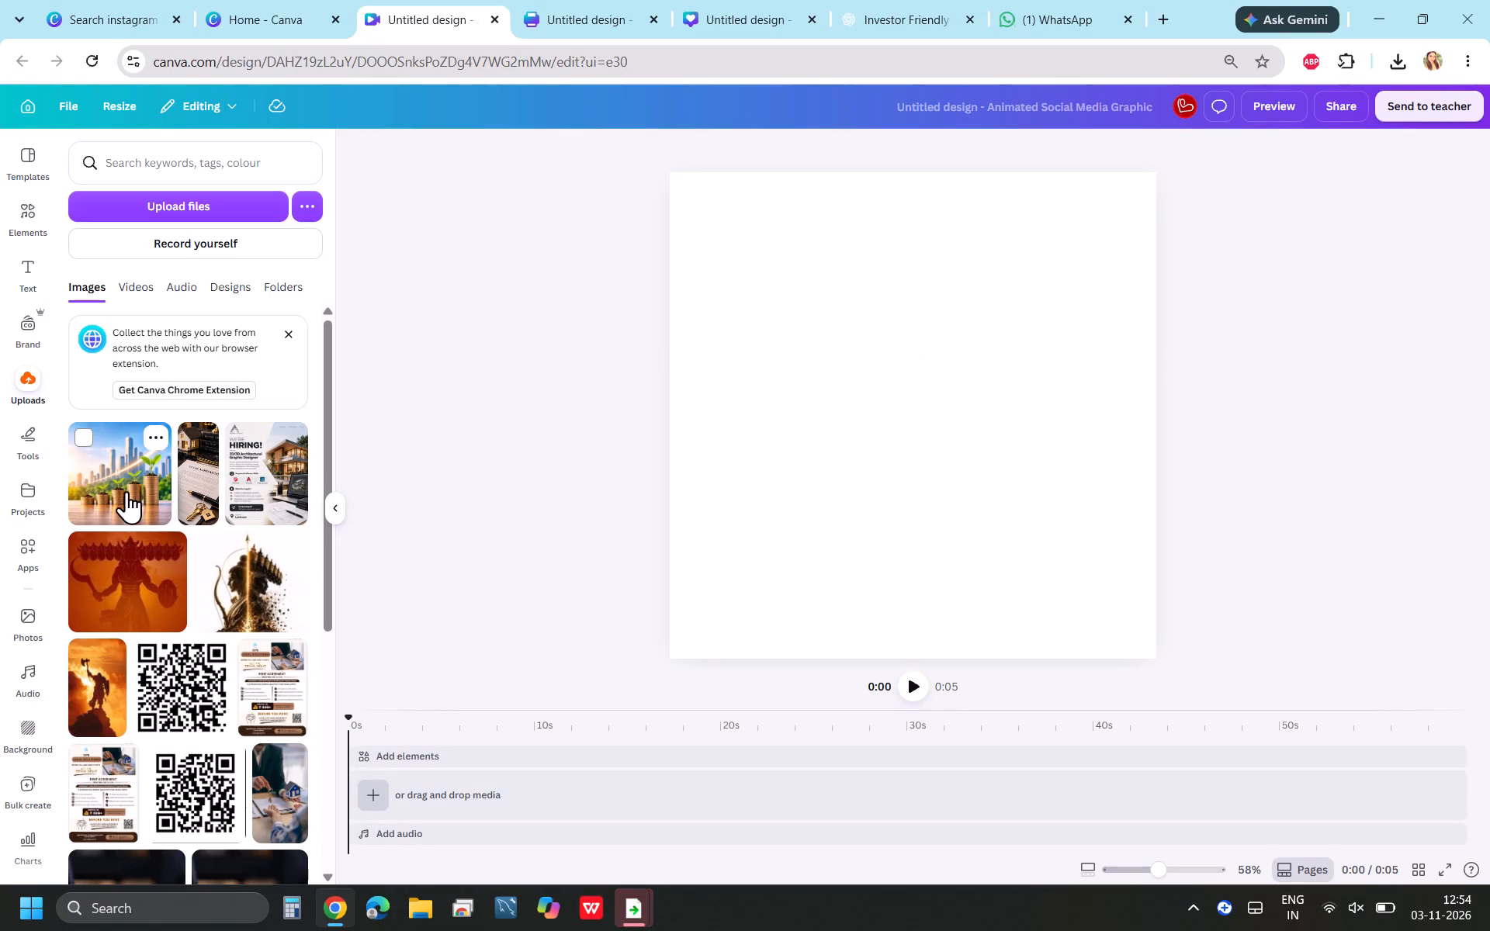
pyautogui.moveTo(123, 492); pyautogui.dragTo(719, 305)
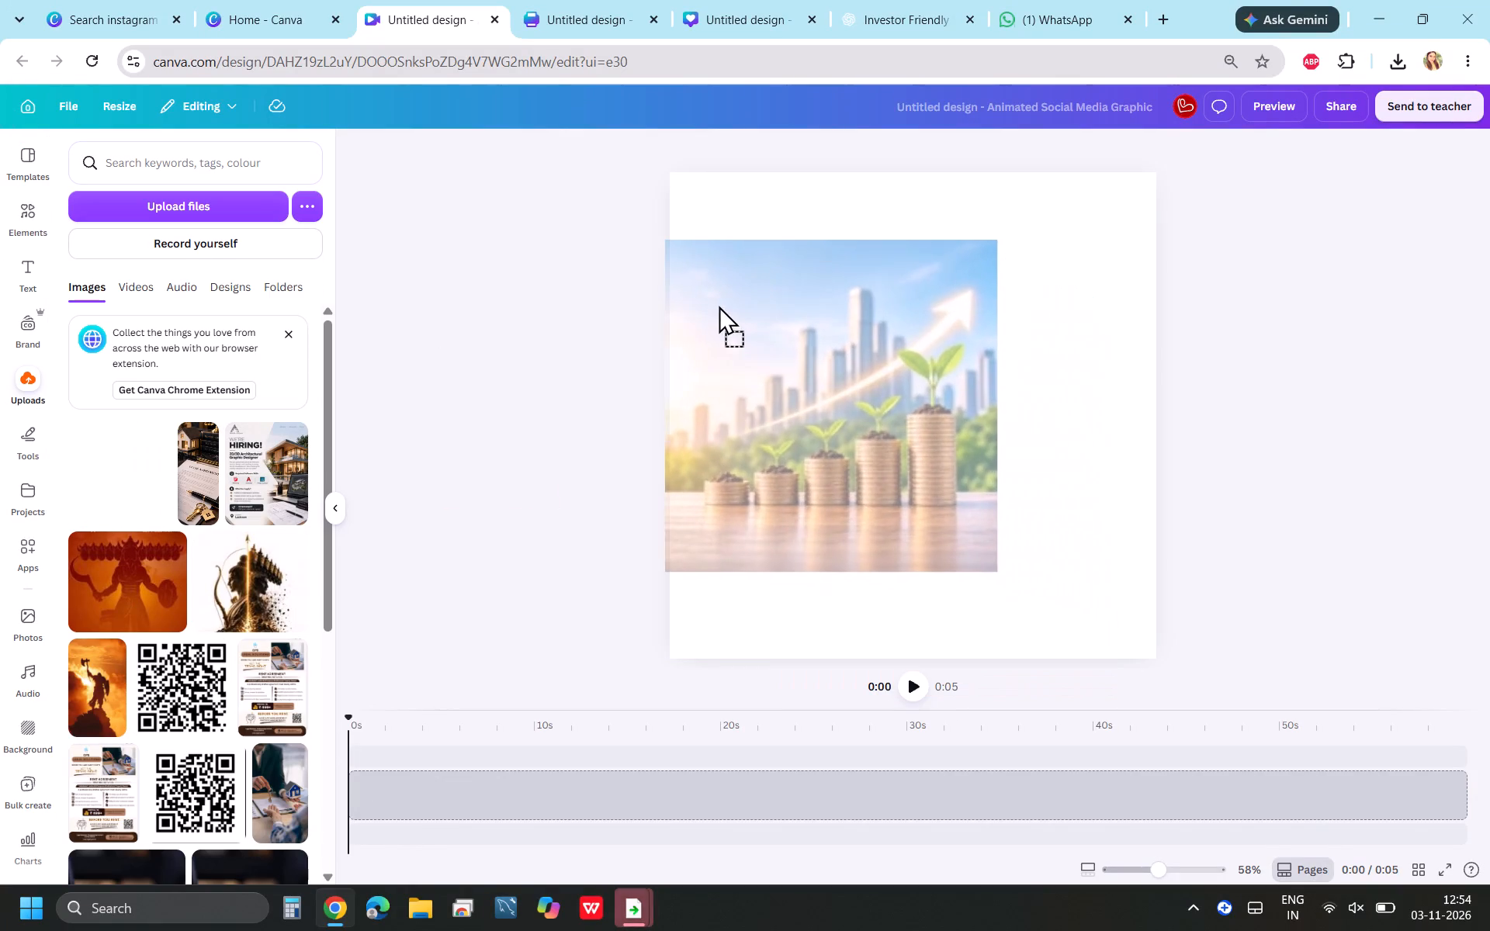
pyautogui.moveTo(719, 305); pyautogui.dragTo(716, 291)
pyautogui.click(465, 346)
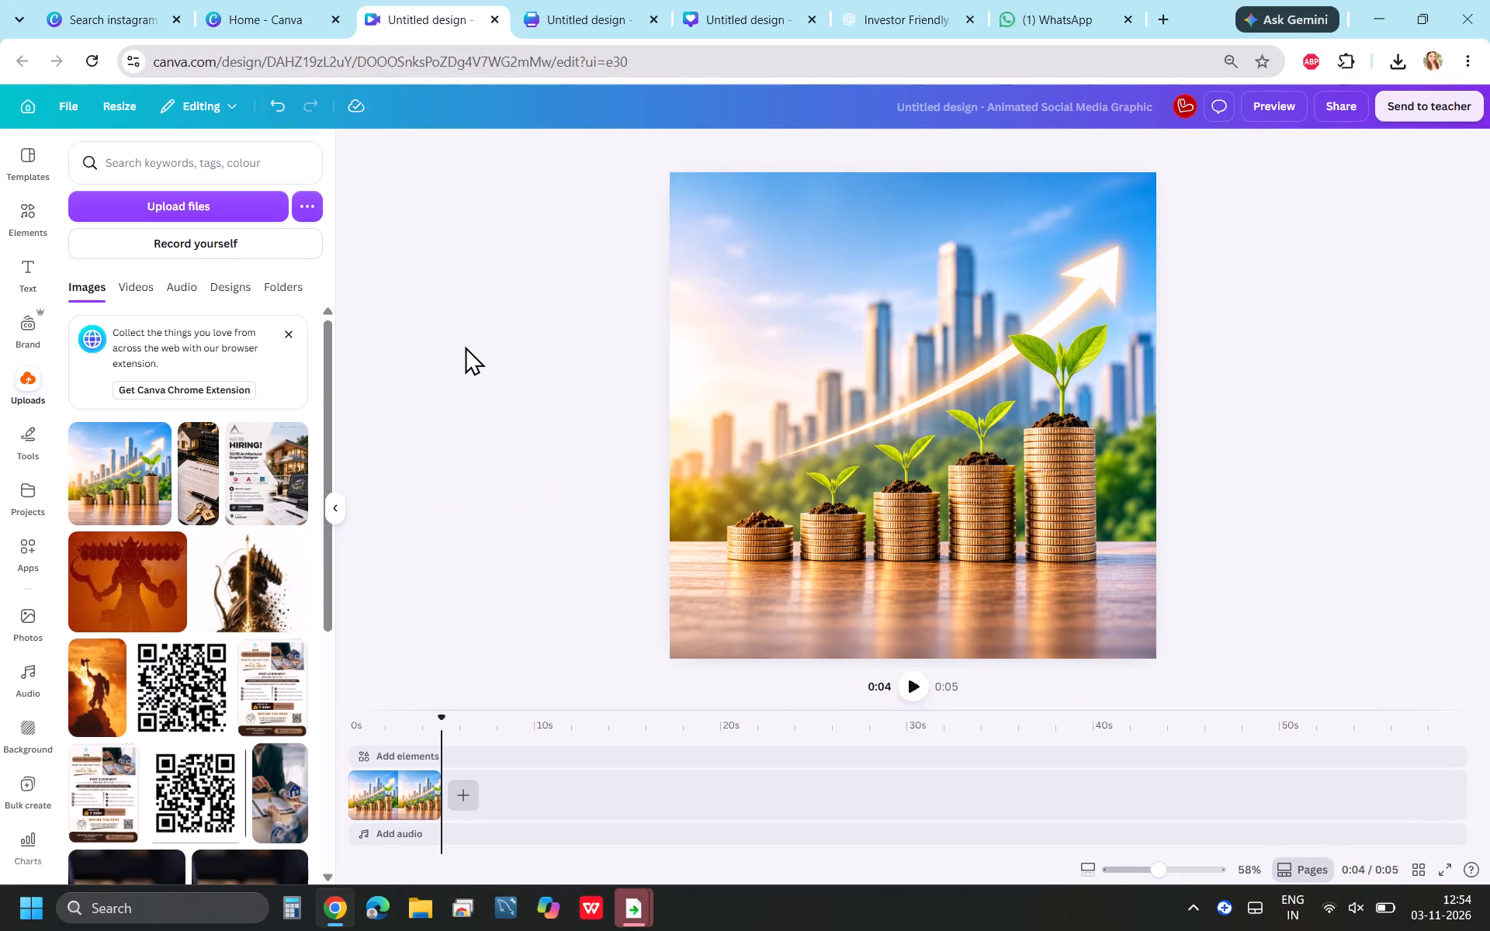
# Play back the animated page to check how the coin-stack image appears.
pyautogui.scroll(4, 1447, 349)
pyautogui.scroll(-1, 1449, 348)
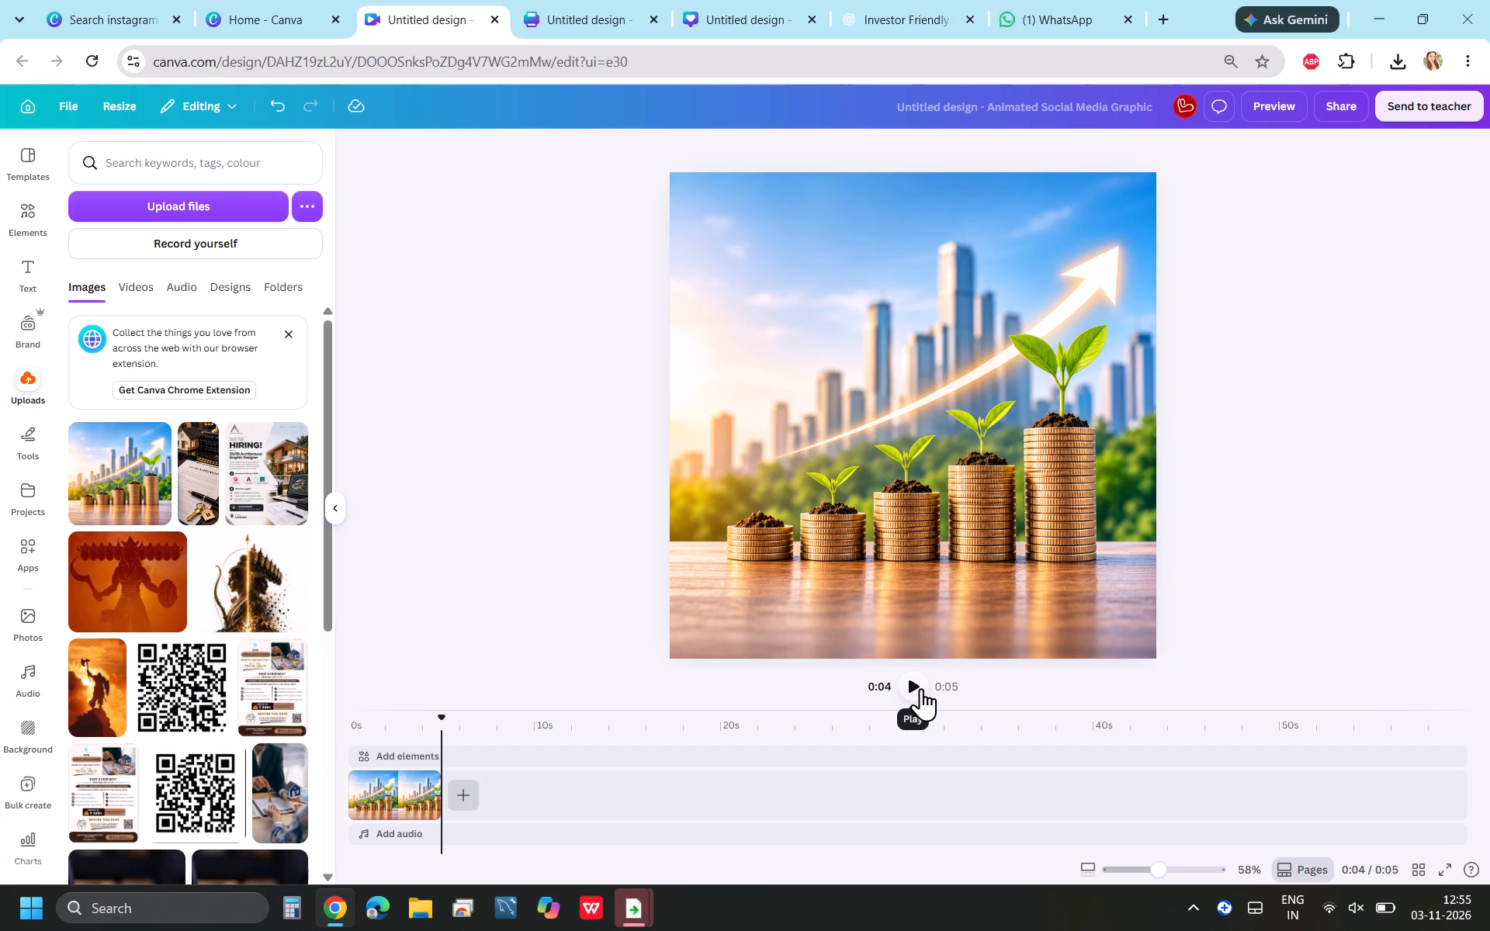
pyautogui.click(921, 688)
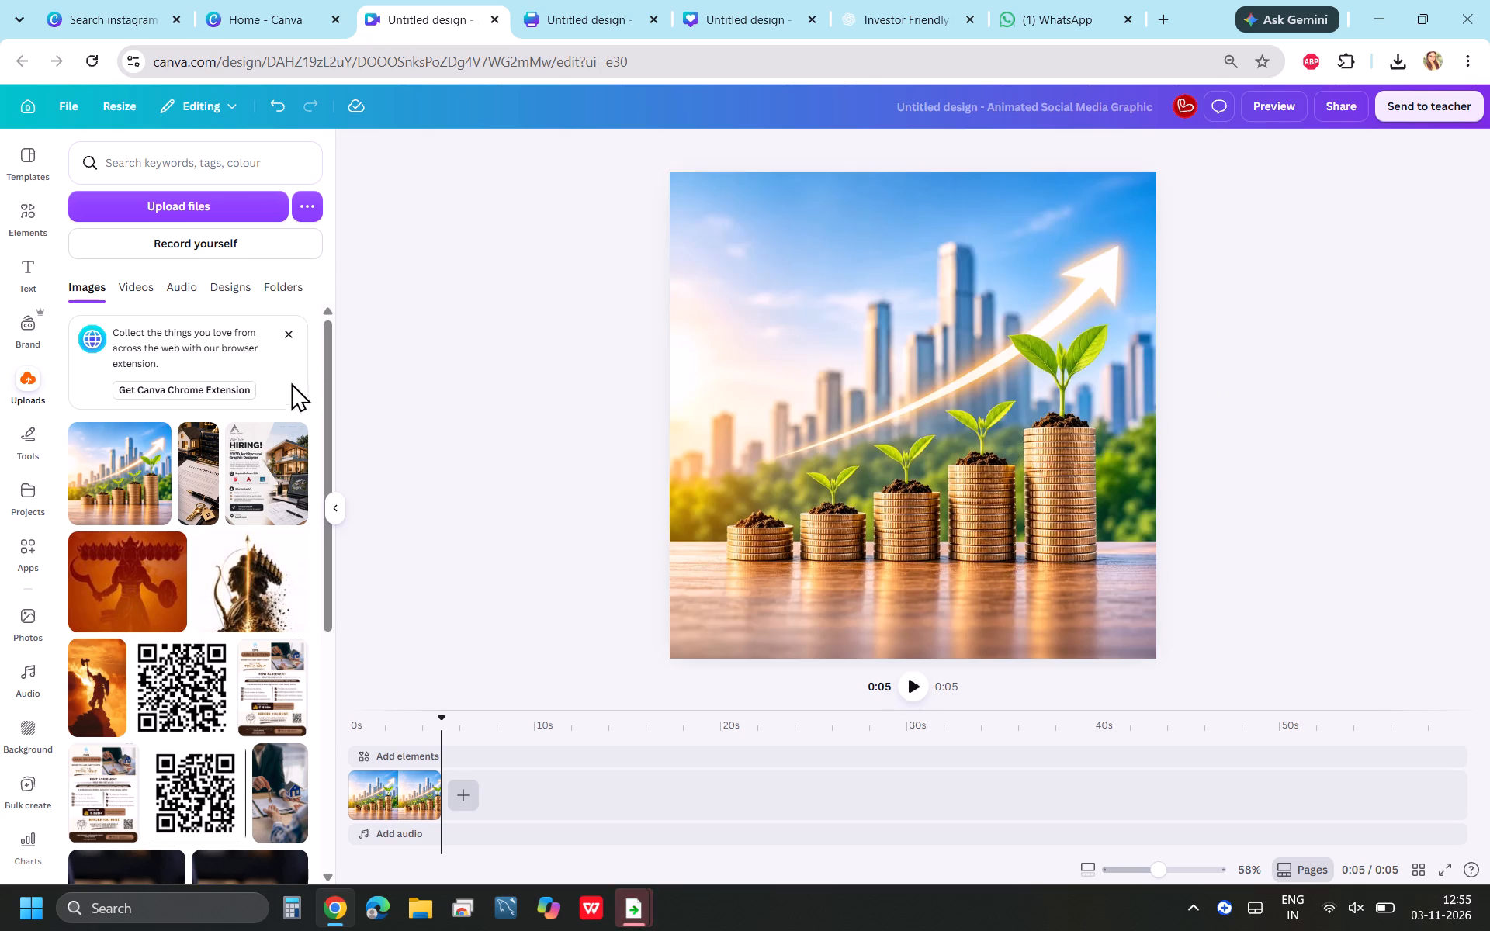
pyautogui.click(532, 351)
pyautogui.click(532, 351)
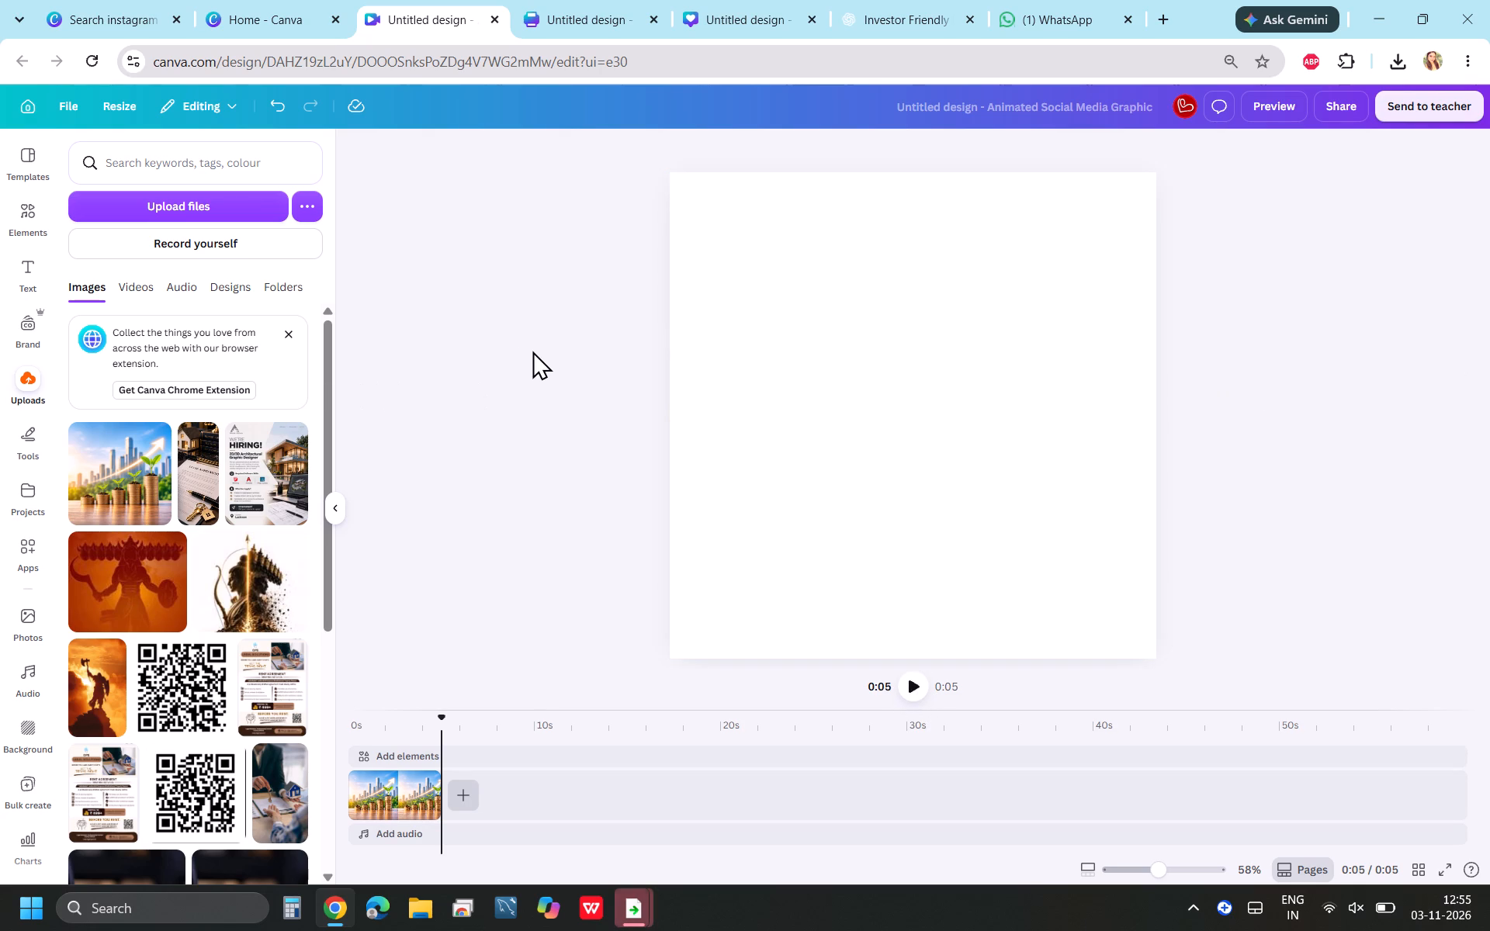
pyautogui.click(911, 677)
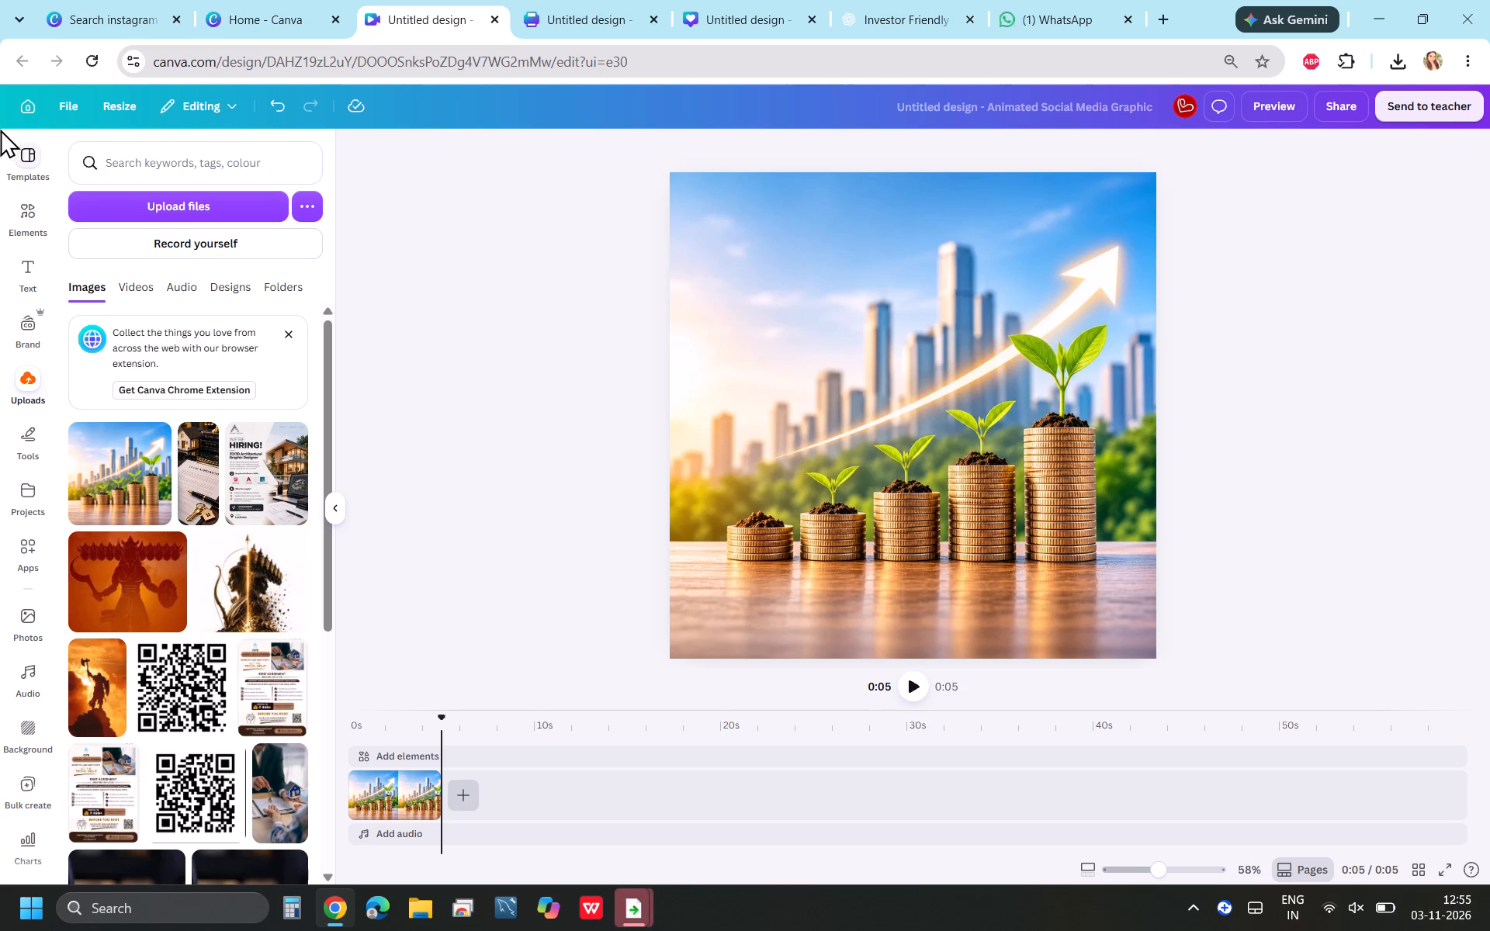
# Leave the animated graphic for the home page and close the Invitation (A6) and Instagram Post (4:5) design tabs.
pyautogui.click(23, 100)
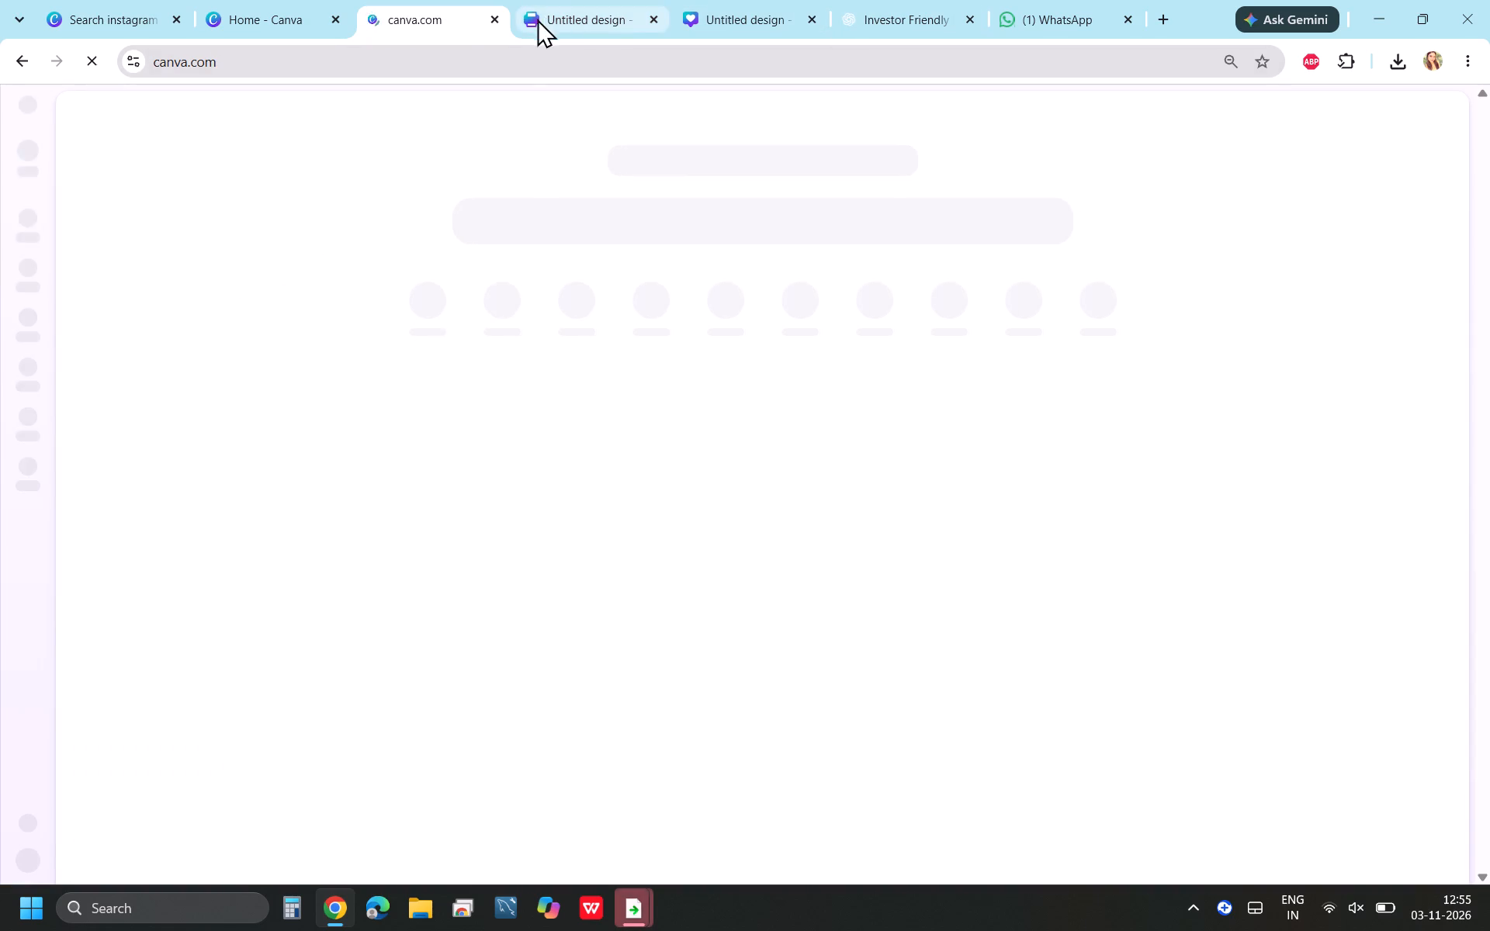
pyautogui.click(595, 15)
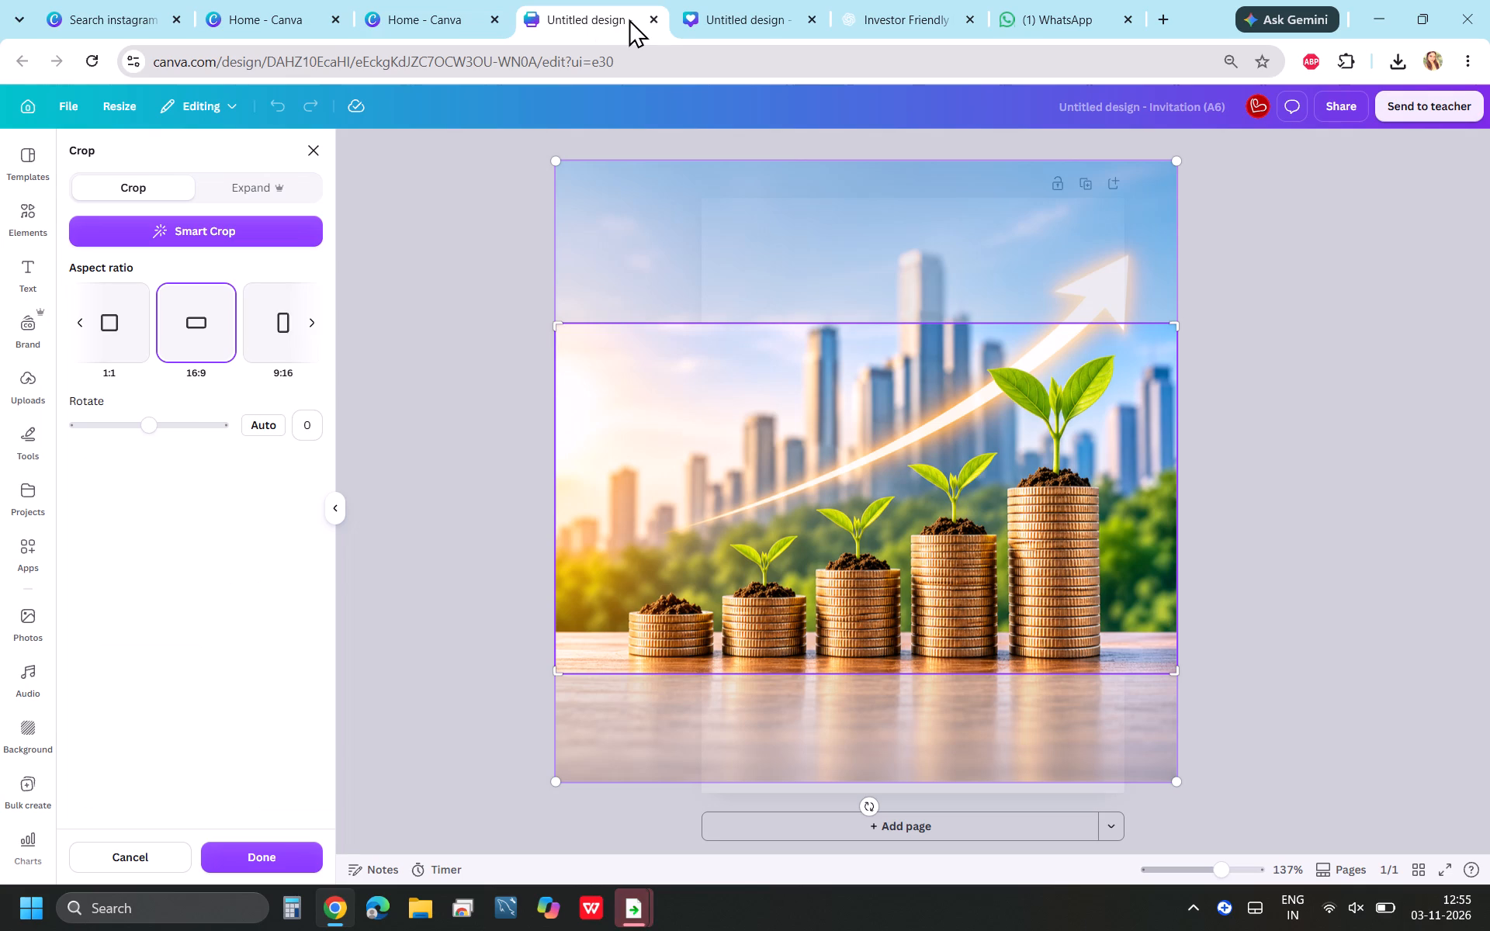
pyautogui.click(653, 16)
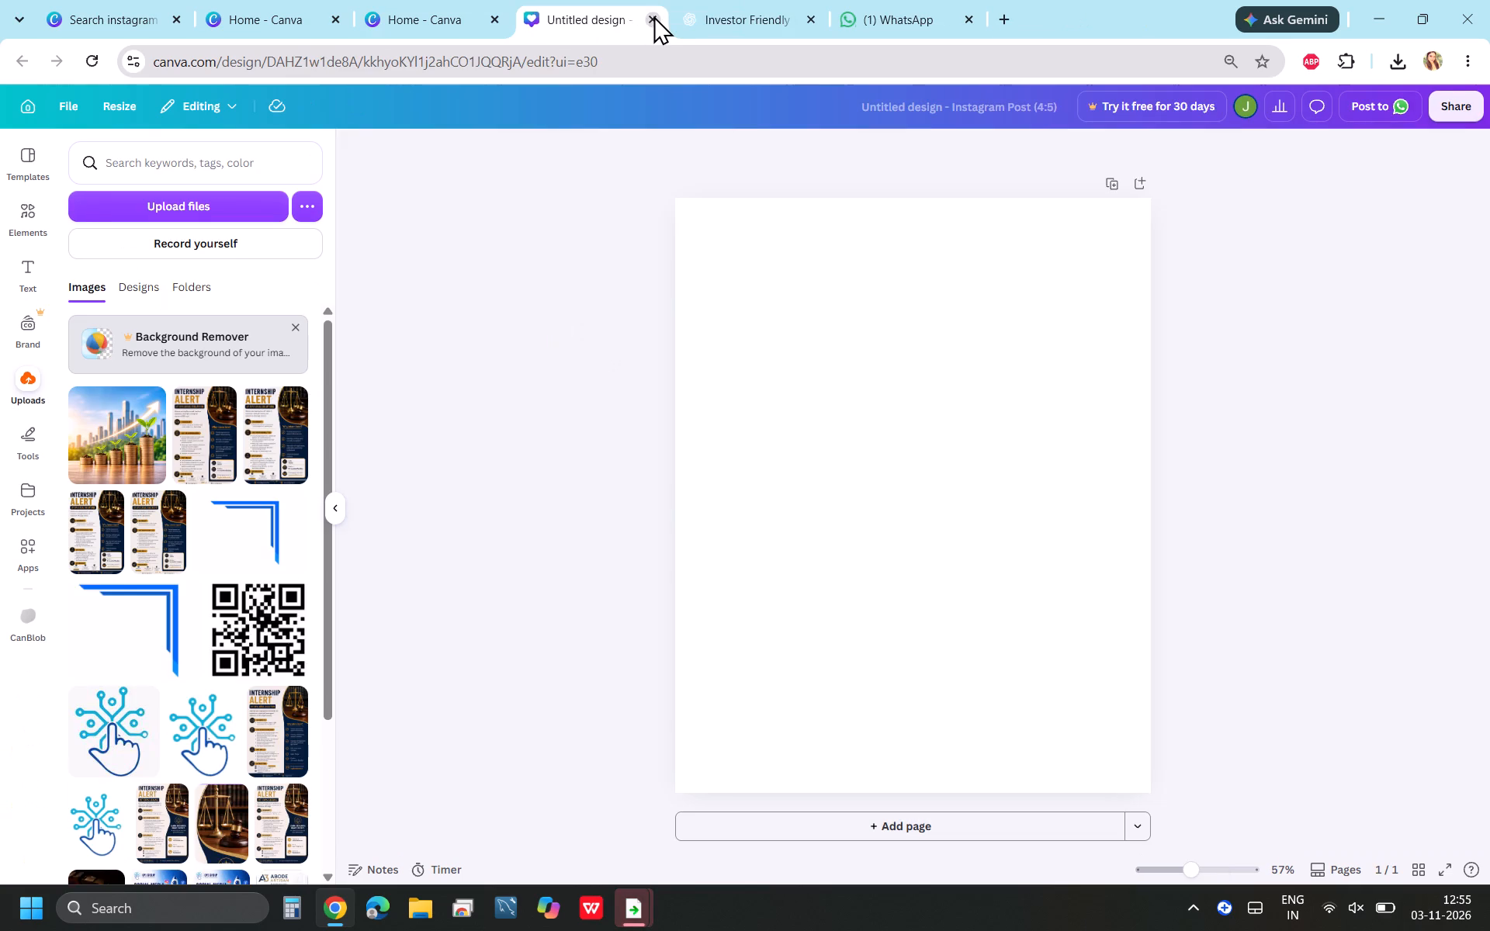
pyautogui.click(652, 17)
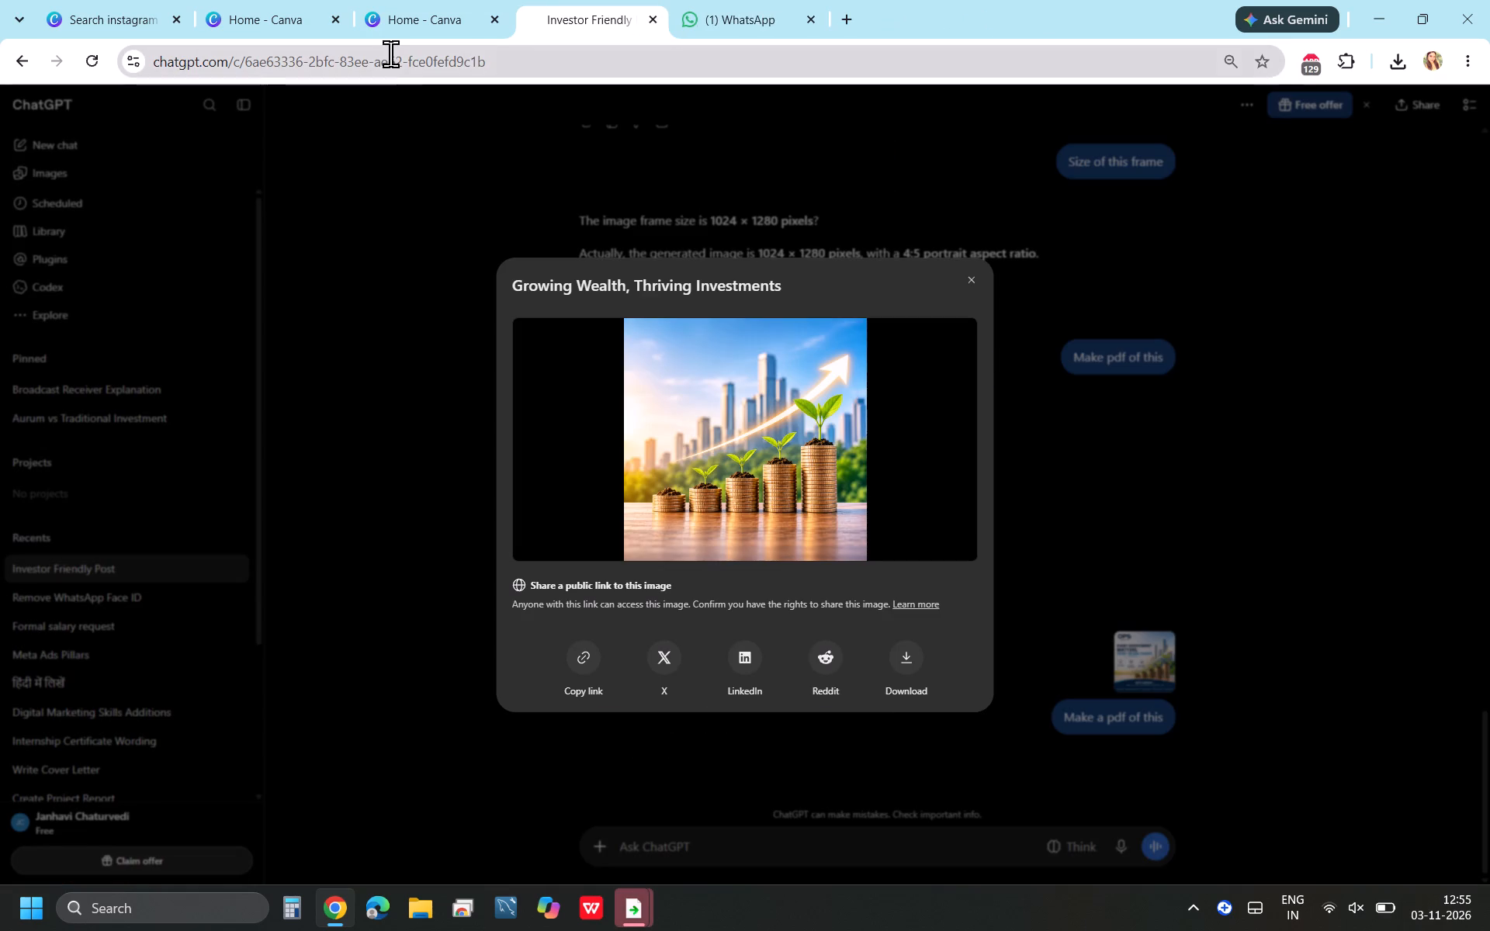
# Create a new blank Social Media design from the social media formats in the open Create a design window.
pyautogui.click(331, 8)
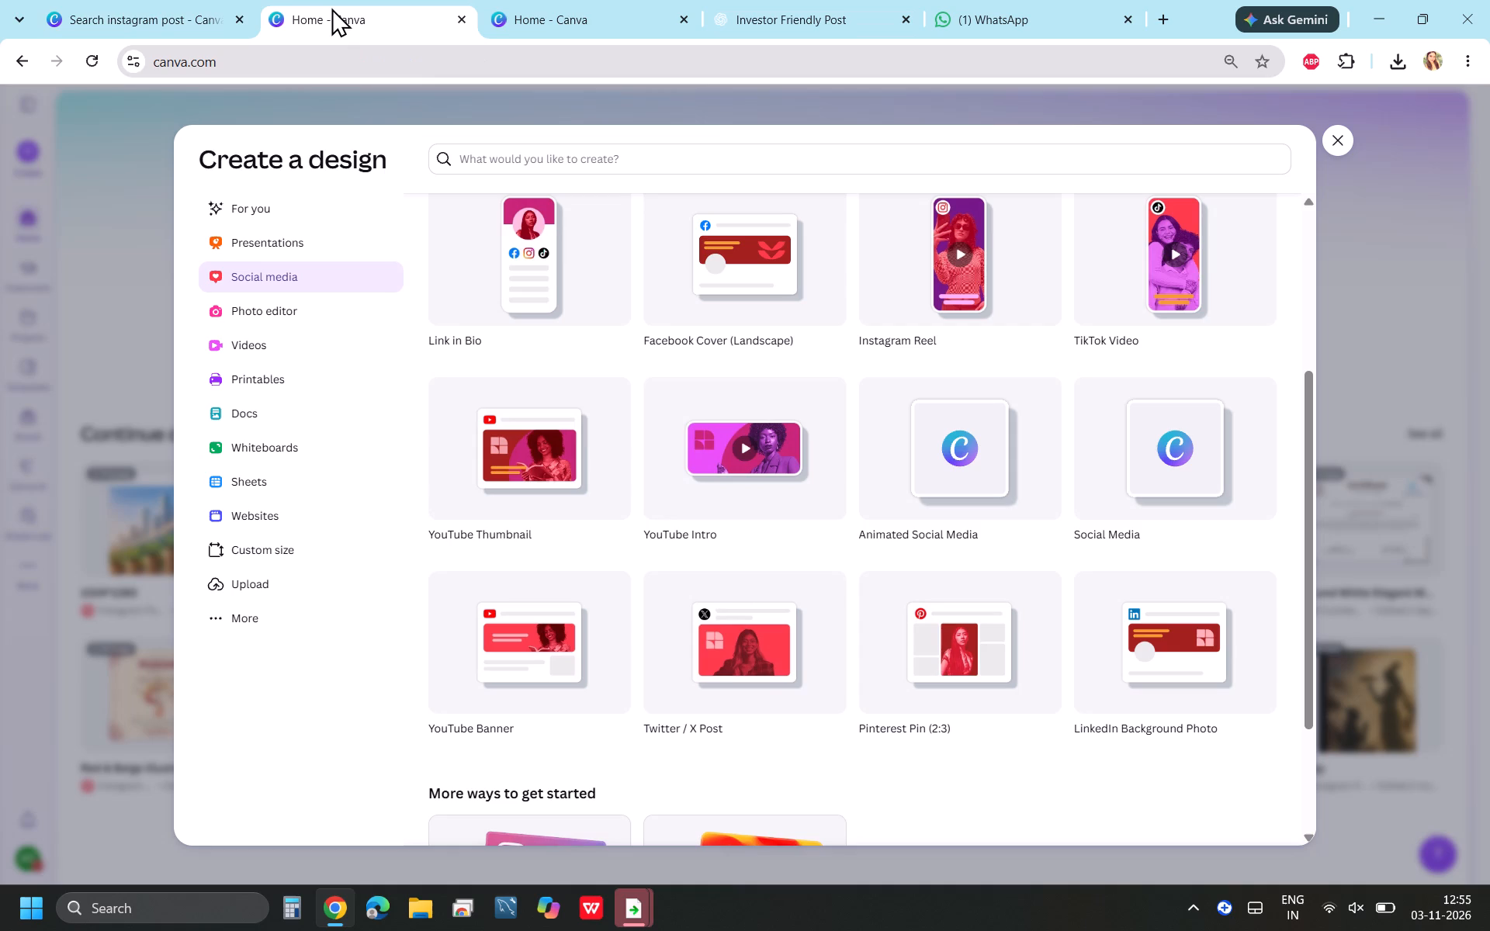
pyautogui.scroll(-1, 936, 554)
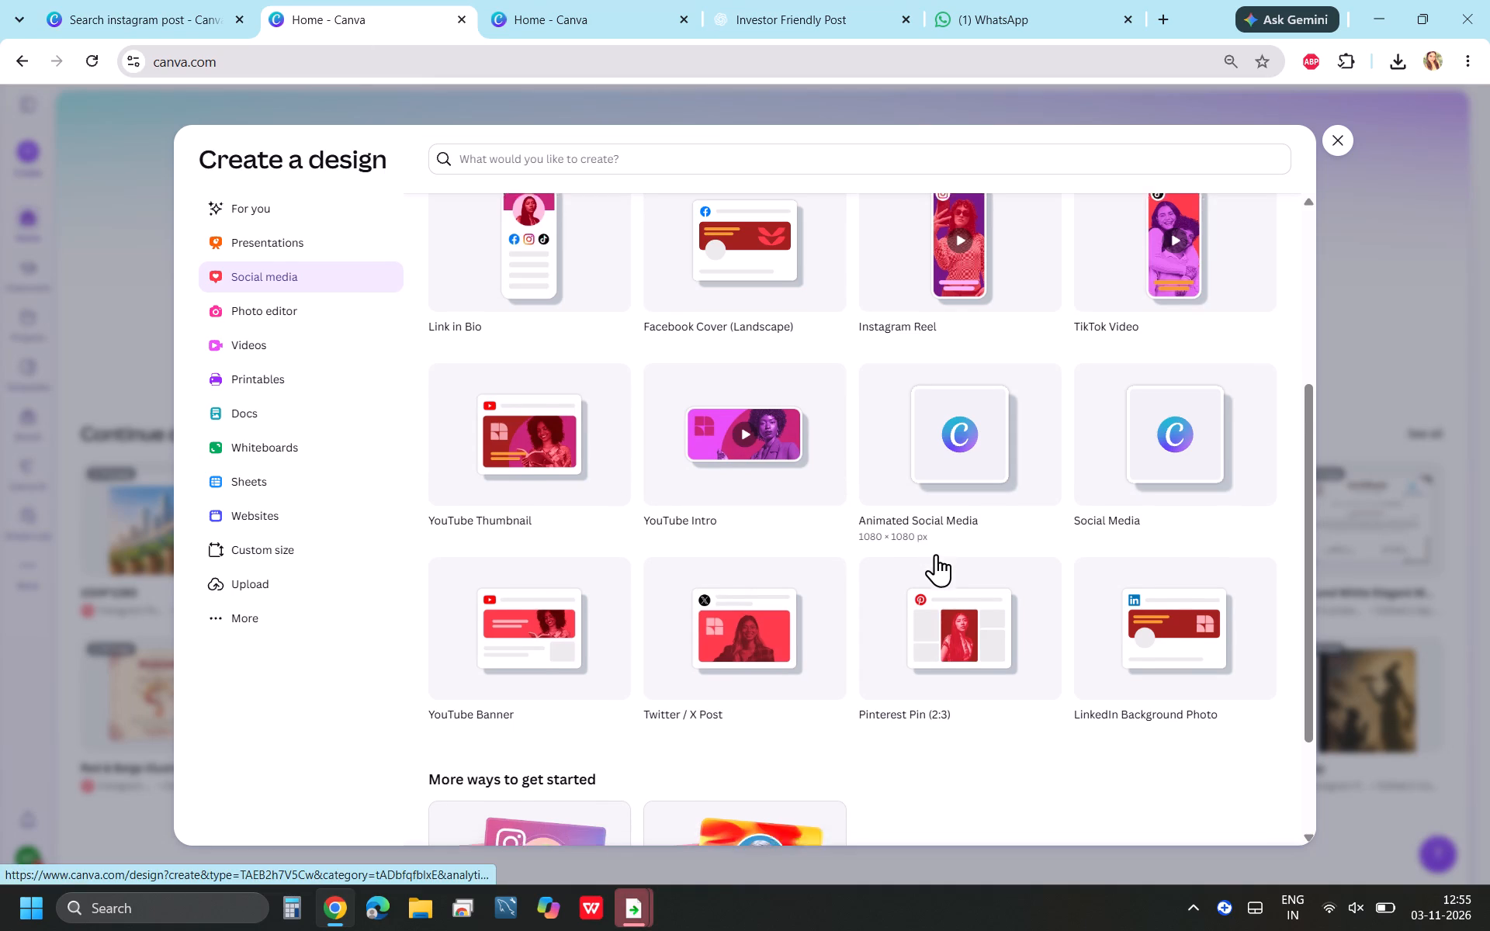
pyautogui.click(1122, 382)
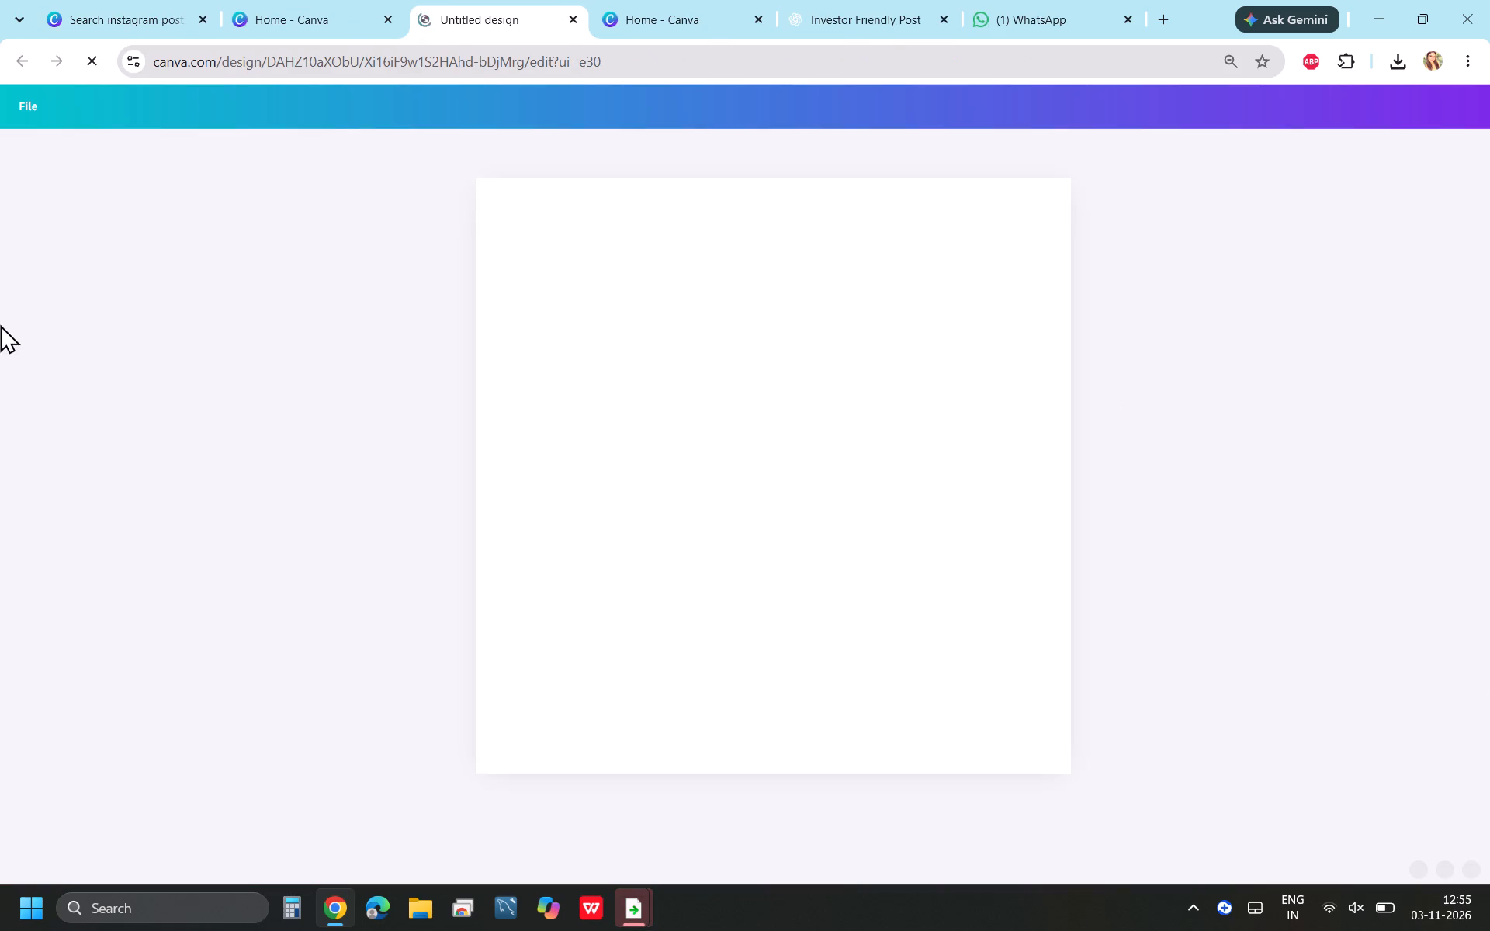
# Place the uploaded image of coin stacks and the rising arrow on the blank Social Media page.
pyautogui.click(24, 379)
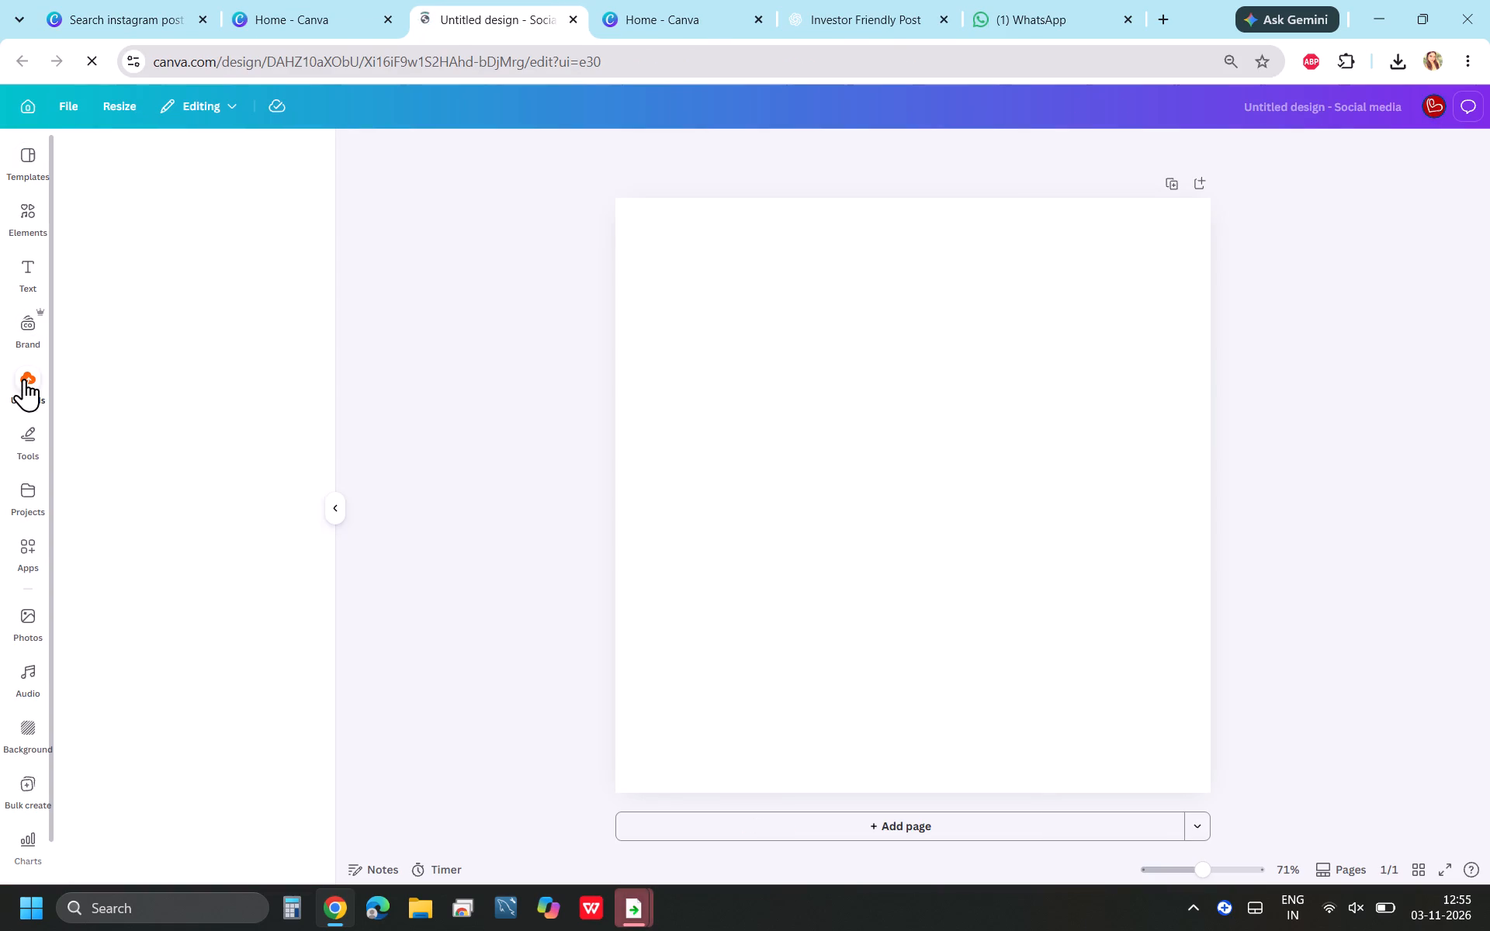
pyautogui.moveTo(94, 476); pyautogui.dragTo(610, 406)
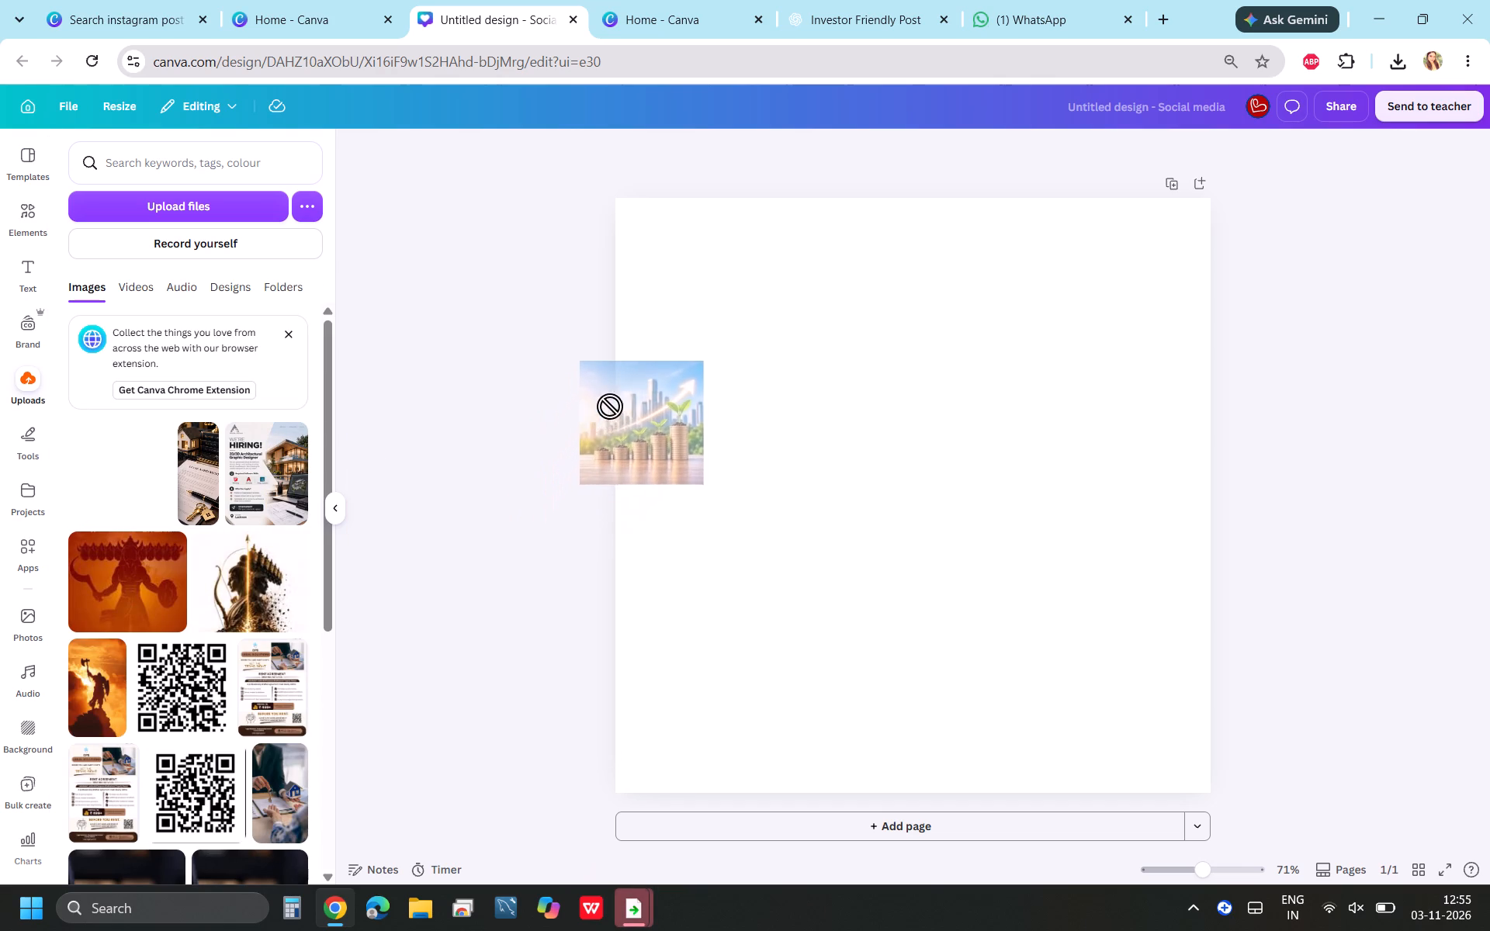
# Fill the blank page of the static Social media design with the uploaded coin-stack growth image.
pyautogui.moveTo(610, 406); pyautogui.dragTo(620, 349)
pyautogui.click(1399, 444)
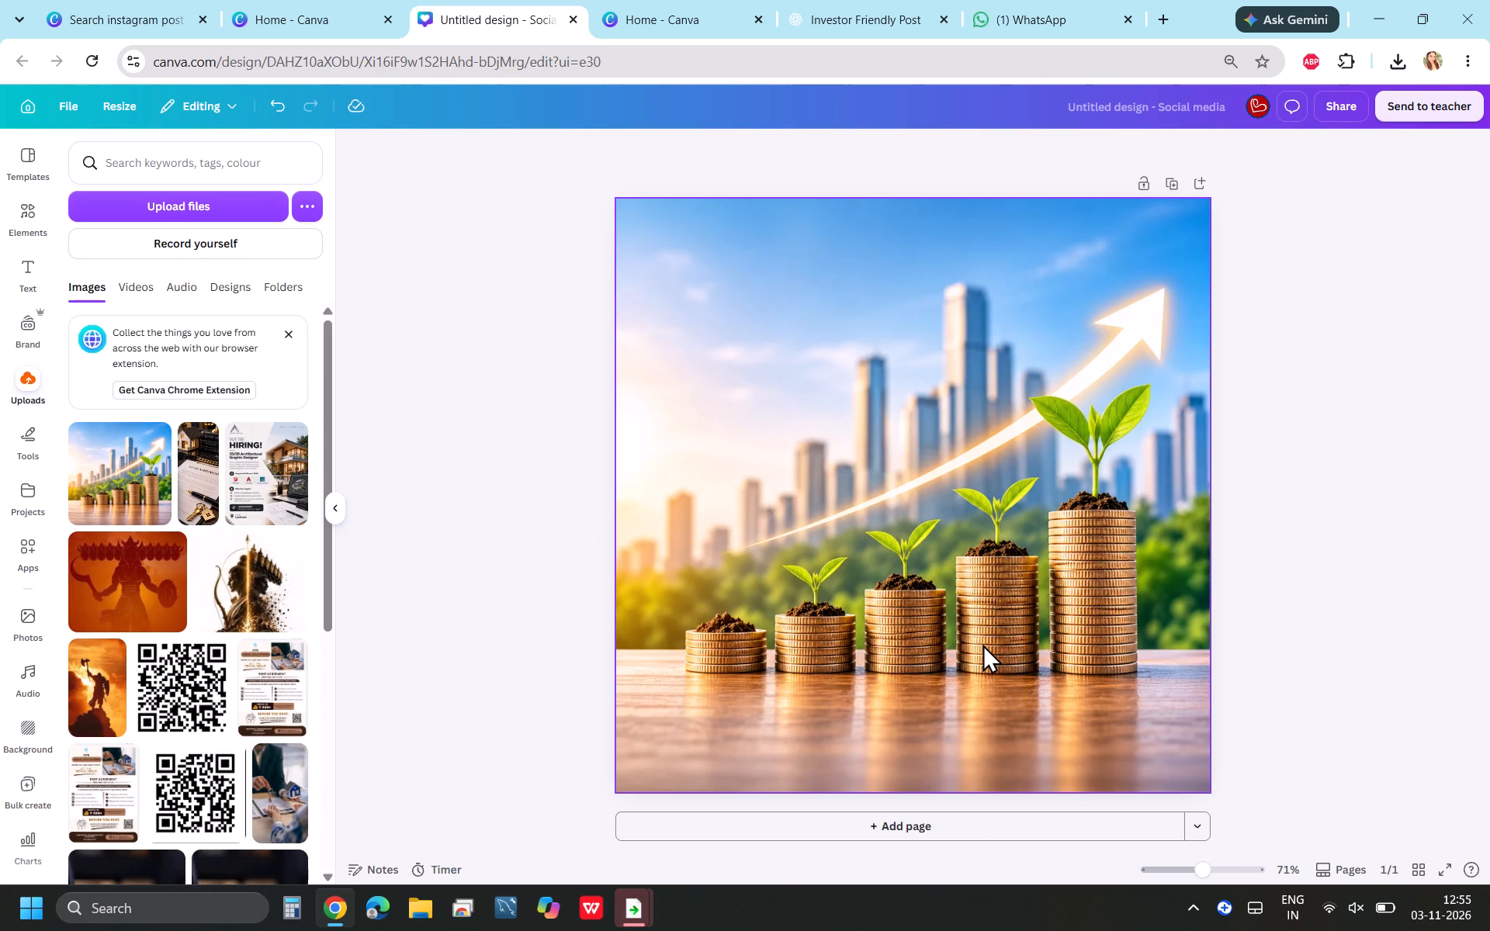
pyautogui.scroll(2, 982, 644)
pyautogui.click(433, 486)
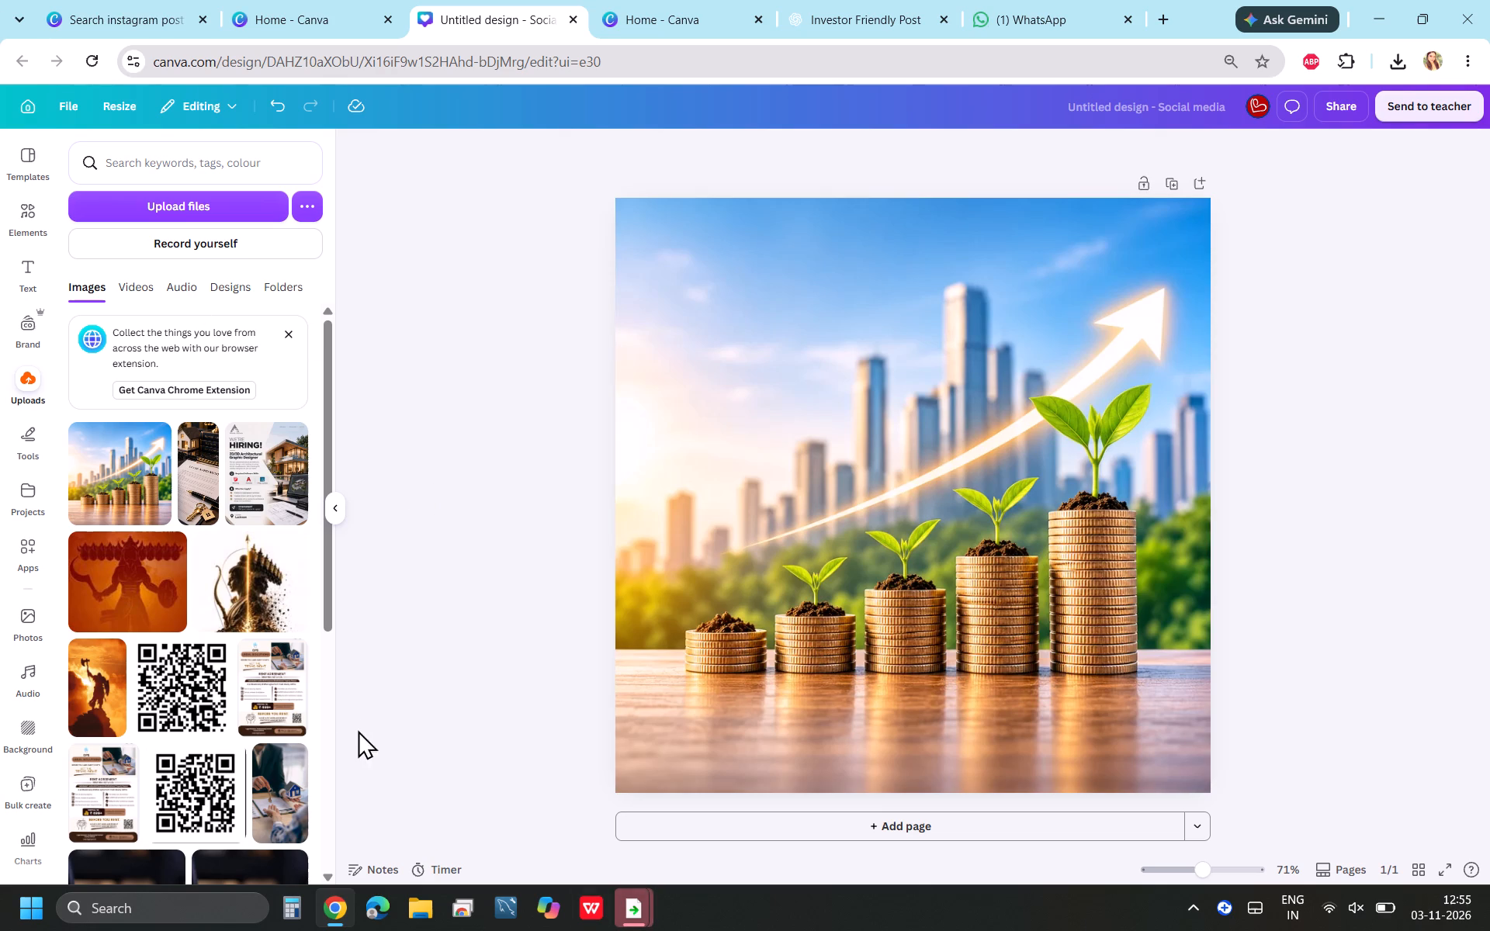
# Add the uploaded blue hand-and-circuit logo without text to the page and remove its background.
pyautogui.scroll(-4, 174, 729)
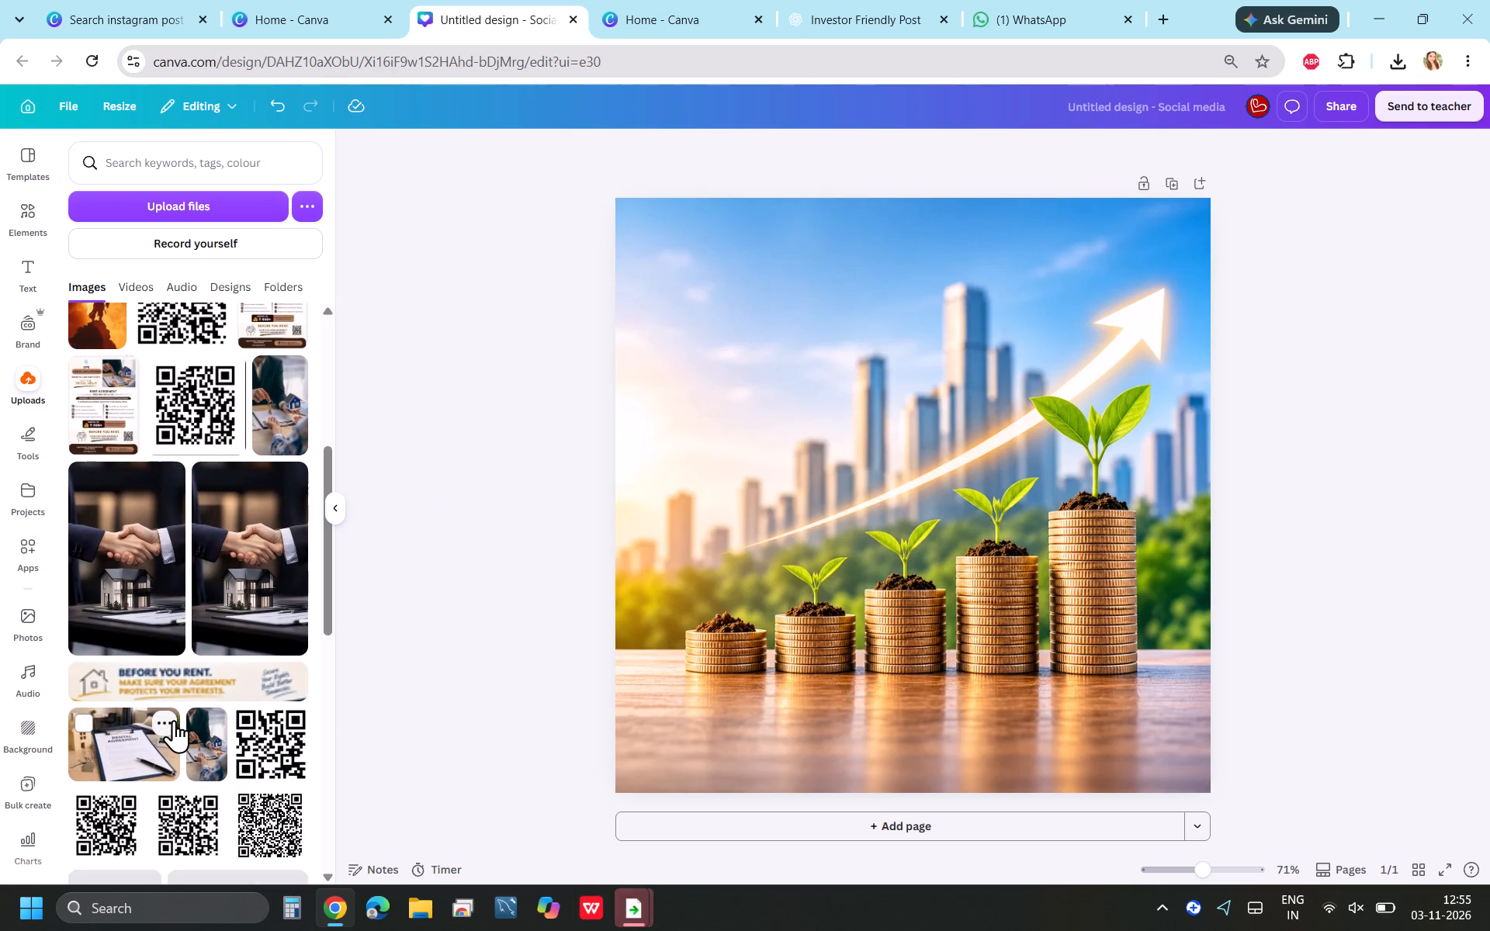
pyautogui.scroll(-6, 174, 720)
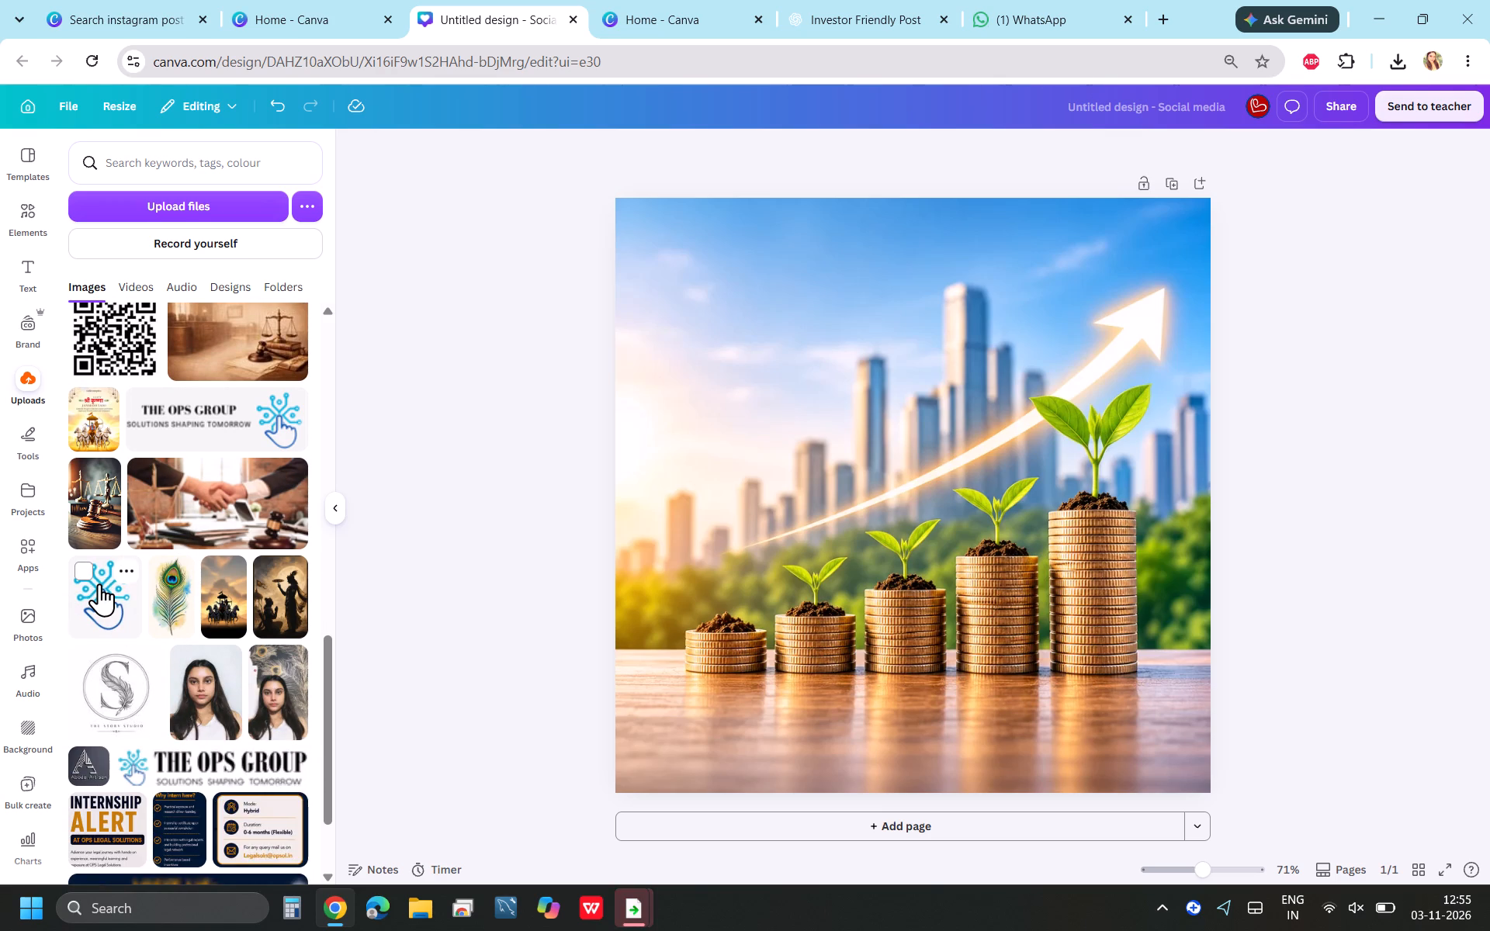
pyautogui.click(99, 599)
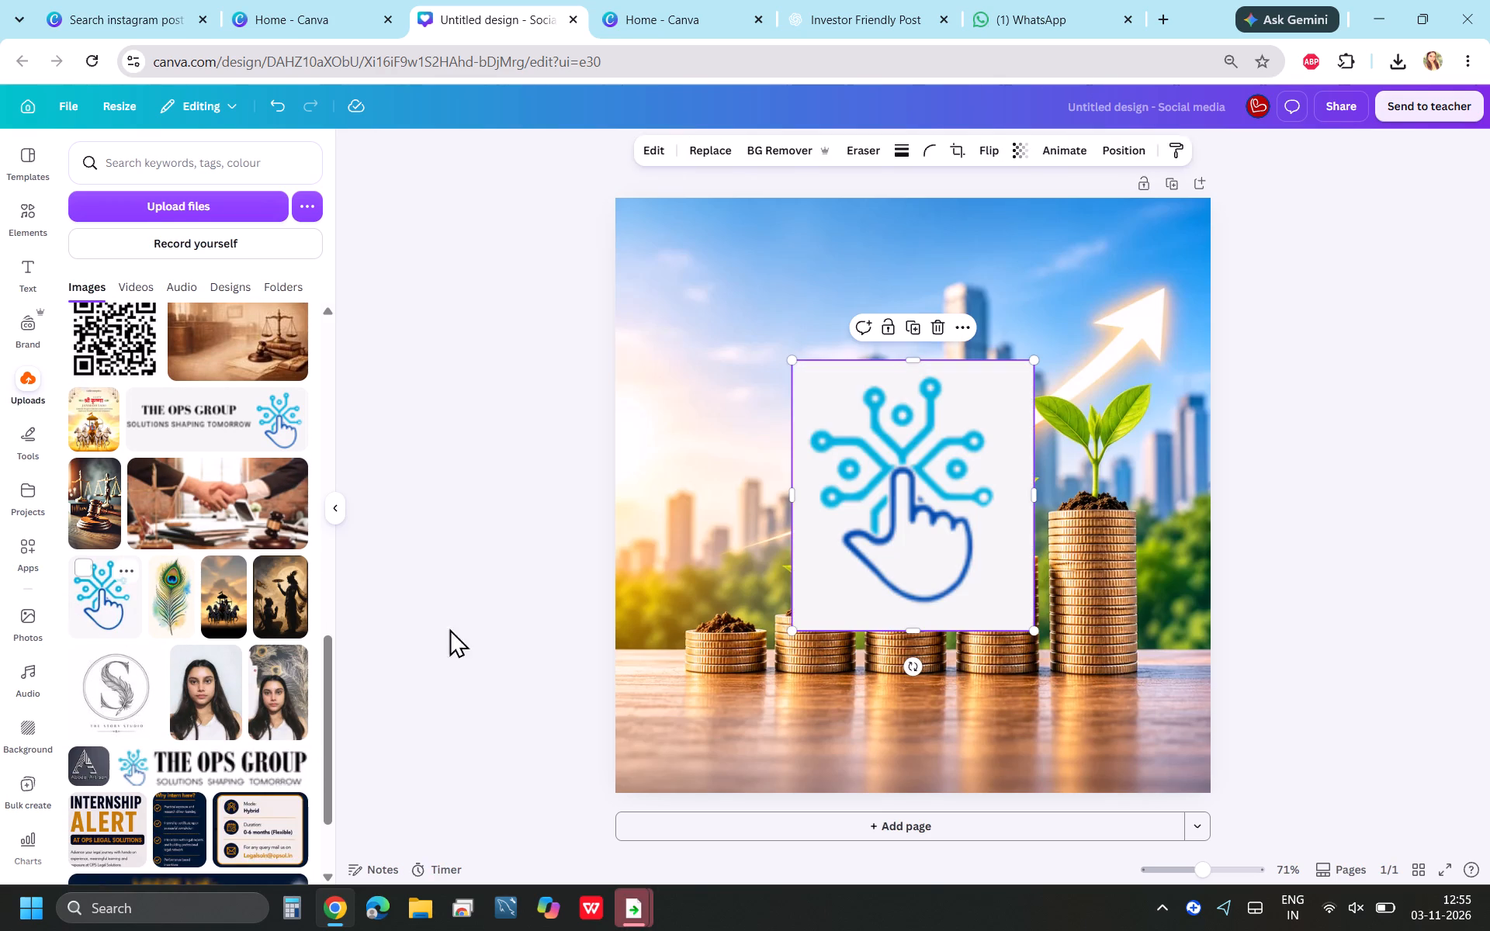
pyautogui.click(742, 152)
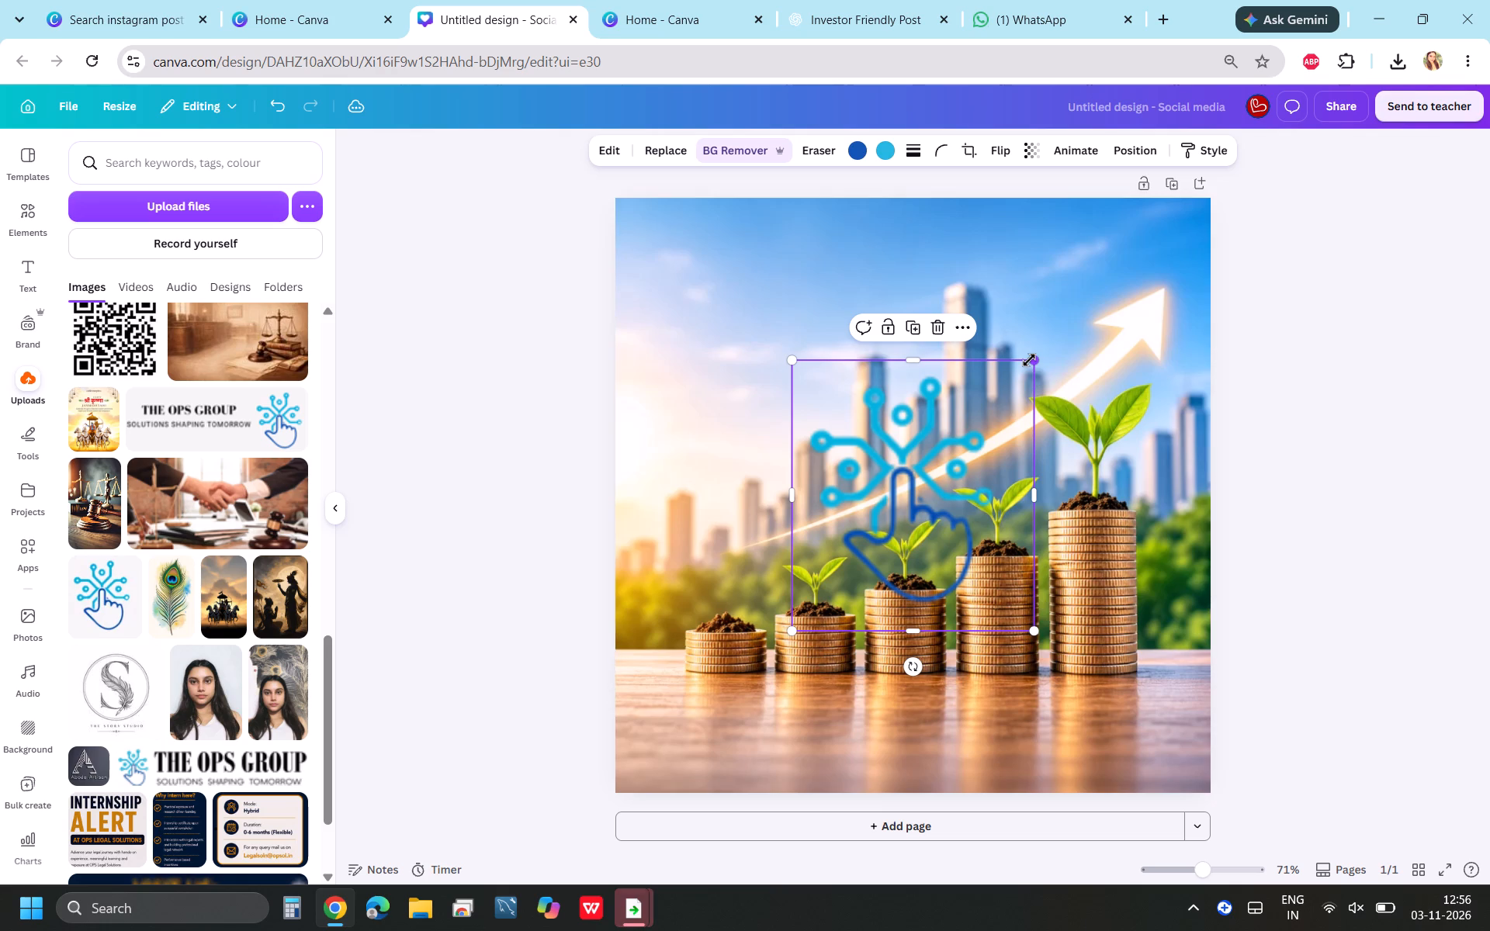
# Shrink the hand-and-circuit logo to a small mark and place it near the page's top-left corner.
pyautogui.moveTo(1035, 362); pyautogui.dragTo(896, 581)
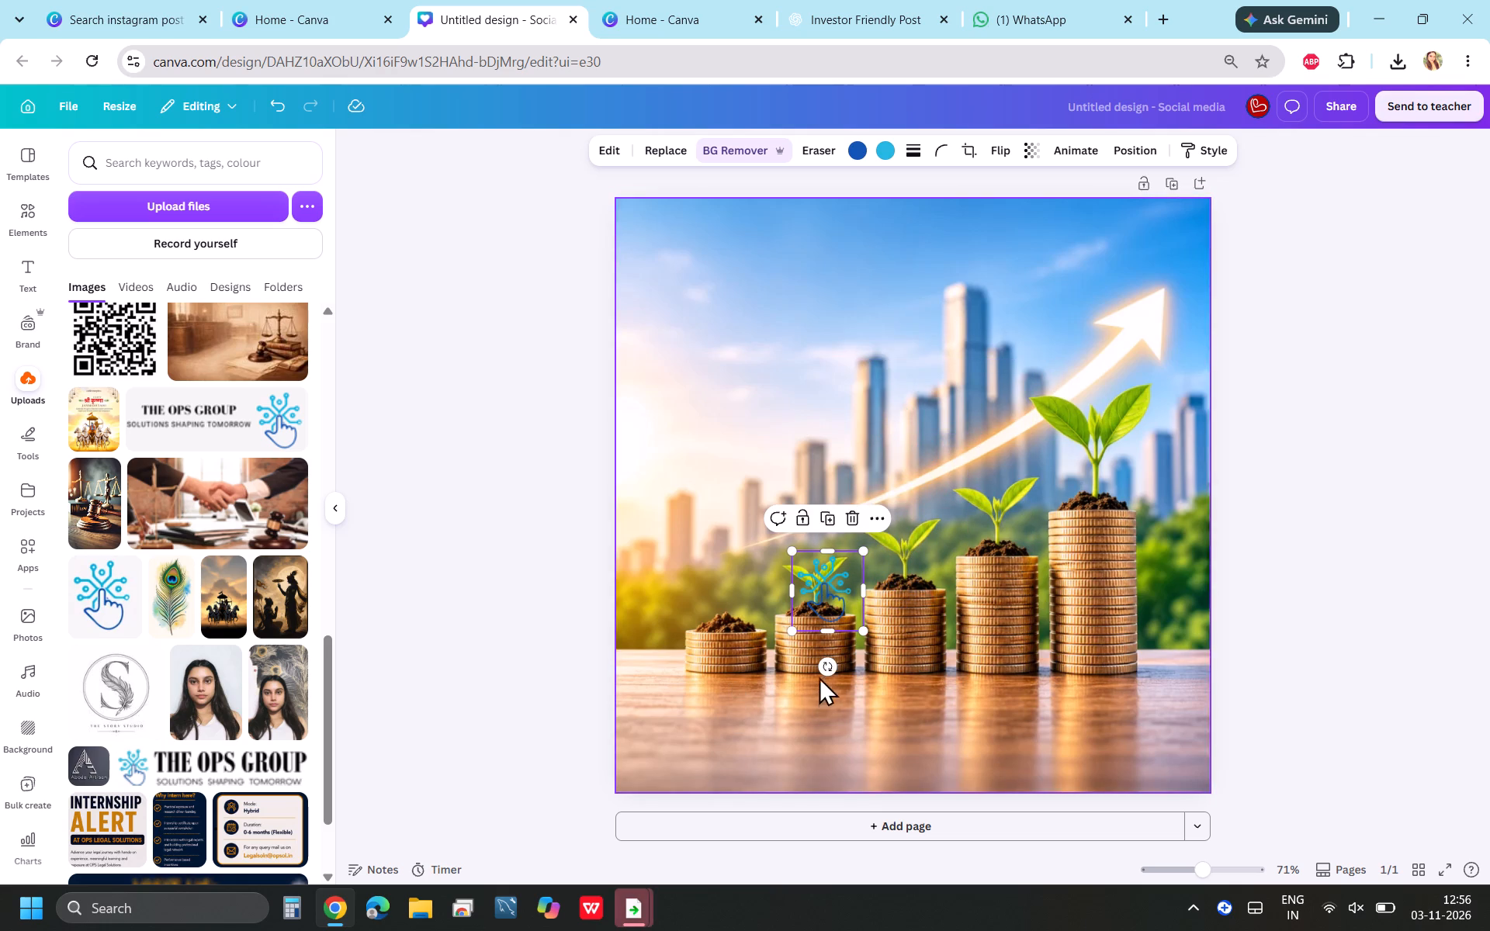
pyautogui.moveTo(819, 583); pyautogui.dragTo(699, 276)
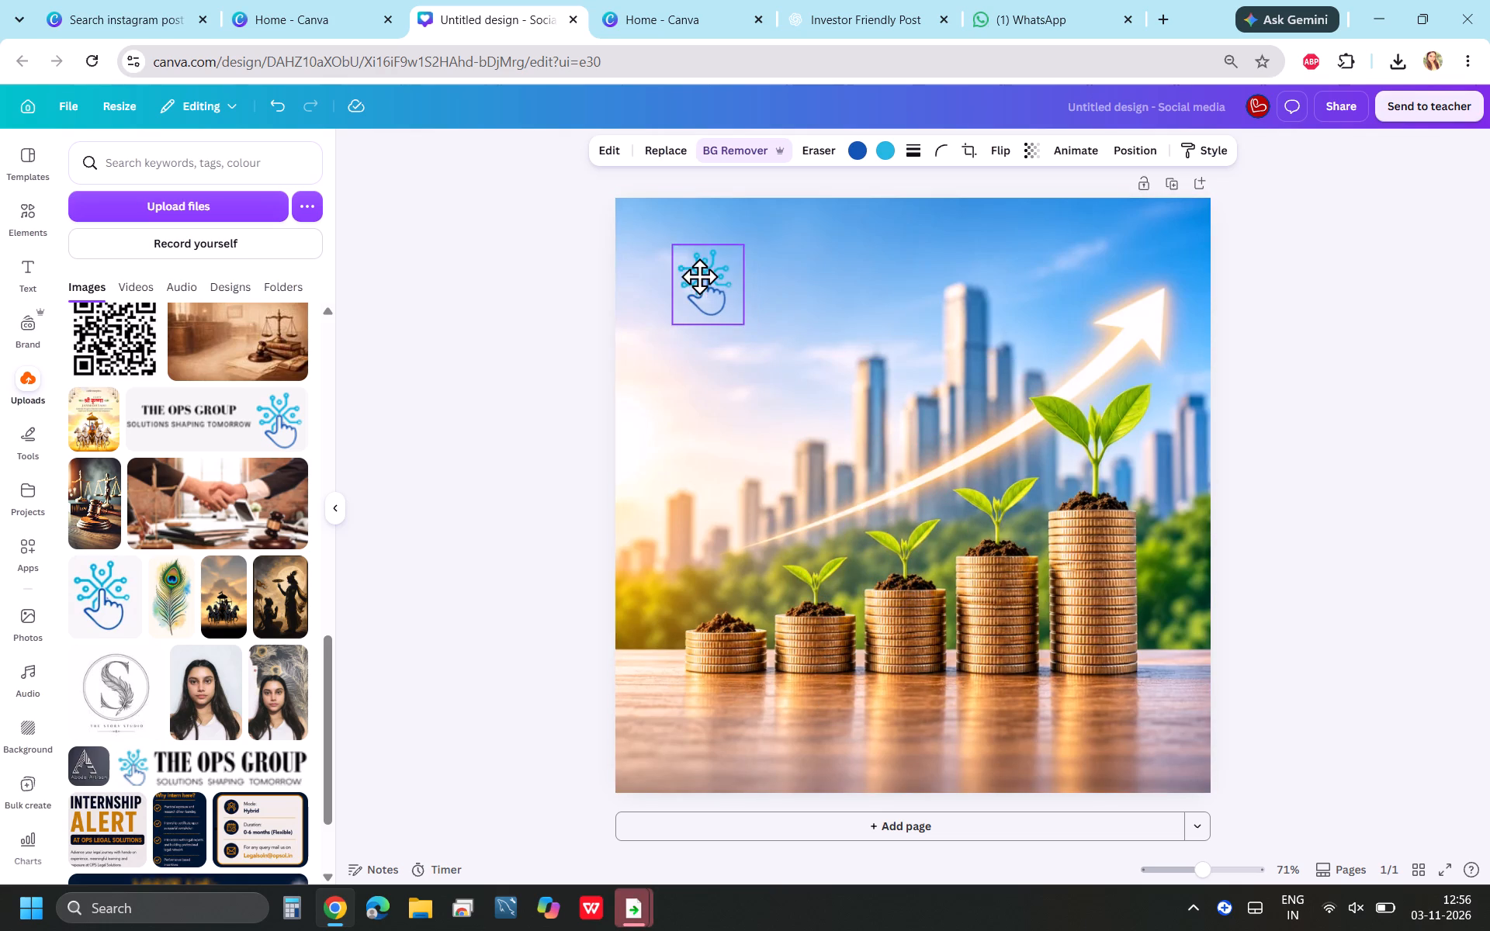
pyautogui.moveTo(699, 276); pyautogui.dragTo(692, 255)
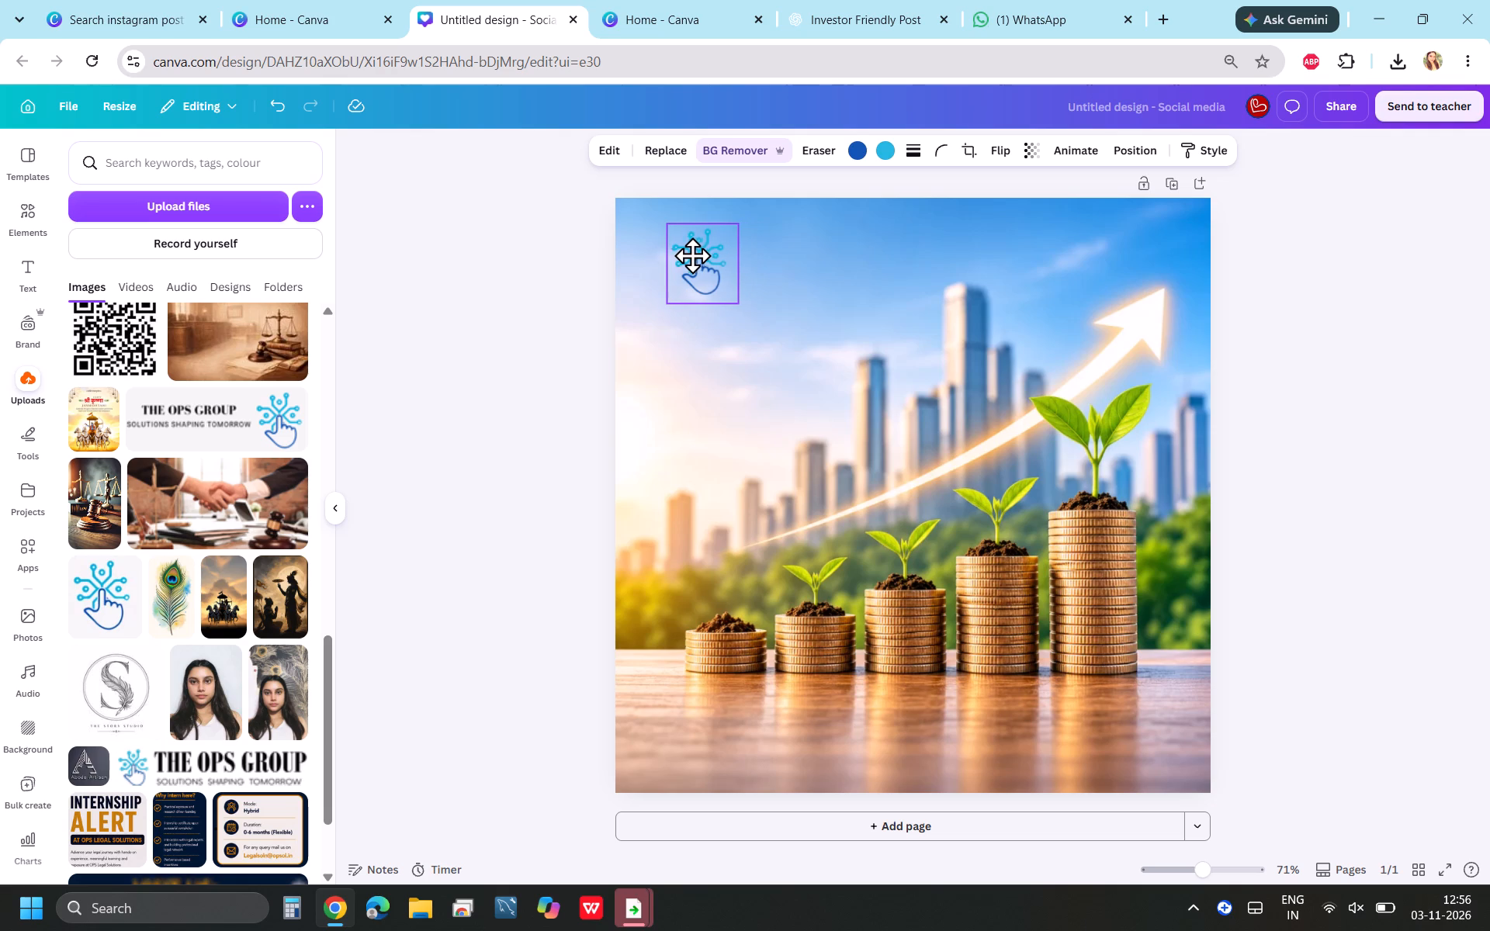
pyautogui.moveTo(692, 255); pyautogui.dragTo(691, 251)
pyautogui.click(510, 382)
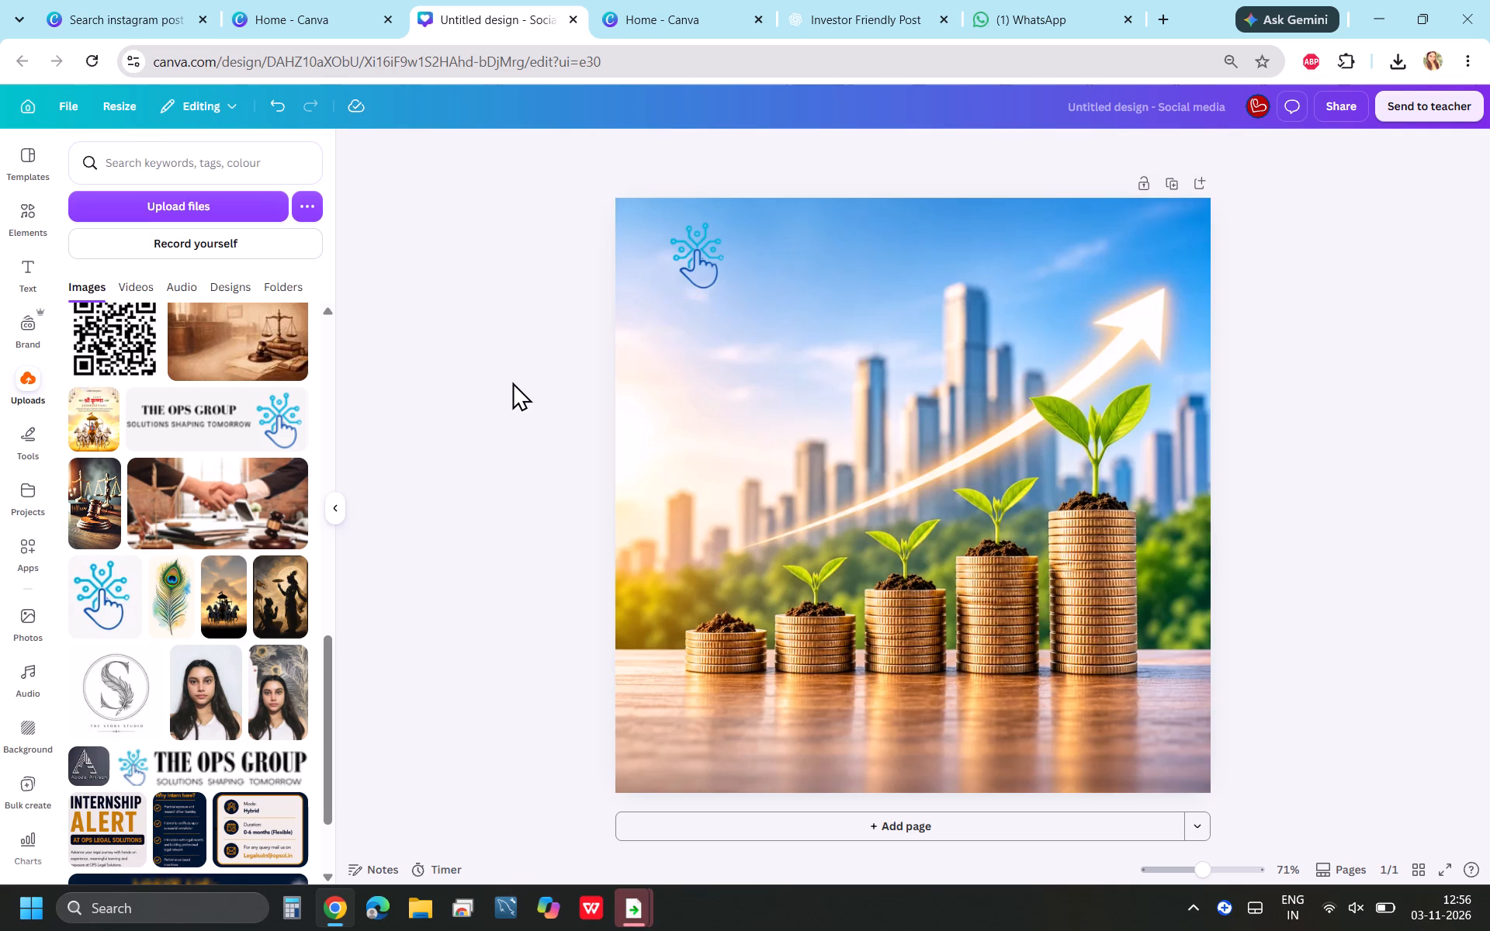
# Dismiss the Create a design dialog, close the duplicate Canva home tab and open the recent "Happy" Shri Krishna design.
pyautogui.click(282, 4)
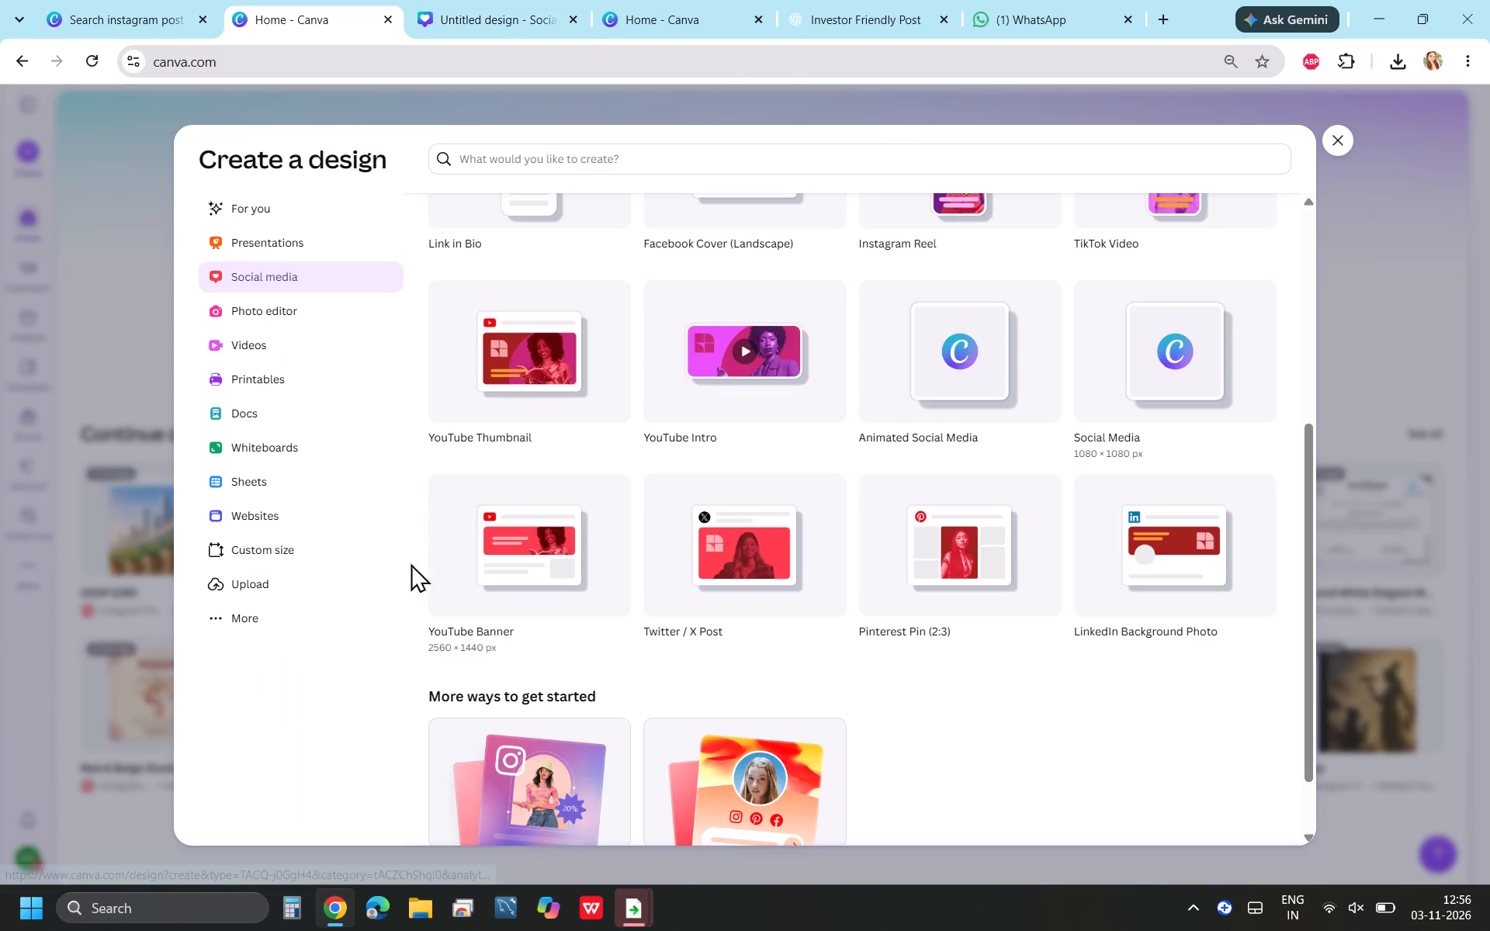
pyautogui.click(1364, 136)
pyautogui.click(757, 21)
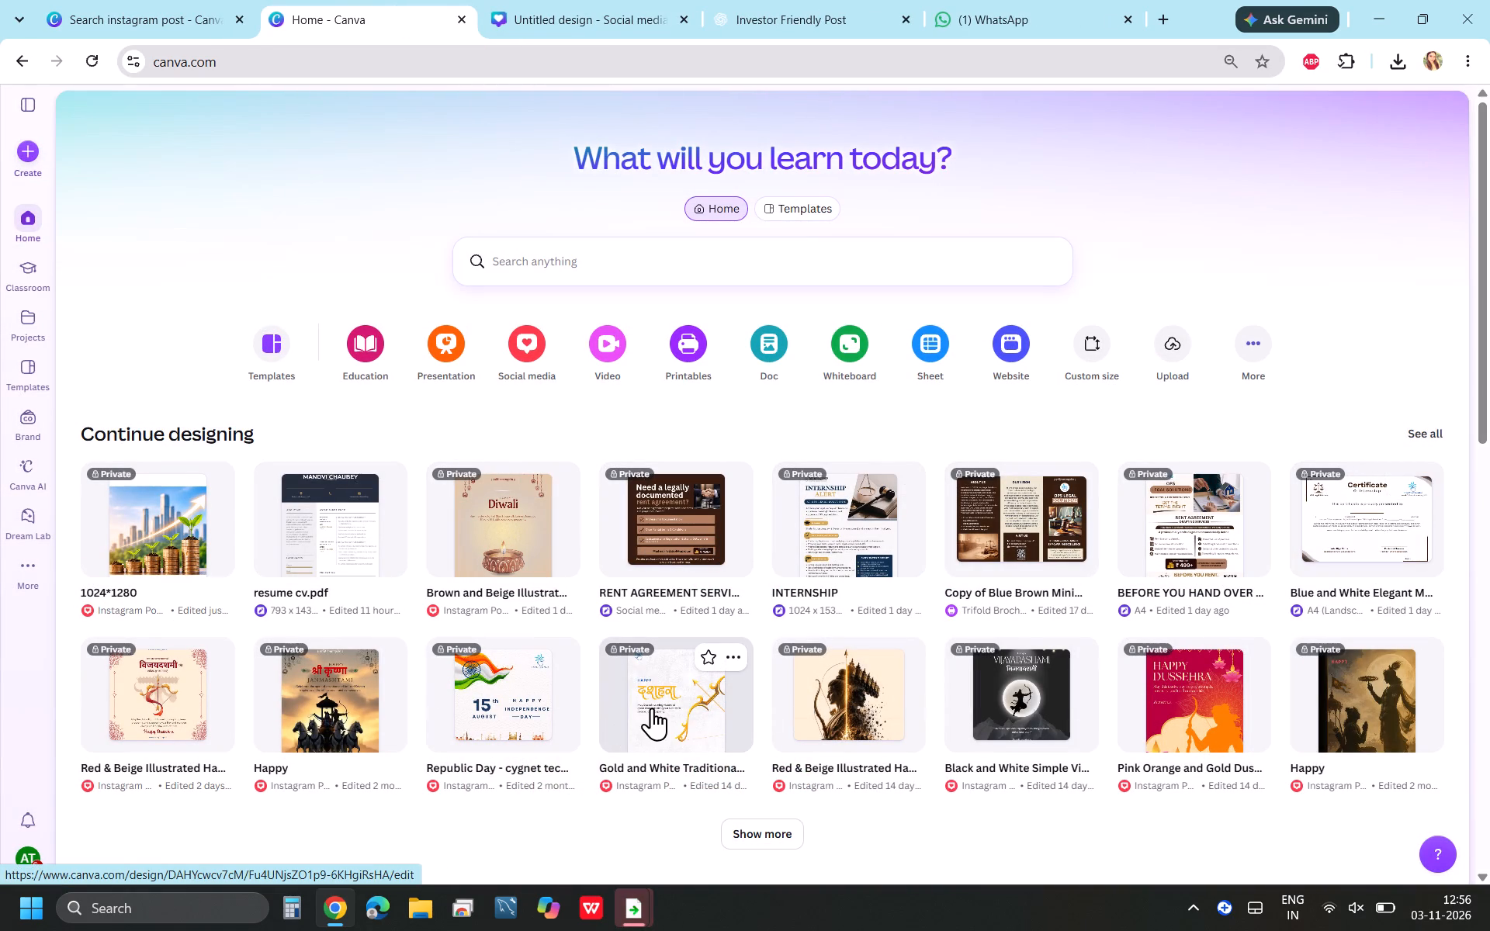
pyautogui.click(340, 709)
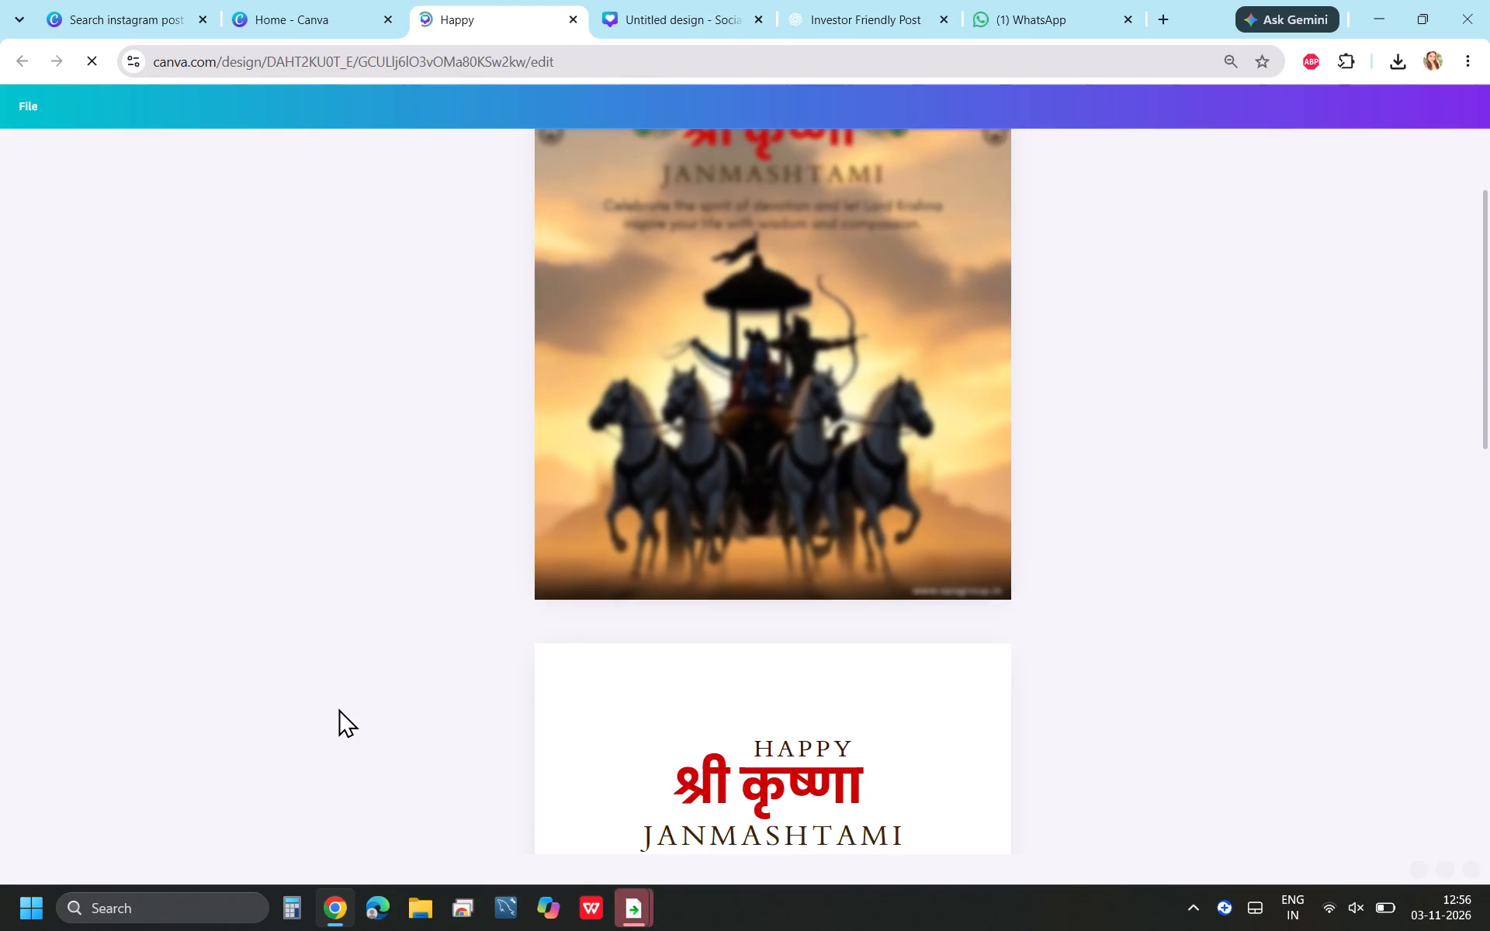
# Copy the white line "॥ स्वस्ति पन्थामनुचरेम ॥" from page 1 of the Janmashtami design into the coin-stack social media design.
pyautogui.scroll(-10, 712, 594)
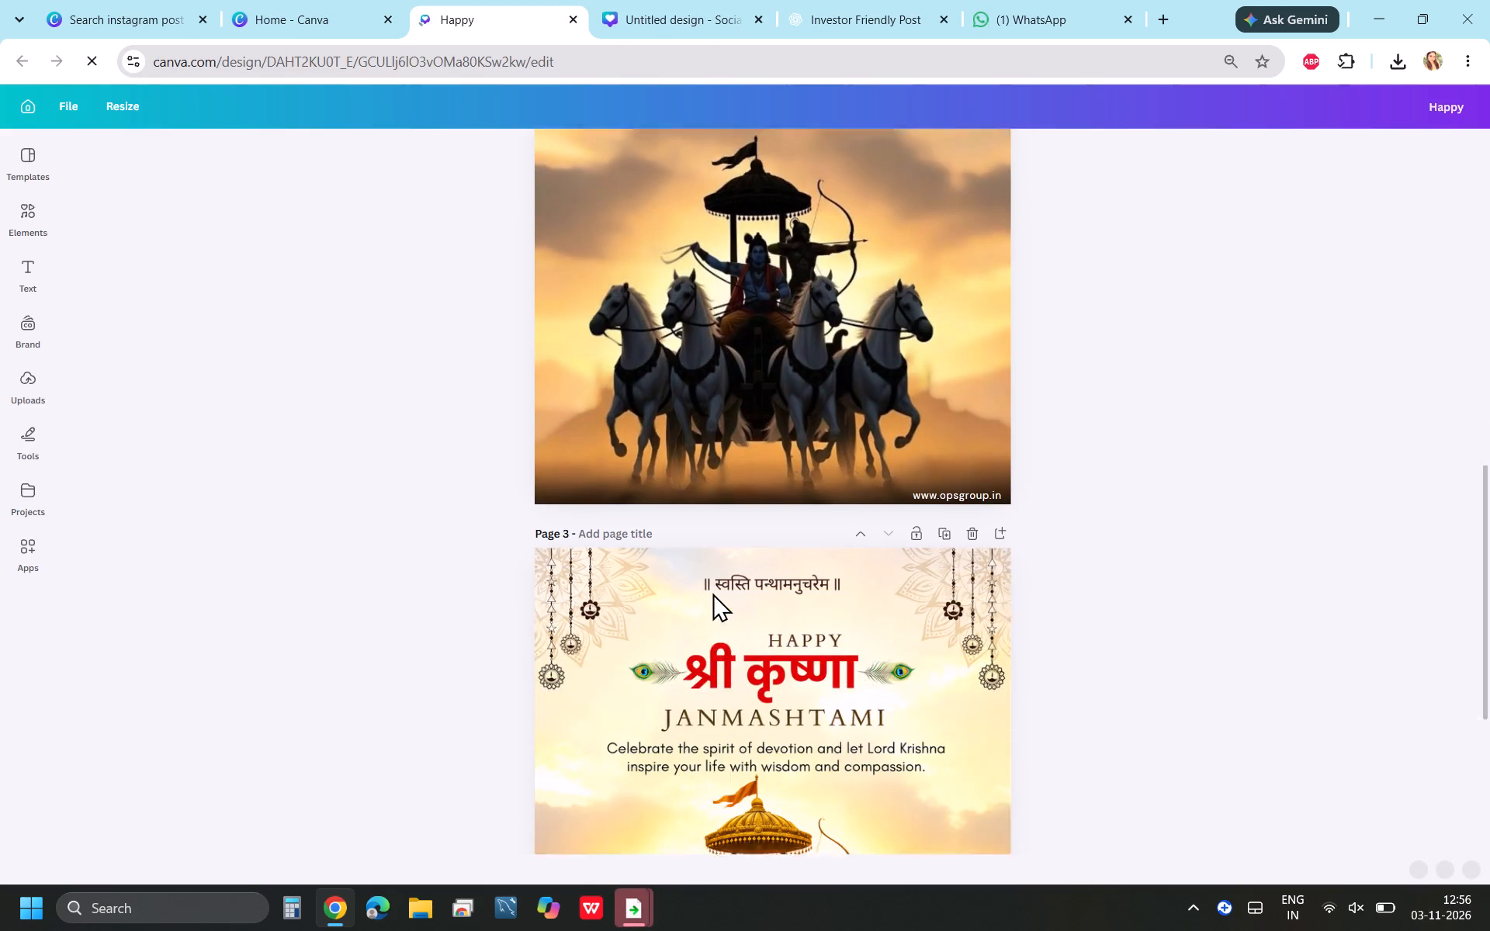
pyautogui.scroll(-5, 712, 593)
pyautogui.scroll(5, 712, 593)
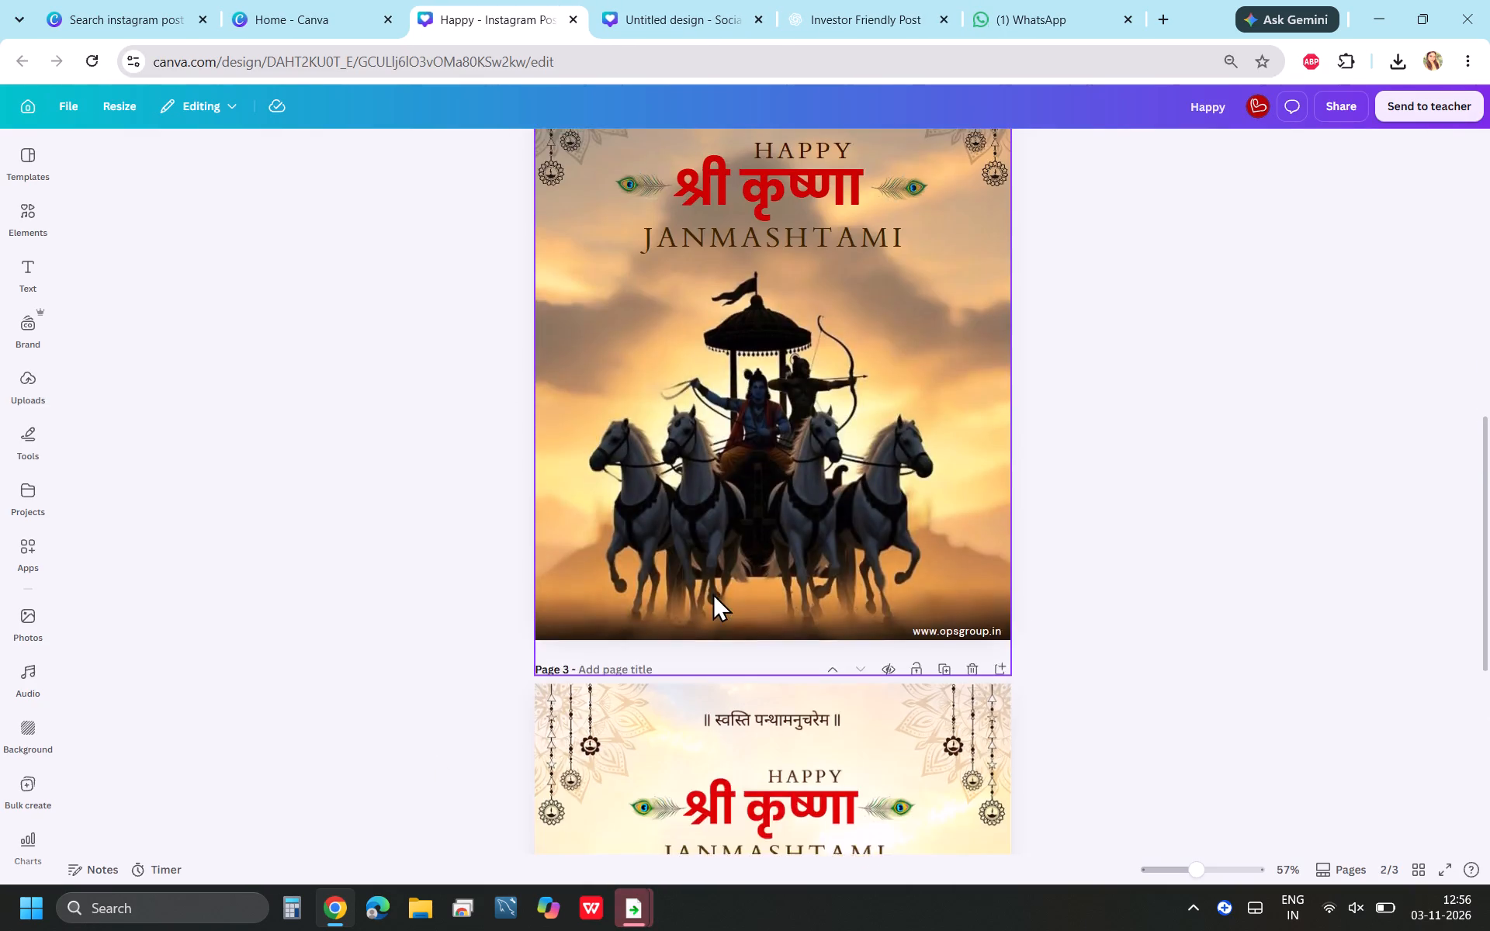
pyautogui.scroll(14, 712, 593)
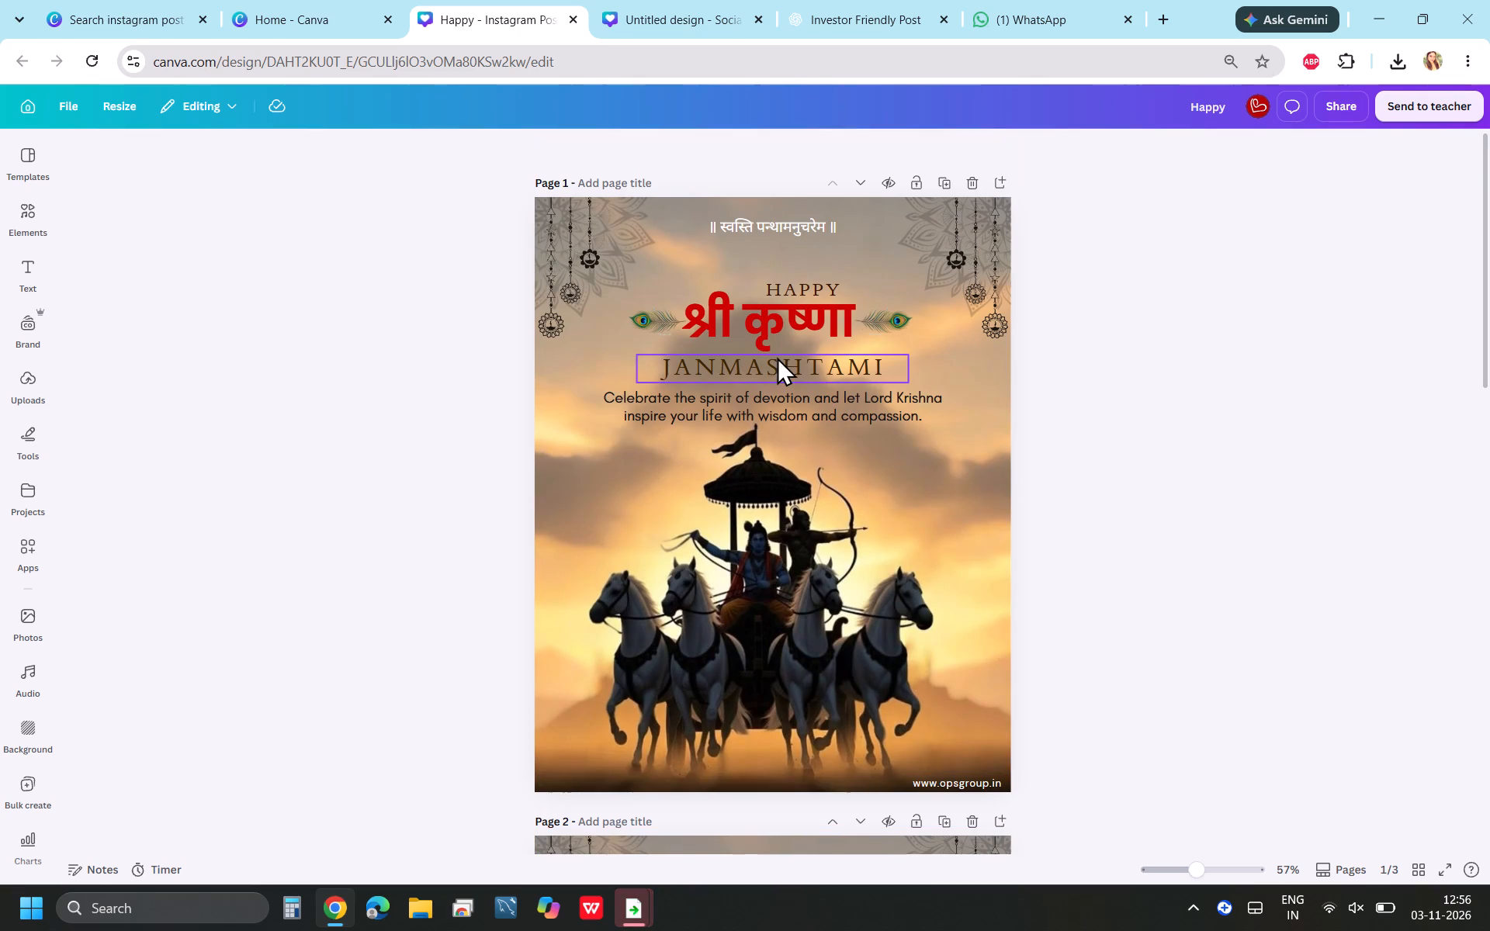
pyautogui.click(757, 225)
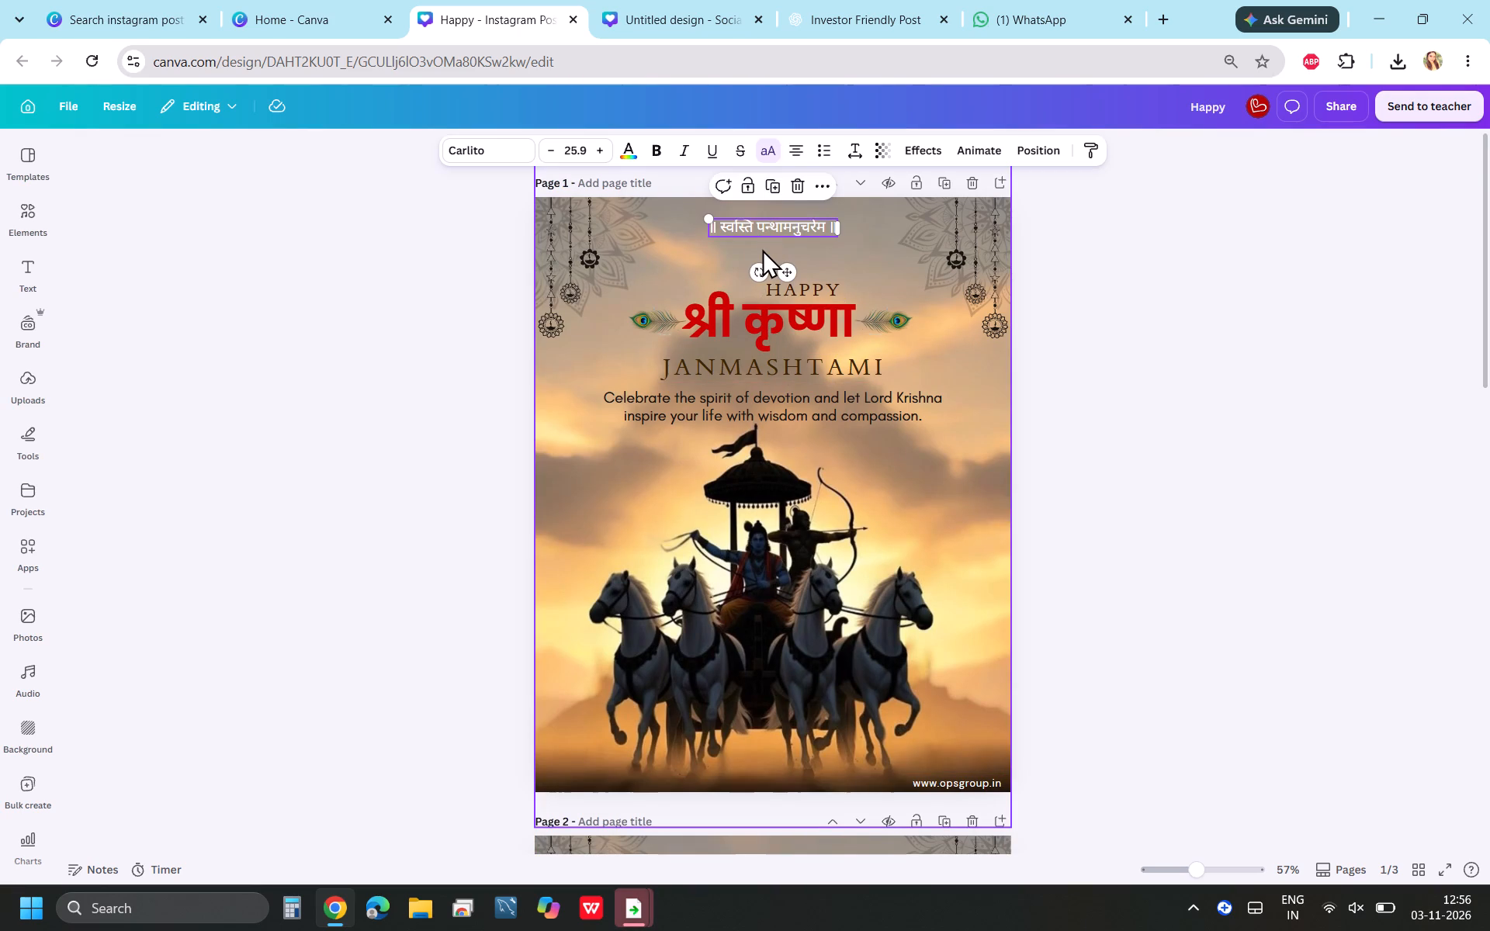
pyautogui.hotkey('ctrl', 'c')
pyautogui.click(635, 15)
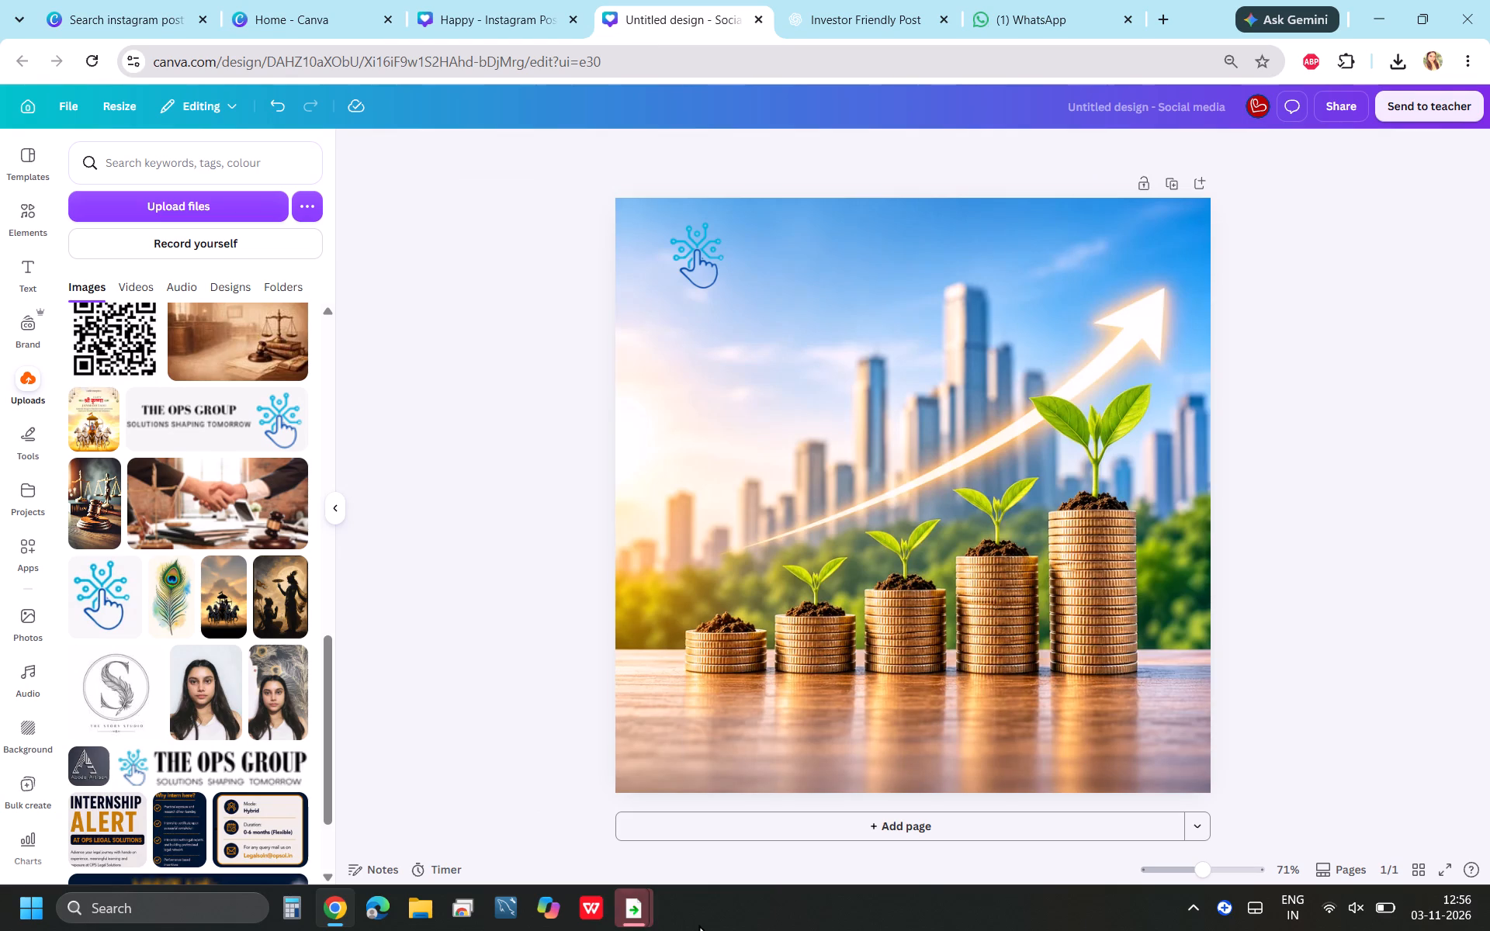
pyautogui.hotkey('ctrl', 'v')
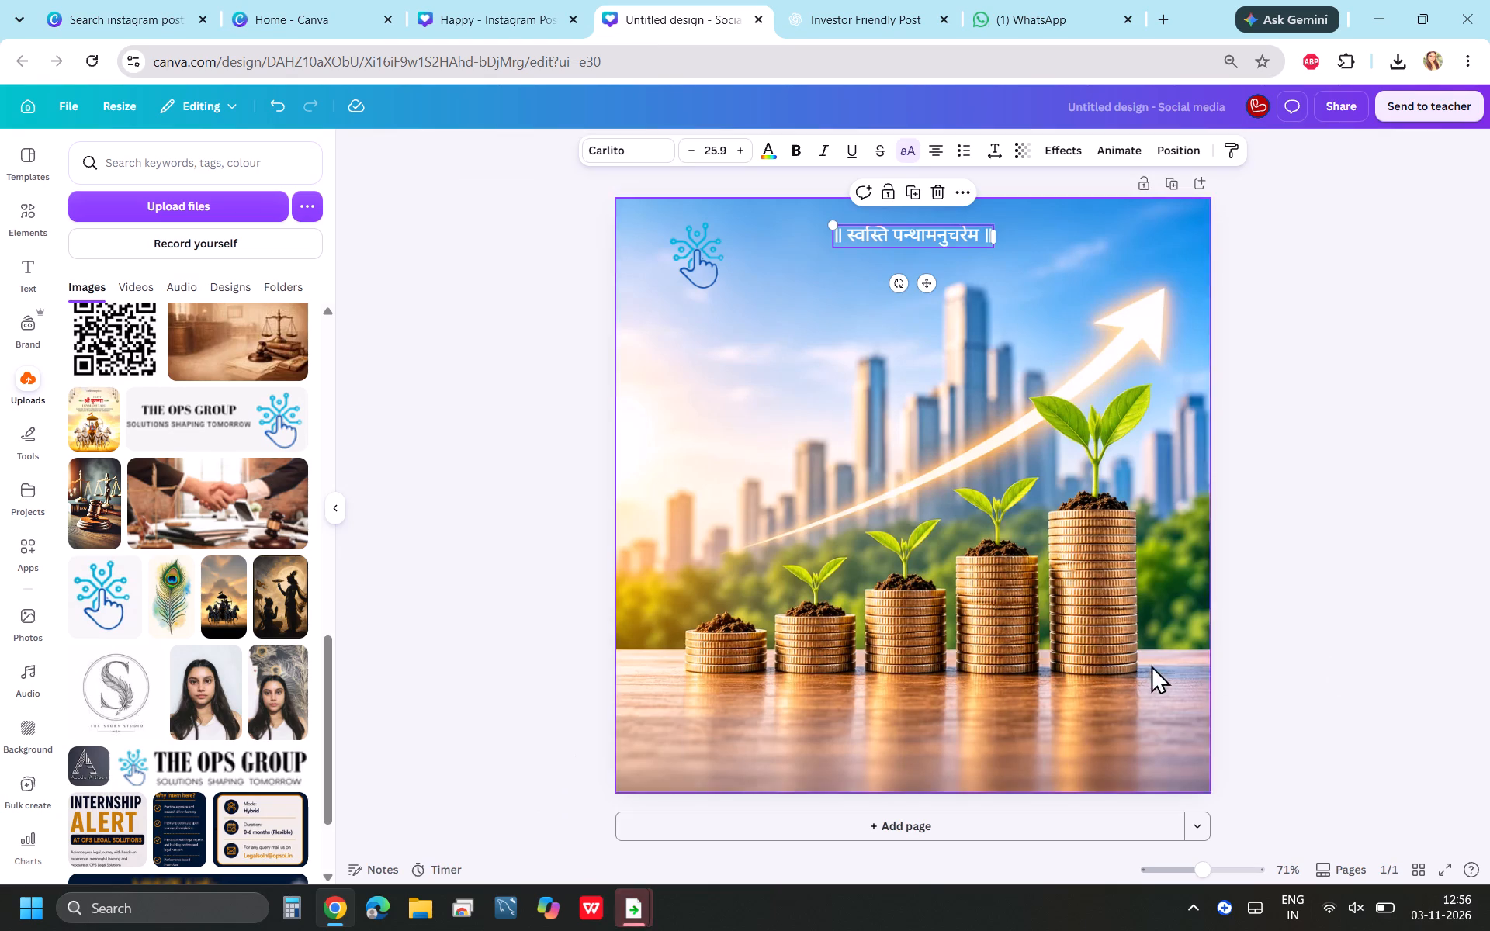
pyautogui.click(1397, 426)
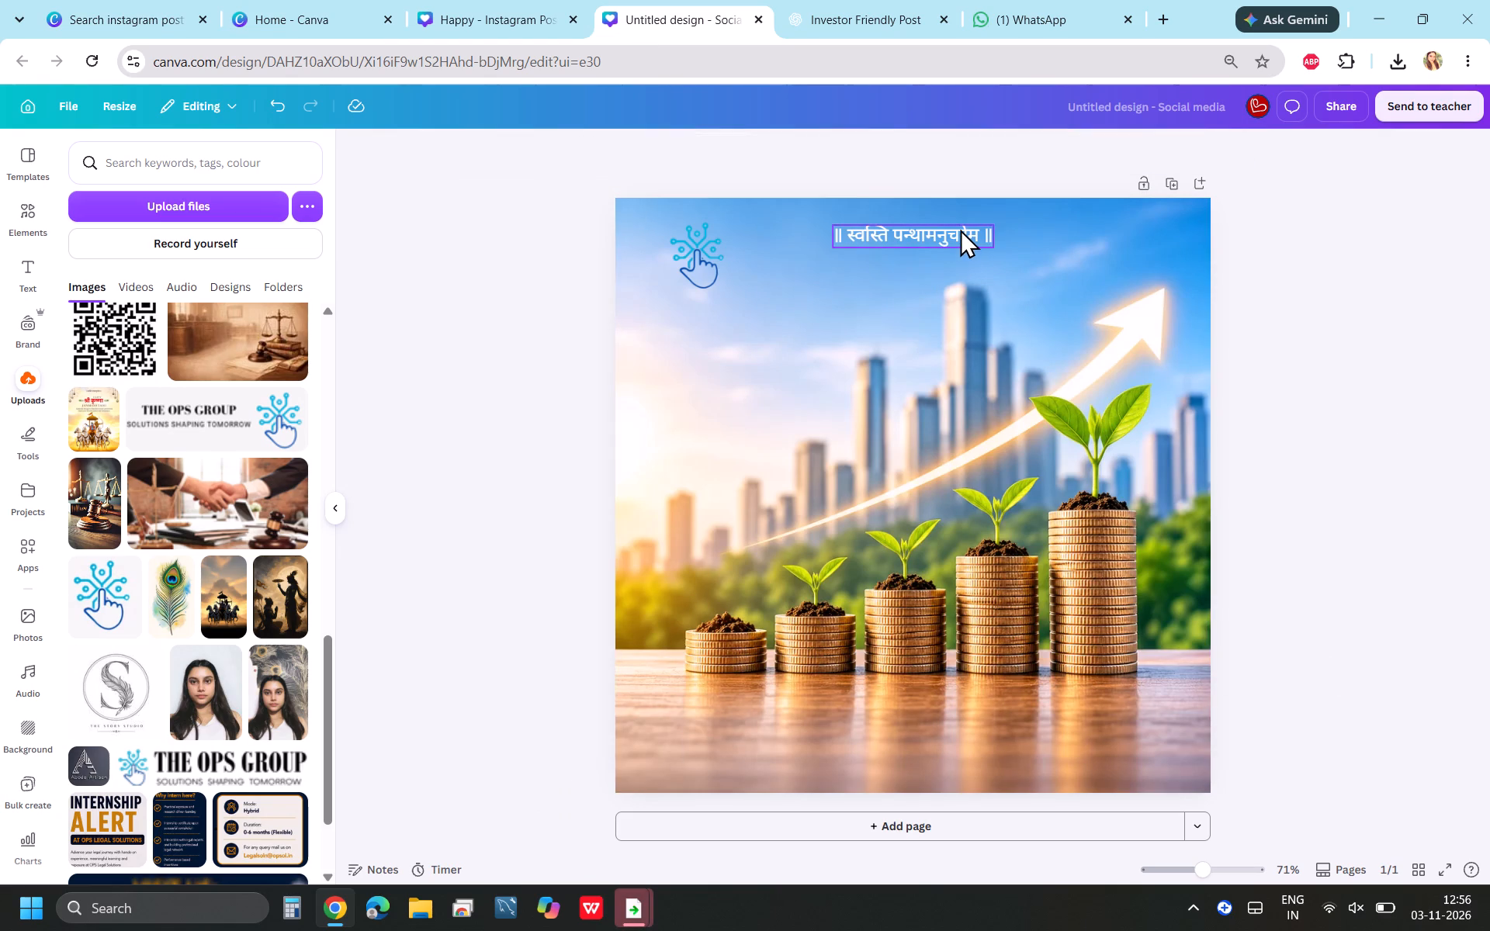
# Nudge the "॥ स्वस्ति पन्थामनुचरेम ॥" line slightly right of the page centre and a little closer to the top edge.
pyautogui.click(960, 229)
pyautogui.press('Right')
pyautogui.press('Right')
pyautogui.press('Right')
pyautogui.press('Right')
pyautogui.press('Right')
pyautogui.press('Right')
pyautogui.press('Right')
pyautogui.press('Right')
pyautogui.press('Right')
pyautogui.press('Right')
pyautogui.press('Right')
pyautogui.press('Right')
pyautogui.press('Right')
pyautogui.press('Right')
pyautogui.press('Right')
pyautogui.press('Right')
pyautogui.press('Right')
pyautogui.press('Right')
pyautogui.press('Right')
pyautogui.press('Right')
pyautogui.press('Right')
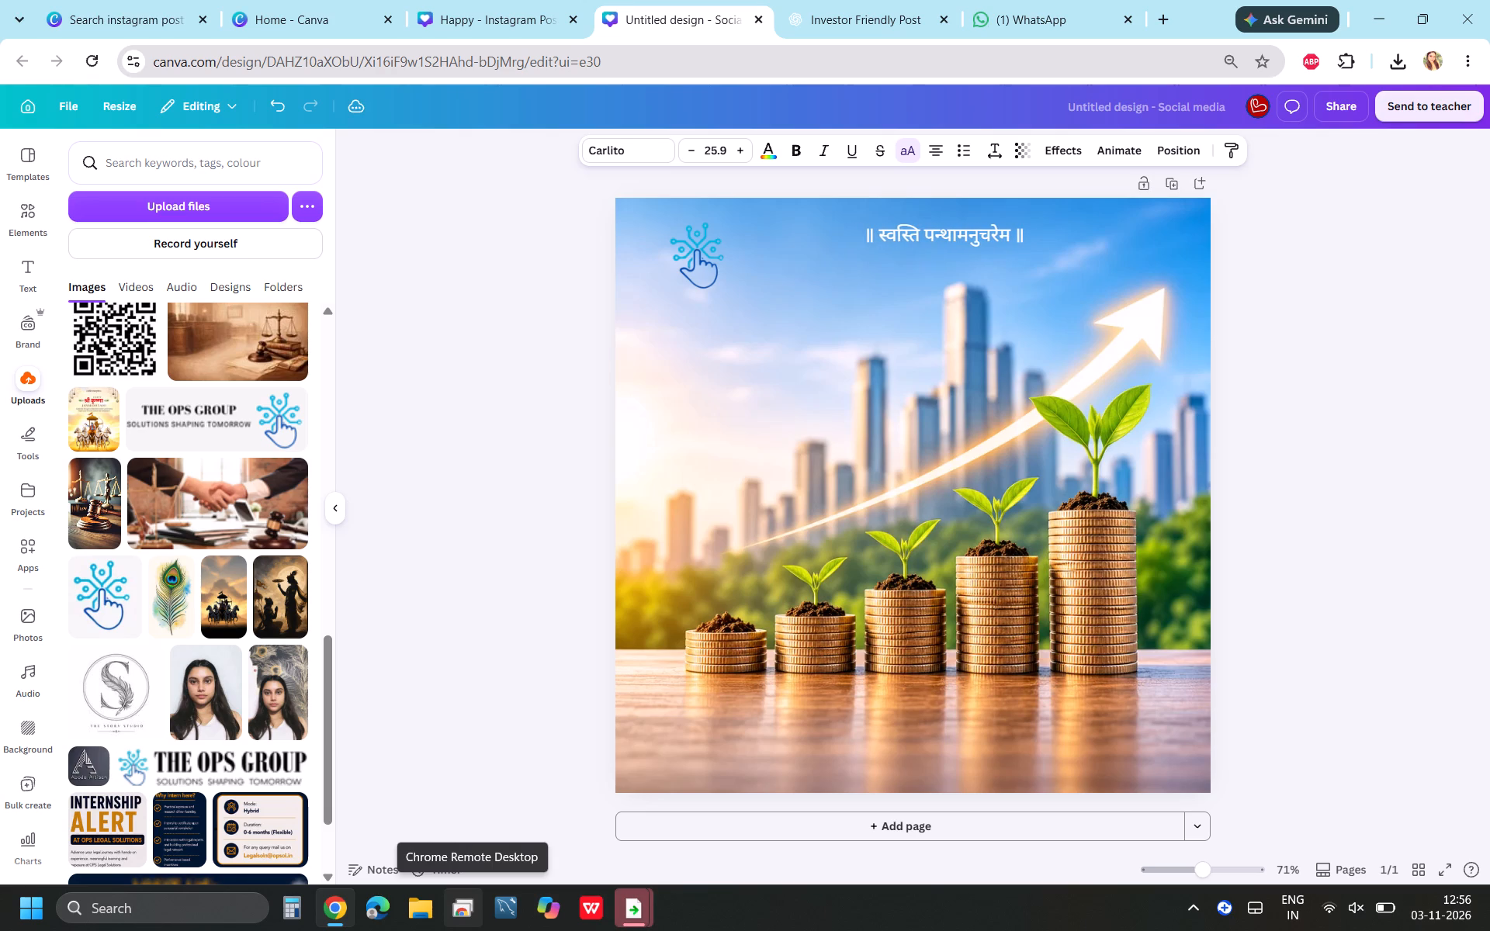
pyautogui.press('Right')
pyautogui.press('Right')
pyautogui.press('Right')
pyautogui.press('Right')
pyautogui.press('Right')
pyautogui.press('Right')
pyautogui.press('Right')
pyautogui.press('Right')
pyautogui.press('Right')
pyautogui.press('Right')
pyautogui.press('Right')
pyautogui.press('Right')
pyautogui.press('Right')
pyautogui.press('Right')
pyautogui.press('Right')
pyautogui.press('Right')
pyautogui.press('Right')
pyautogui.press('Right')
pyautogui.press('Right')
pyautogui.press('Right')
pyautogui.press('Right')
pyautogui.press('Right')
pyautogui.press('Right')
pyautogui.press('Right')
pyautogui.press('Right')
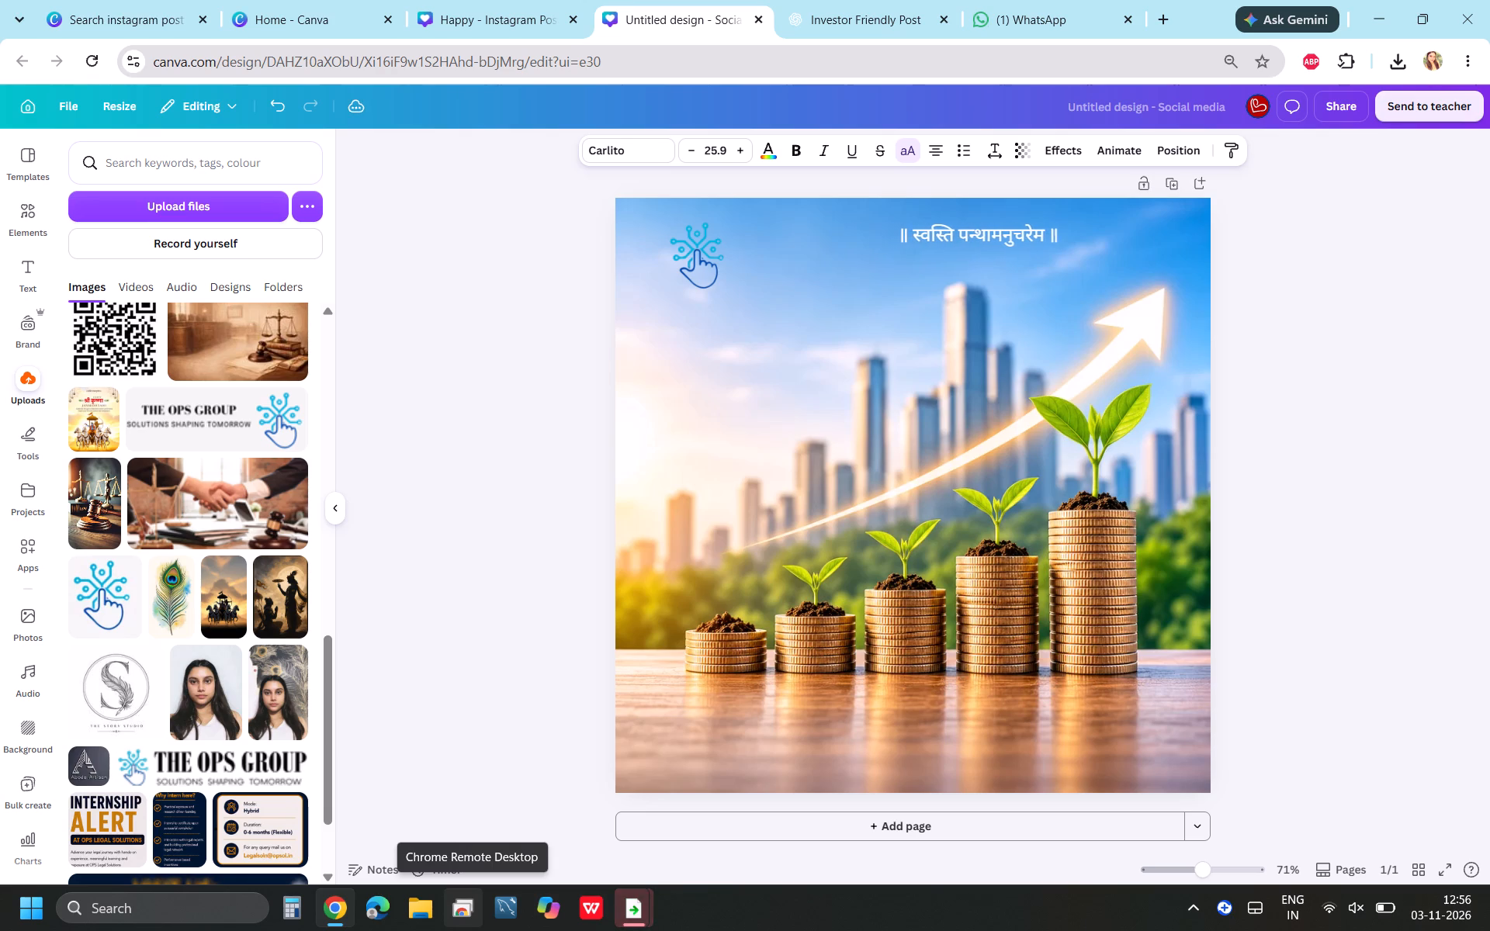
pyautogui.press('Left')
pyautogui.press('Left')
pyautogui.press('Left')
pyautogui.press('Left')
pyautogui.press('Left')
pyautogui.press('Left')
pyautogui.press('Left')
pyautogui.press('Left')
pyautogui.press('Left')
pyautogui.press('Left')
pyautogui.press('Left')
pyautogui.press('Left')
pyautogui.press('Left')
pyautogui.press('Left')
pyautogui.press('Left')
pyautogui.press('Left')
pyautogui.press('Left')
pyautogui.press('Left')
pyautogui.press('Left')
pyautogui.press('Left')
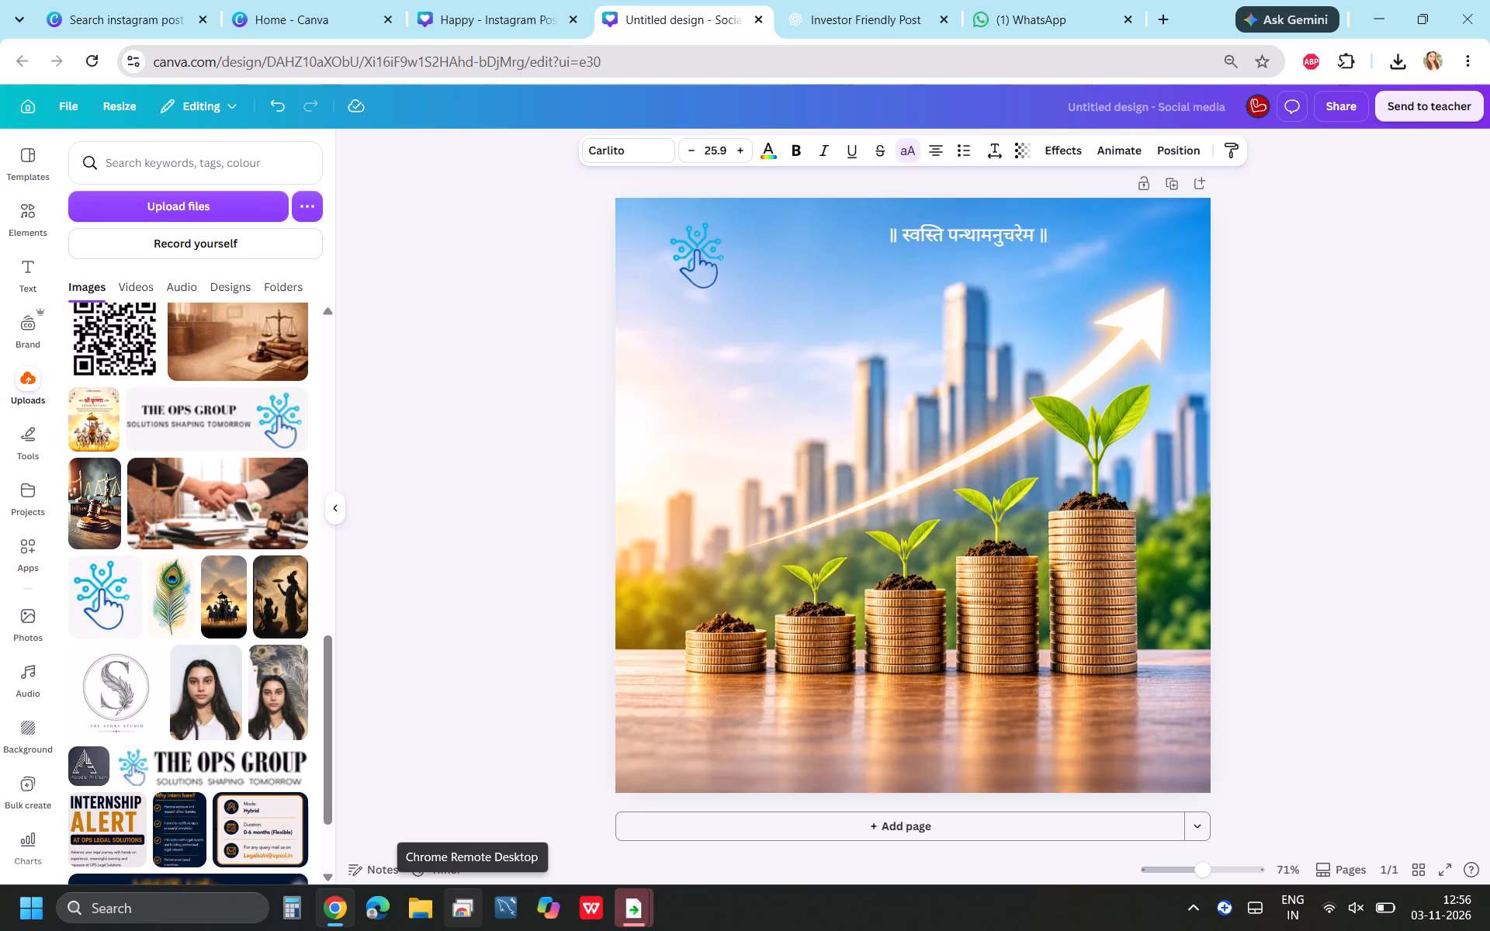
pyautogui.press('Right')
pyautogui.press('Right')
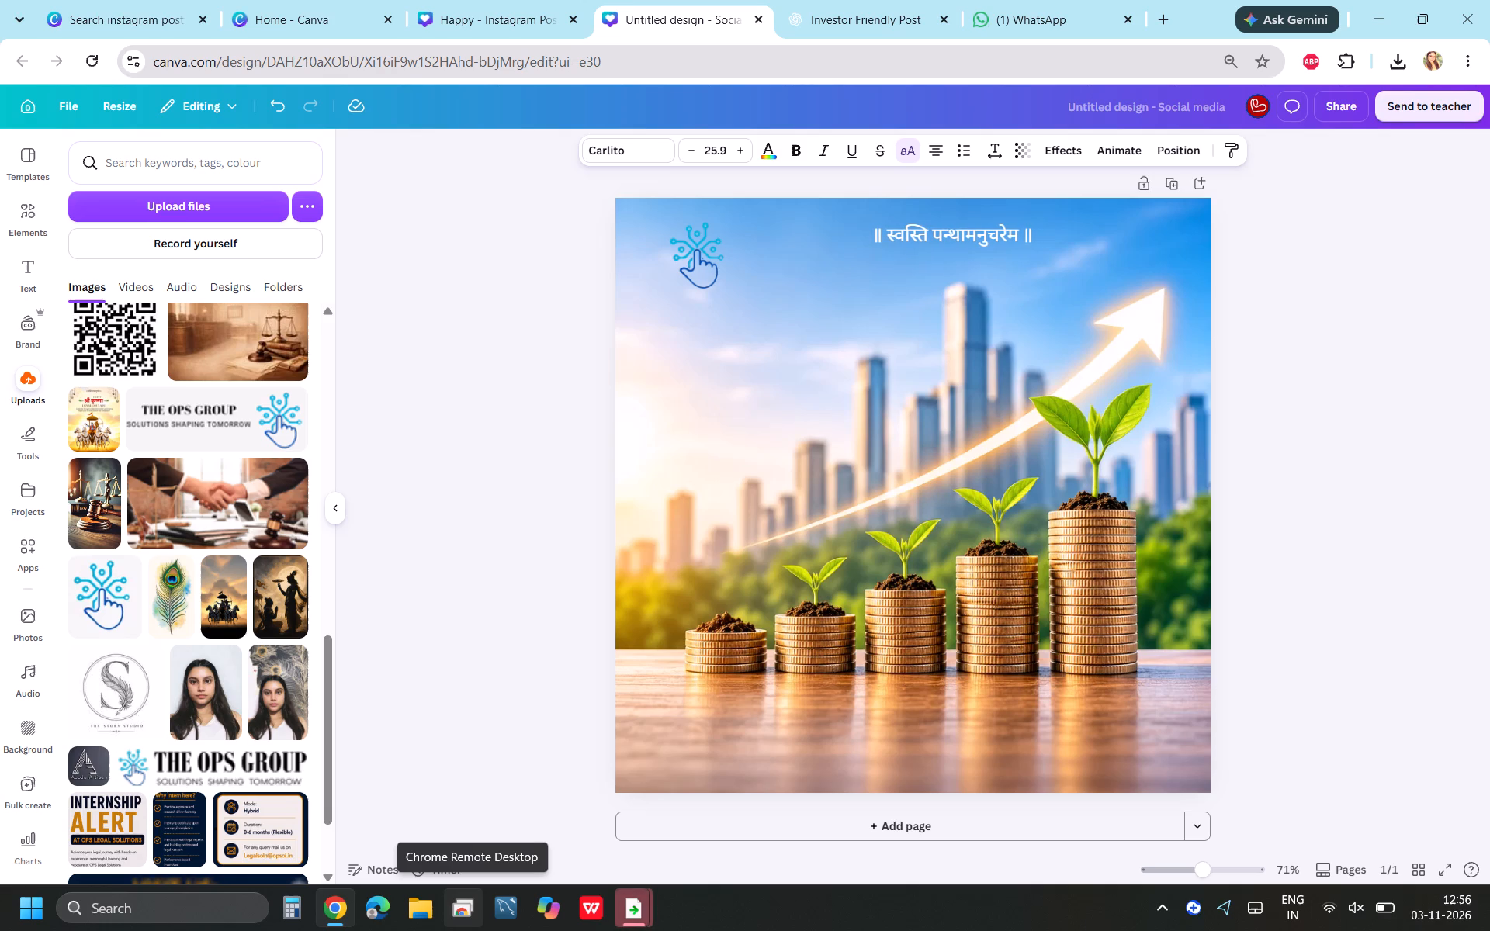
pyautogui.press('Up')
pyautogui.press('Up')
pyautogui.press('Up')
pyautogui.press('Up')
pyautogui.press('Up')
pyautogui.press('Up')
pyautogui.press('Up')
pyautogui.press('Up')
pyautogui.press('Up')
pyautogui.press('Up')
pyautogui.press('Up')
pyautogui.press('Up')
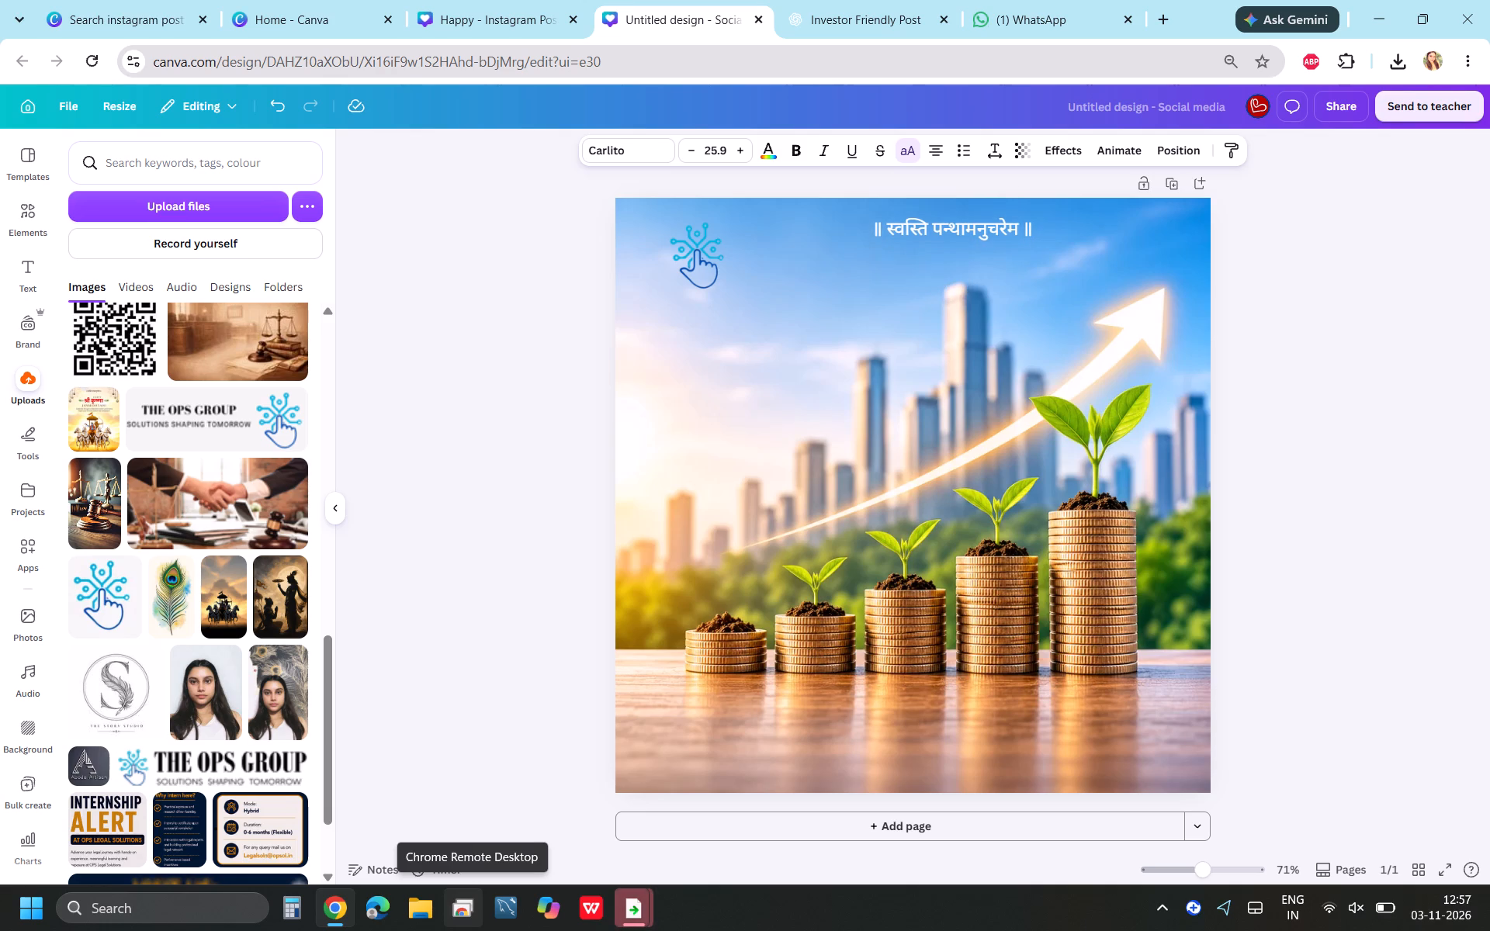
pyautogui.press('Up')
pyautogui.press('Up')
pyautogui.press('Up')
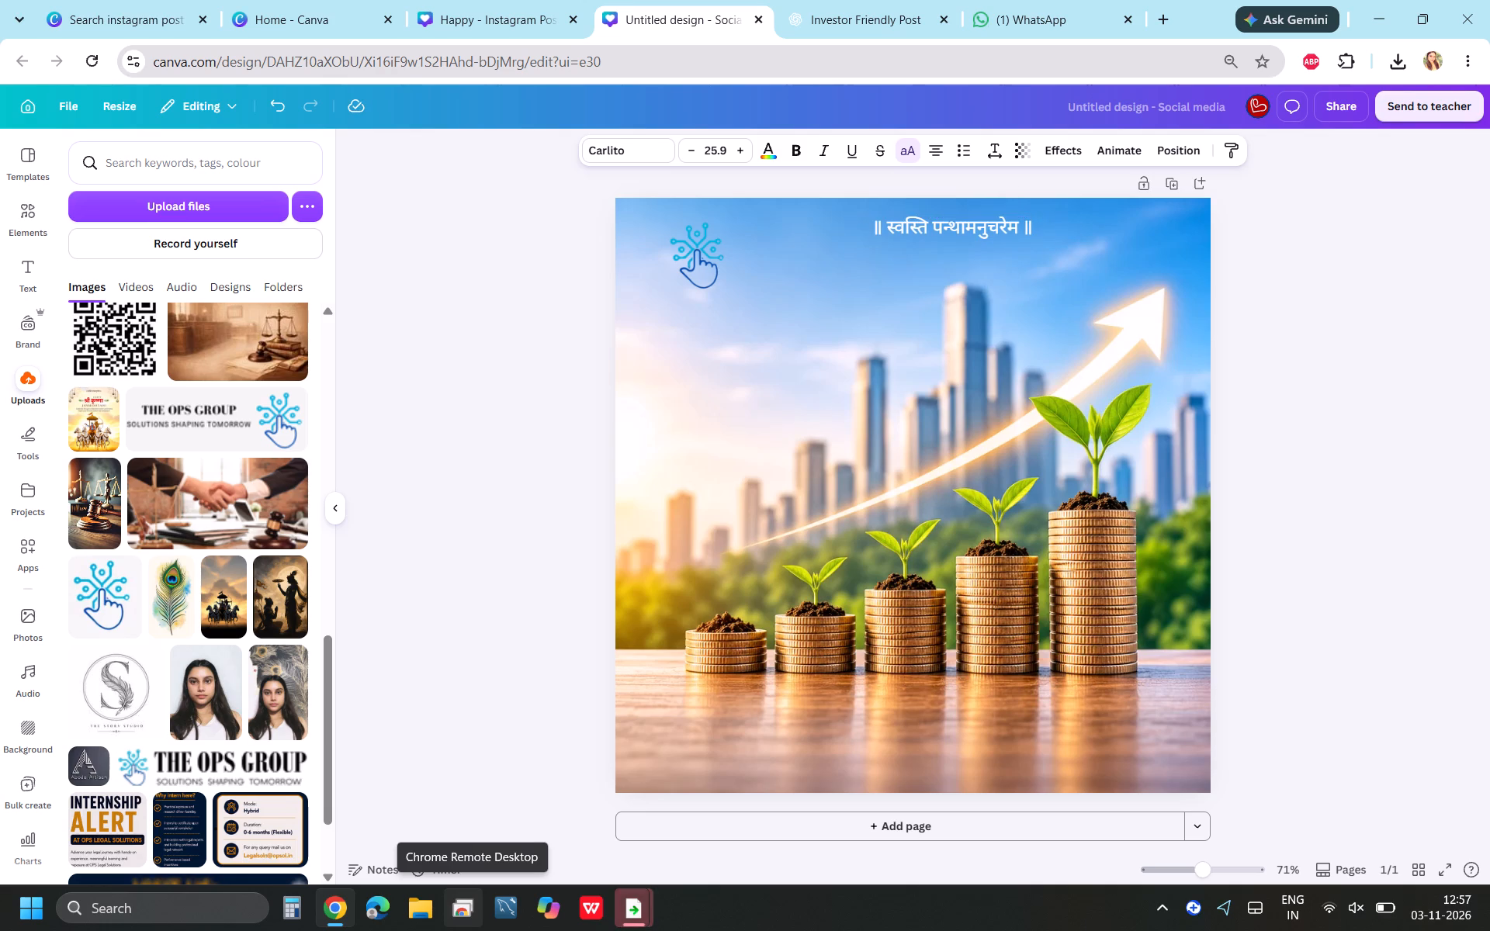
# Nudge the "॥ स्वस्ति पन्थामनुचरेम ॥" line left so it sits horizontally centred along the page's top edge.
pyautogui.press('Down')
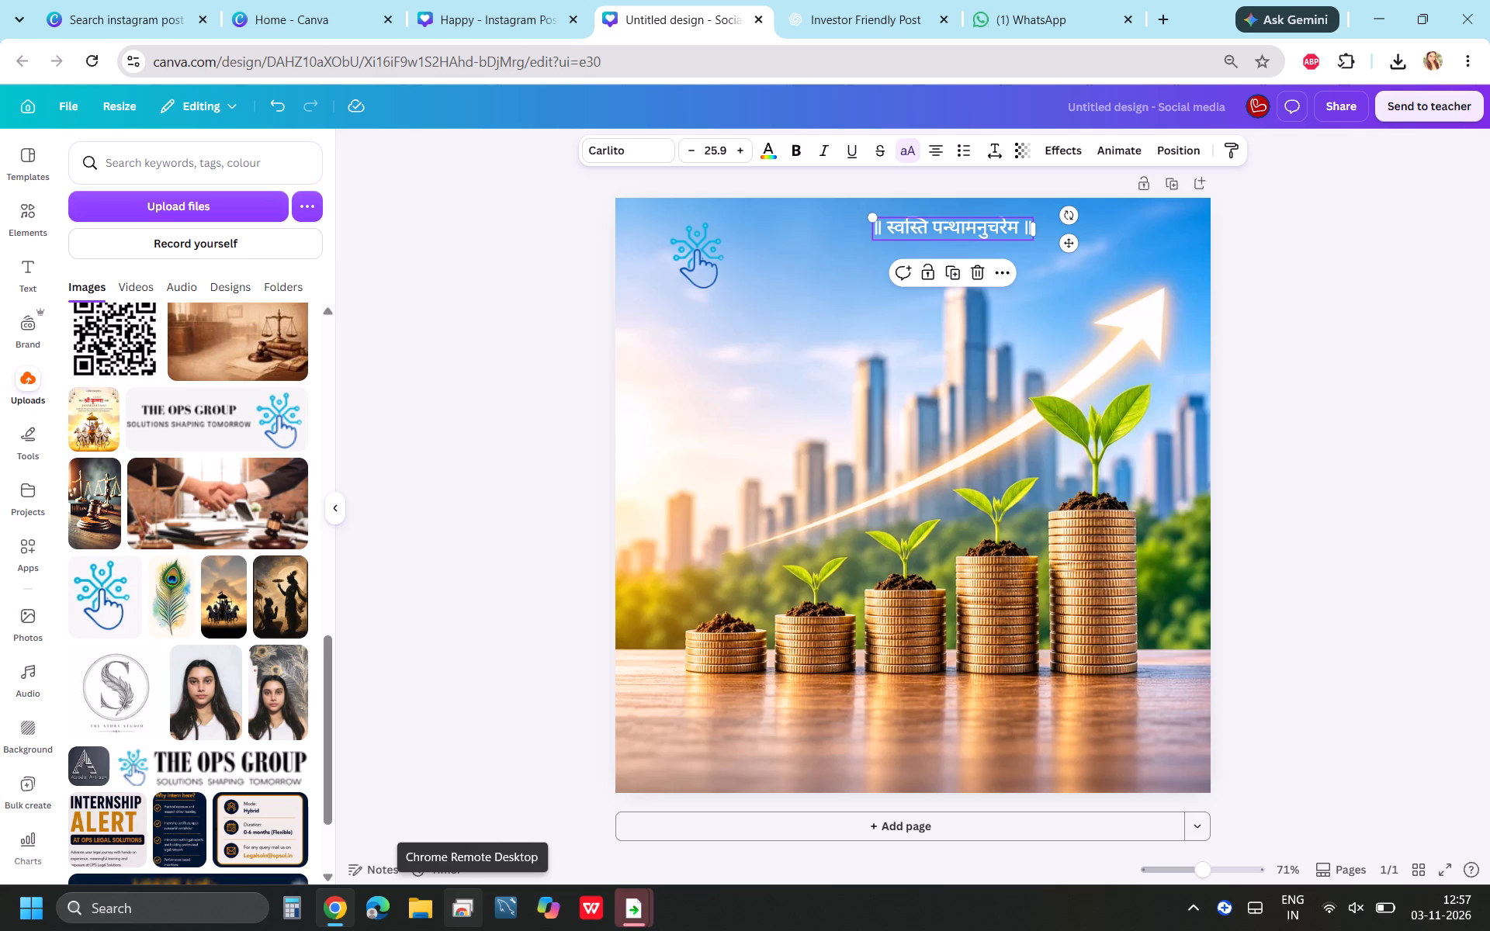
pyautogui.press('Left')
pyautogui.press('Left')
pyautogui.press('Left')
pyautogui.press('Left')
pyautogui.press('Left')
pyautogui.press('Left')
pyautogui.press('Left')
pyautogui.press('Left')
pyautogui.press('Left')
pyautogui.press('Left')
pyautogui.press('Left')
pyautogui.press('Left')
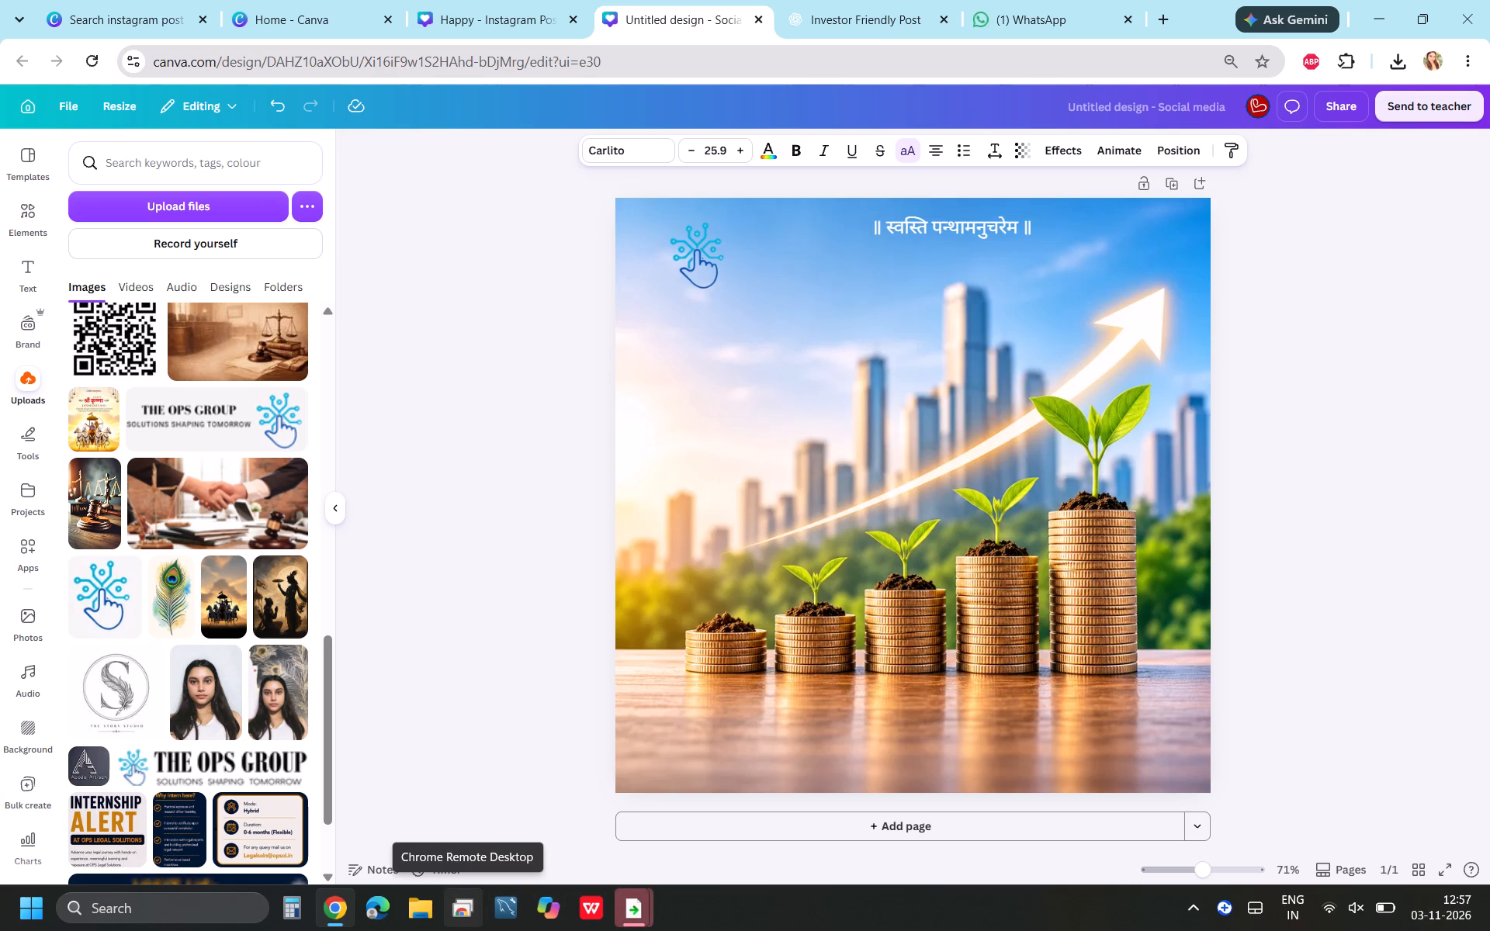
pyautogui.press('Left')
pyautogui.press('Left')
pyautogui.press('Left')
pyautogui.press('Left')
pyautogui.press('Left')
pyautogui.press('Left')
pyautogui.press('Left')
pyautogui.press('Left')
pyautogui.press('Left')
pyautogui.press('Left')
pyautogui.press('Left')
pyautogui.press('Left')
pyautogui.press('Left')
pyautogui.press('Left')
pyautogui.press('Left')
pyautogui.press('Left')
pyautogui.press('Left')
pyautogui.press('Left')
pyautogui.press('Left')
pyautogui.press('Left')
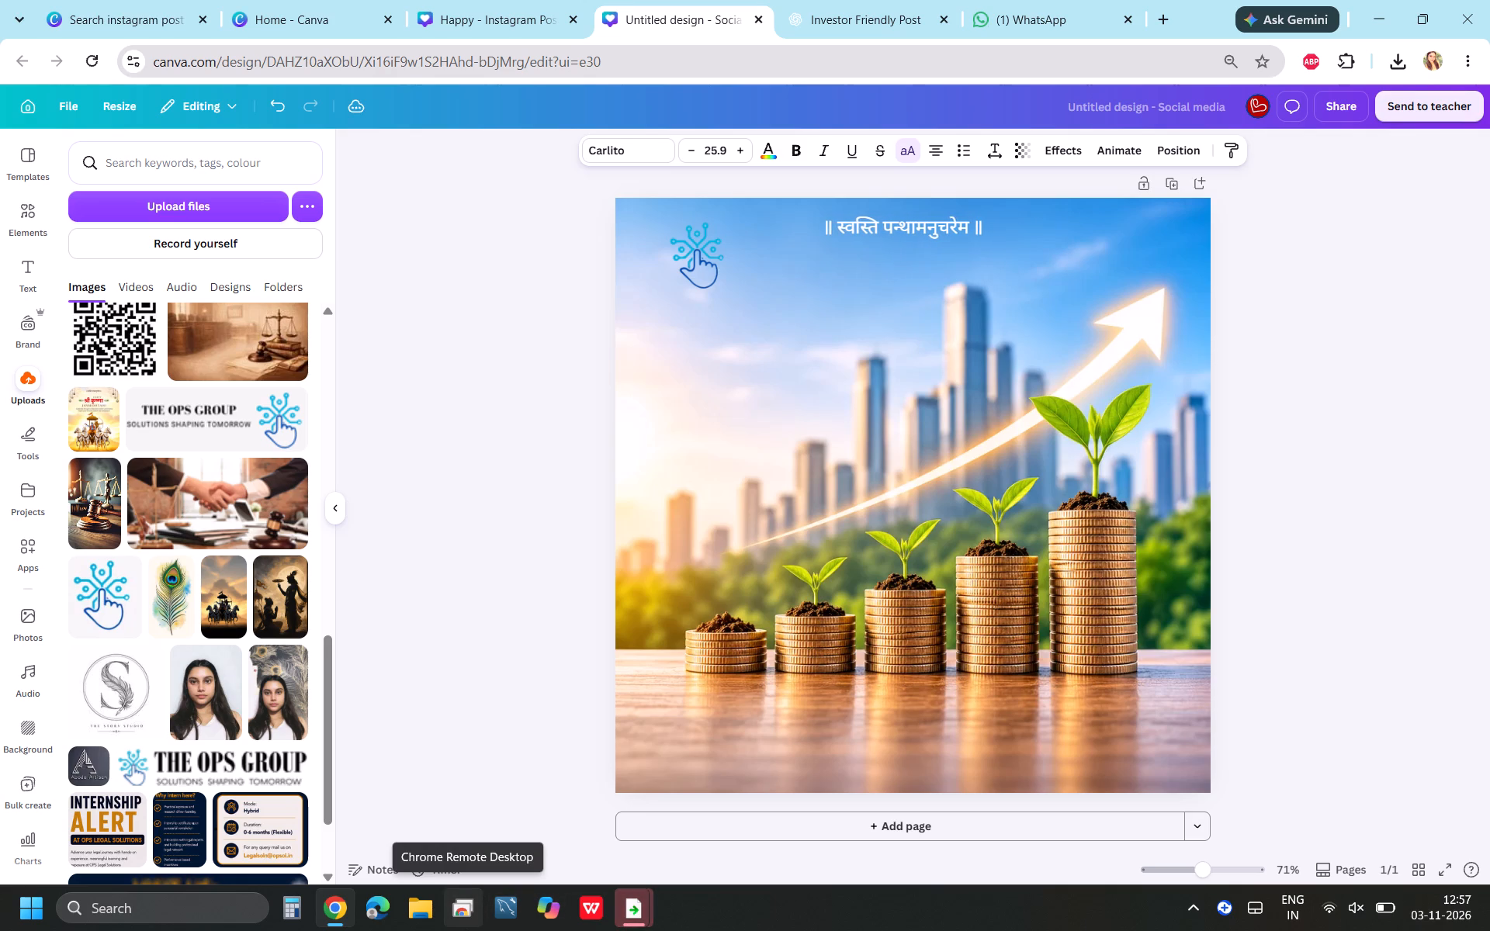
pyautogui.press('Right')
pyautogui.press('Right')
pyautogui.press('Right')
pyautogui.press('Right')
pyautogui.press('Right')
pyautogui.press('Right')
pyautogui.press('Right')
pyautogui.press('Right')
pyautogui.press('Right')
pyautogui.press('Right')
pyautogui.press('Right')
pyautogui.press('Right')
pyautogui.press('Right')
pyautogui.press('Right')
pyautogui.press('Right')
pyautogui.press('Right')
pyautogui.press('Right')
pyautogui.press('Right')
pyautogui.press('Right')
pyautogui.press('Right')
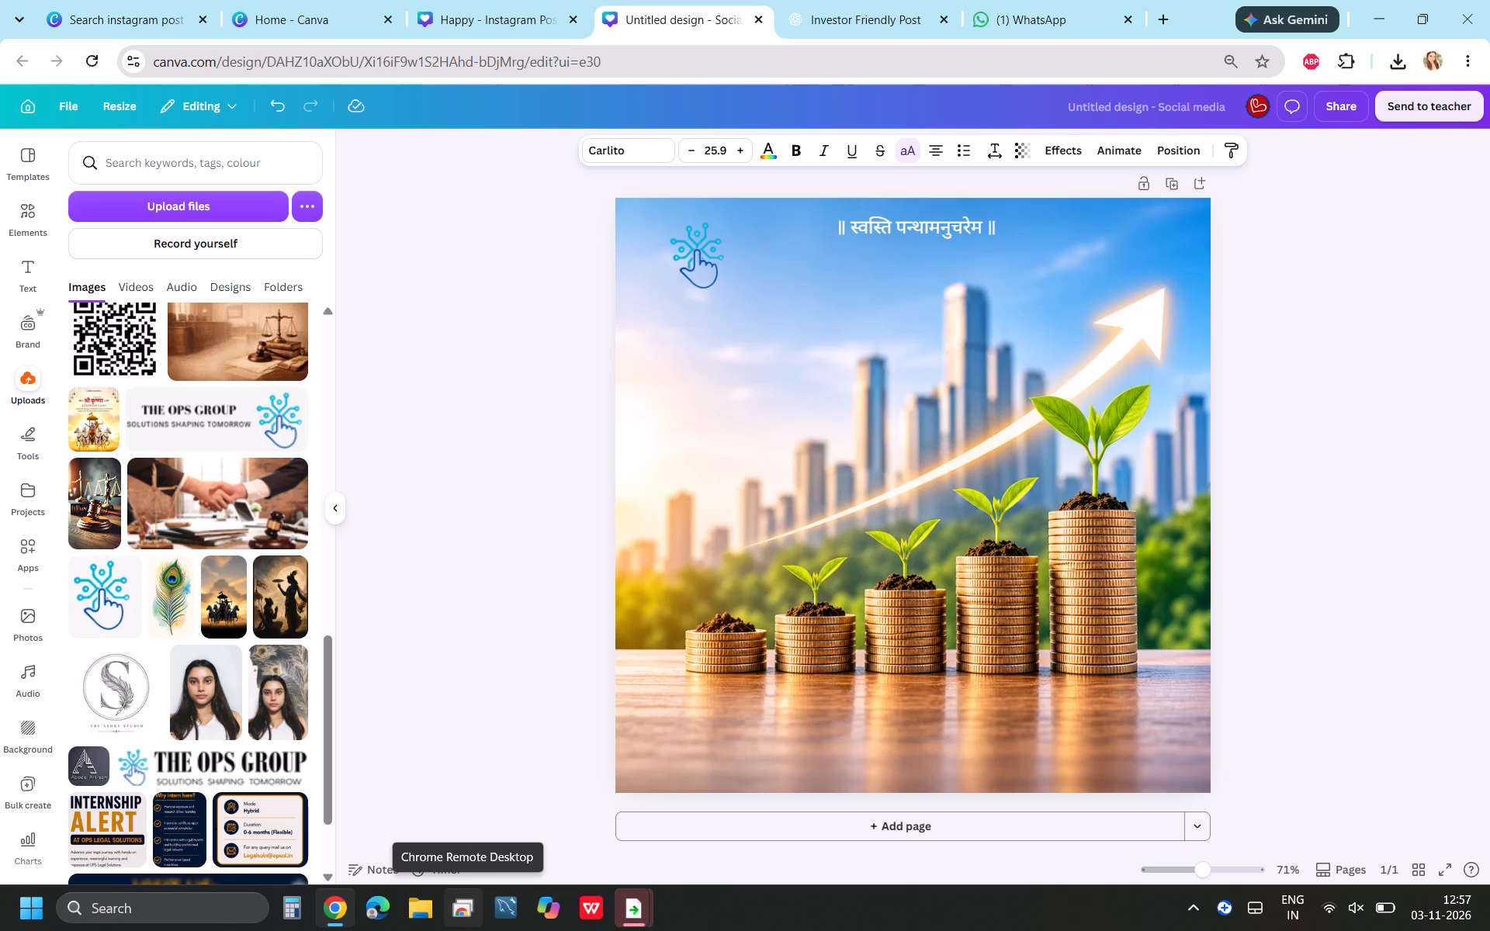
pyautogui.press('Left')
pyautogui.press('Left')
pyautogui.press('Left')
pyautogui.press('Left')
pyautogui.press('Left')
pyautogui.press('Left')
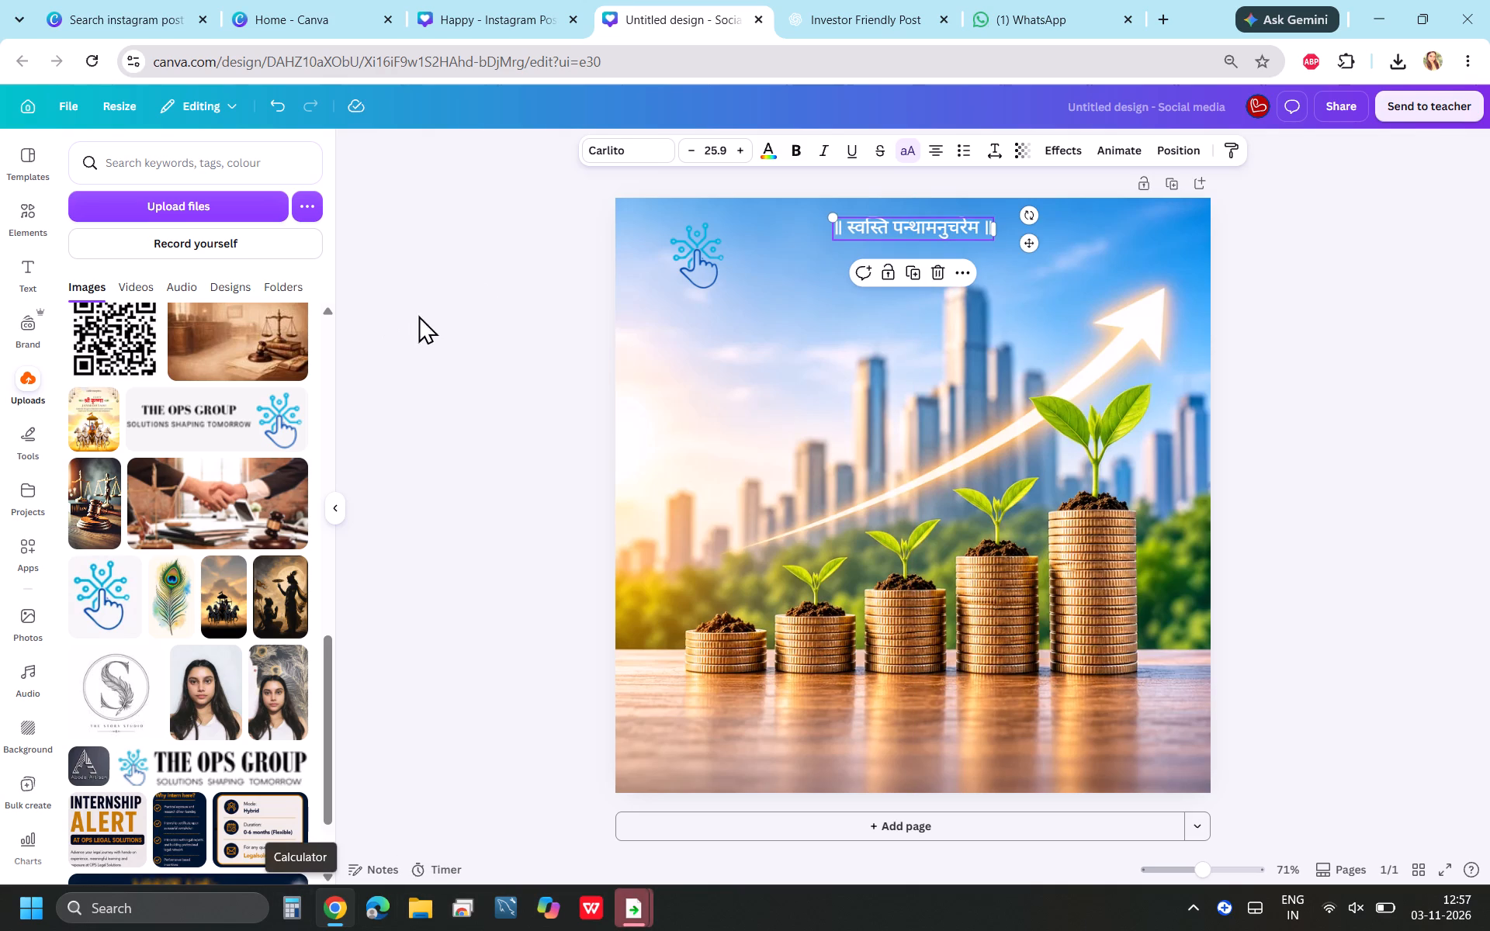
pyautogui.click(1323, 334)
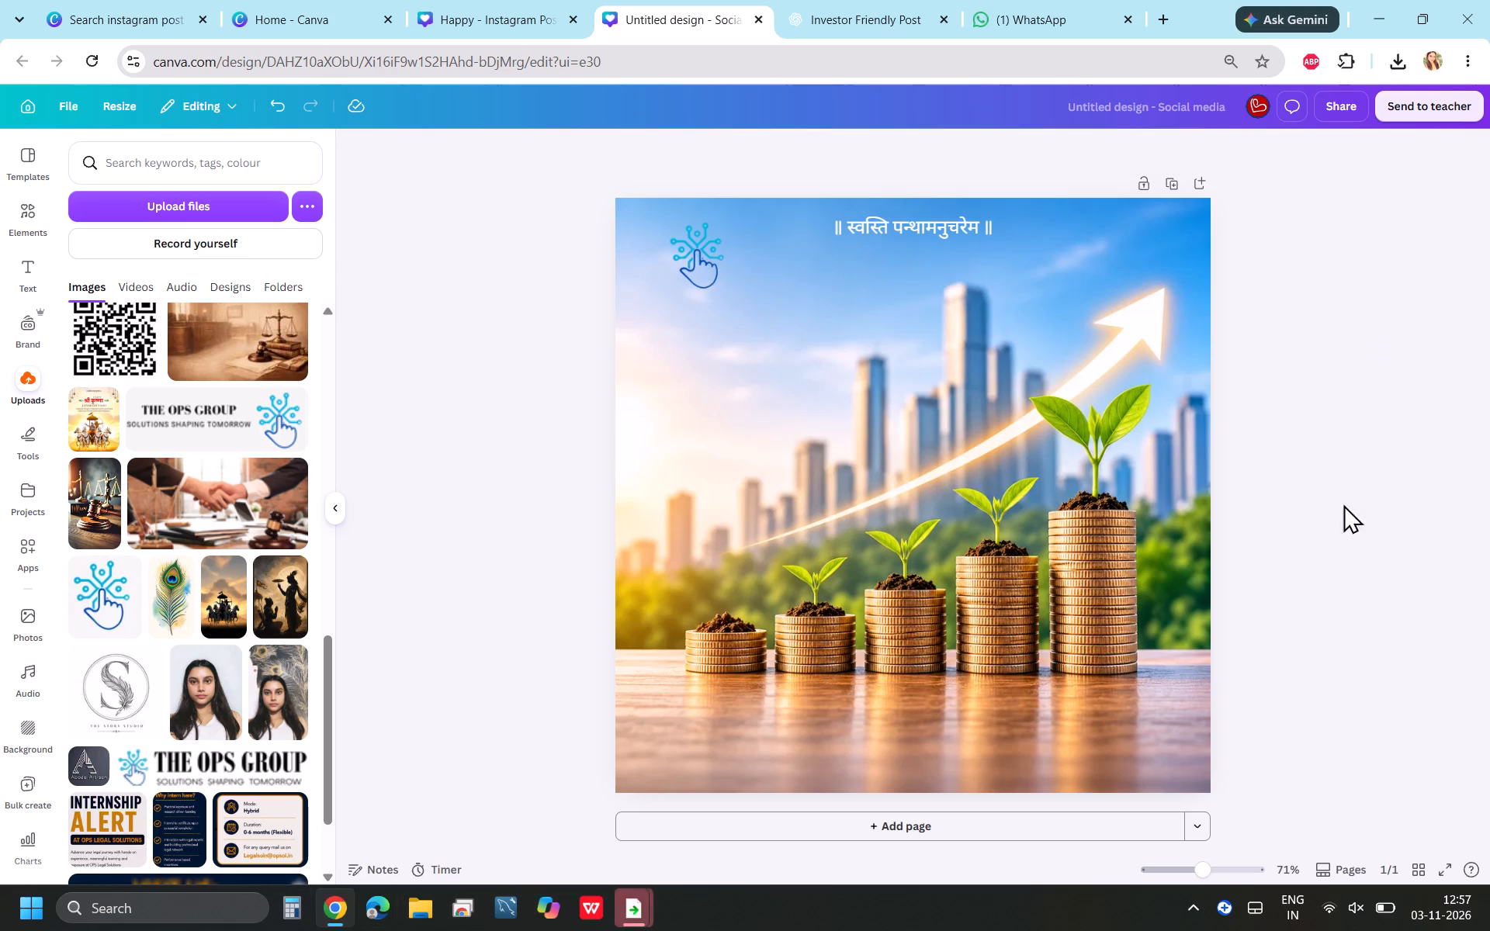
# Shrink the hand-and-circuit logo further, keeping it near the page's top-left corner.
pyautogui.click(704, 268)
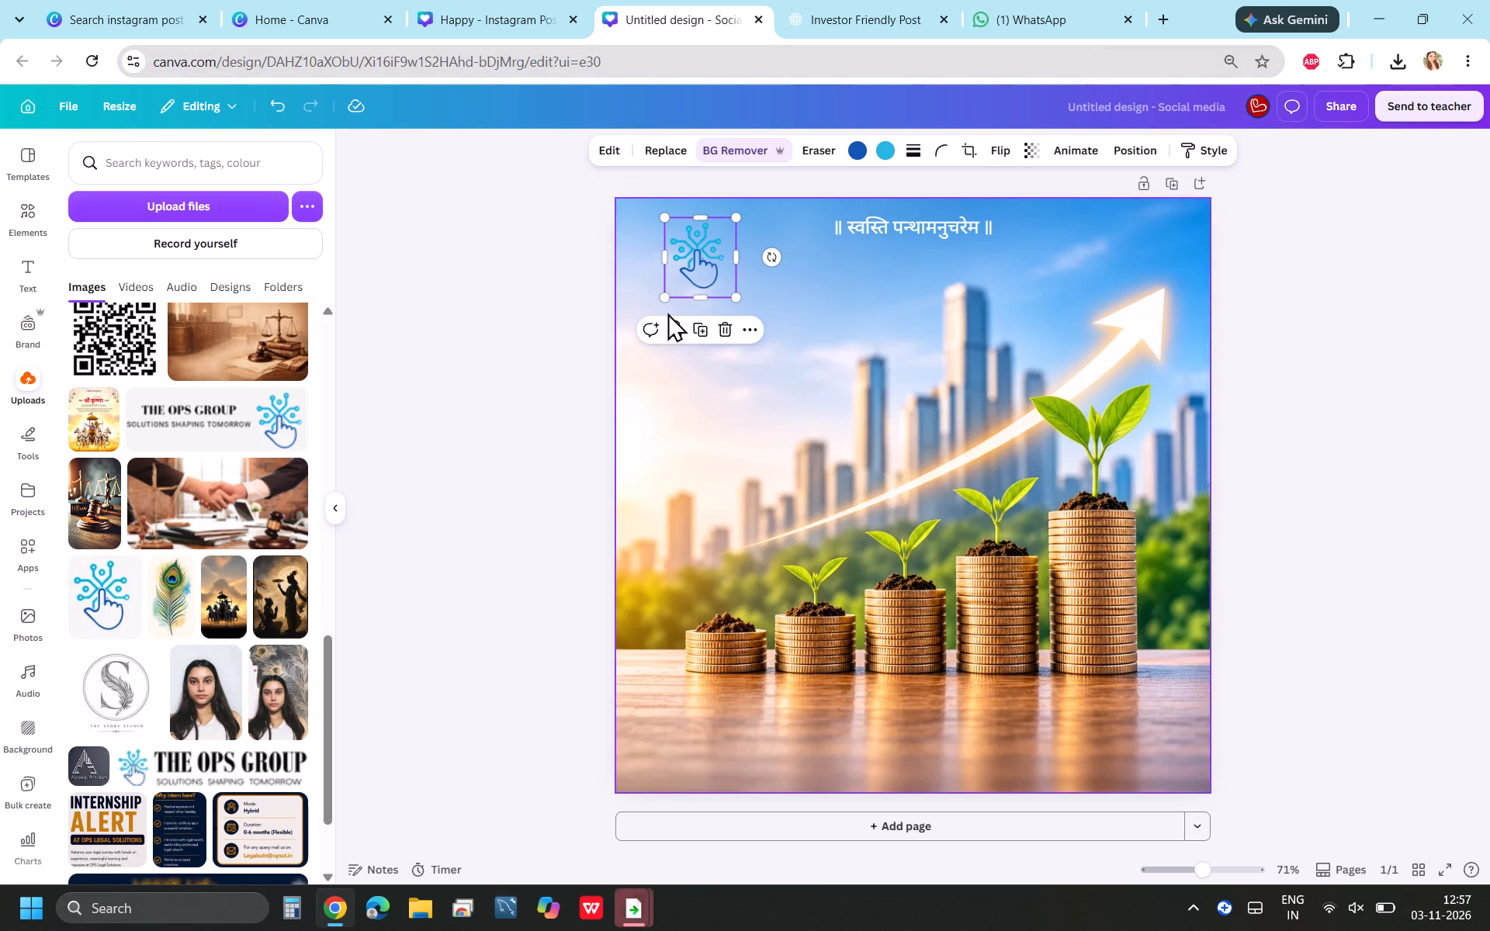
pyautogui.moveTo(735, 292); pyautogui.dragTo(733, 280)
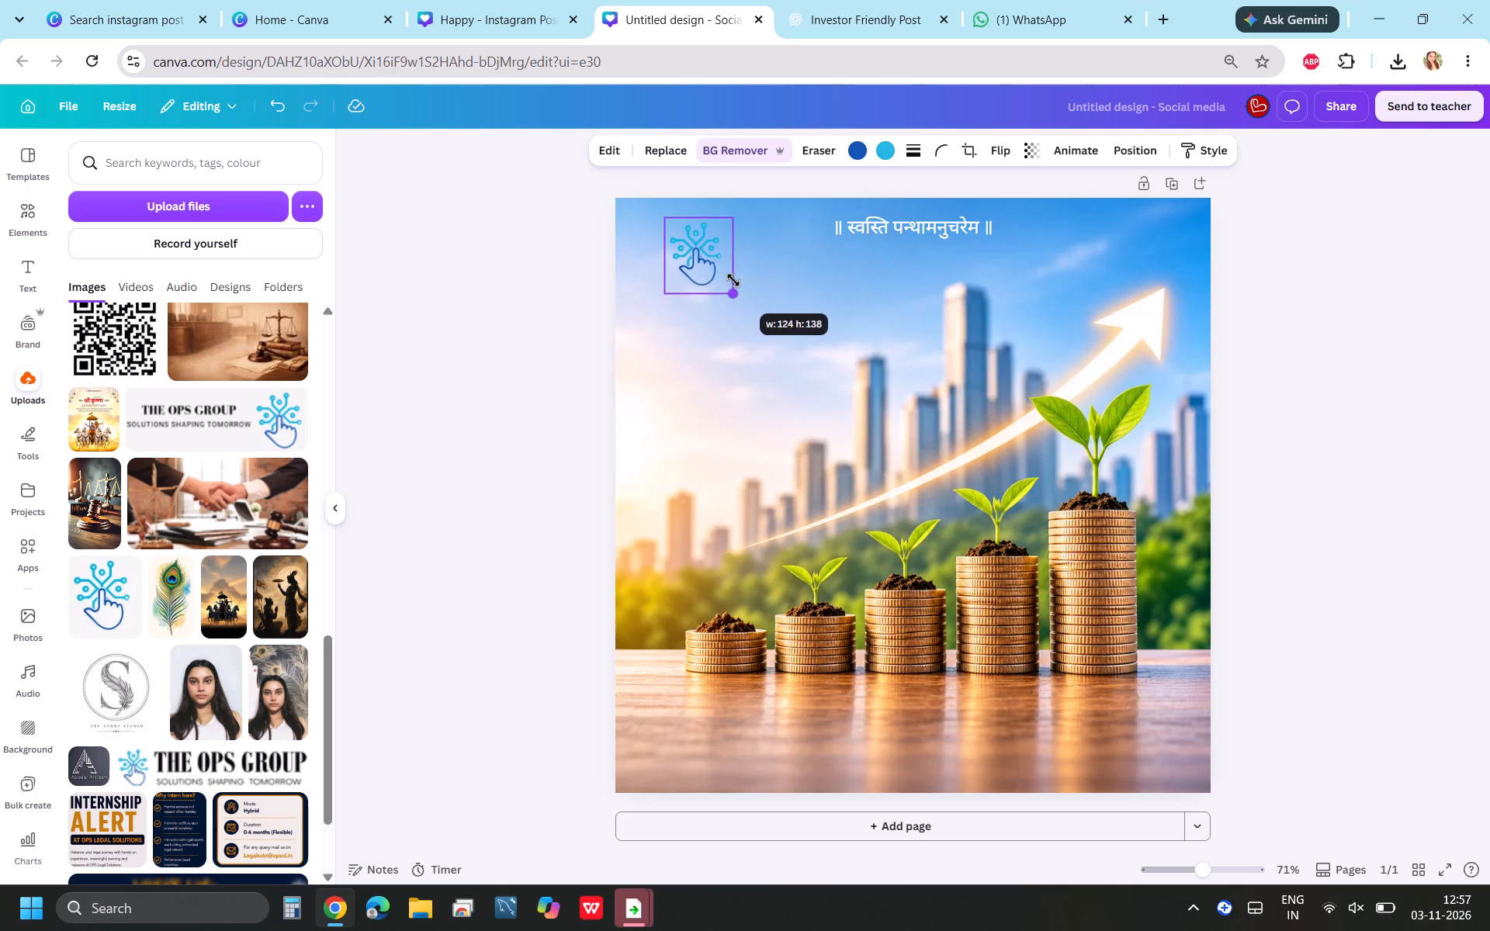
pyautogui.moveTo(733, 280); pyautogui.dragTo(721, 258)
pyautogui.click(497, 272)
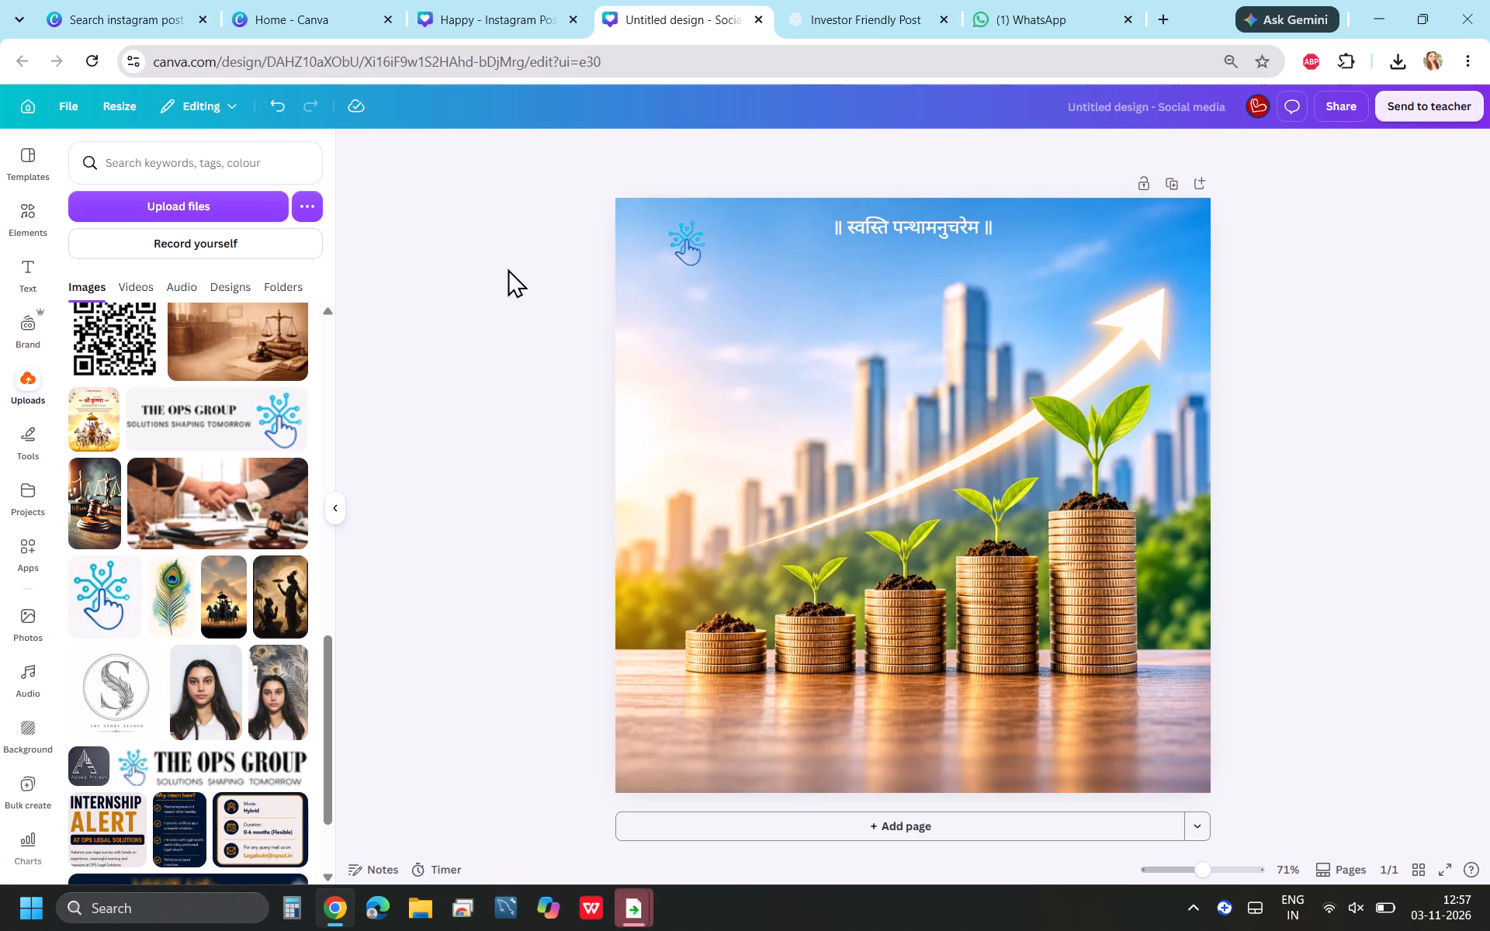
pyautogui.click(732, 247)
pyautogui.click(673, 247)
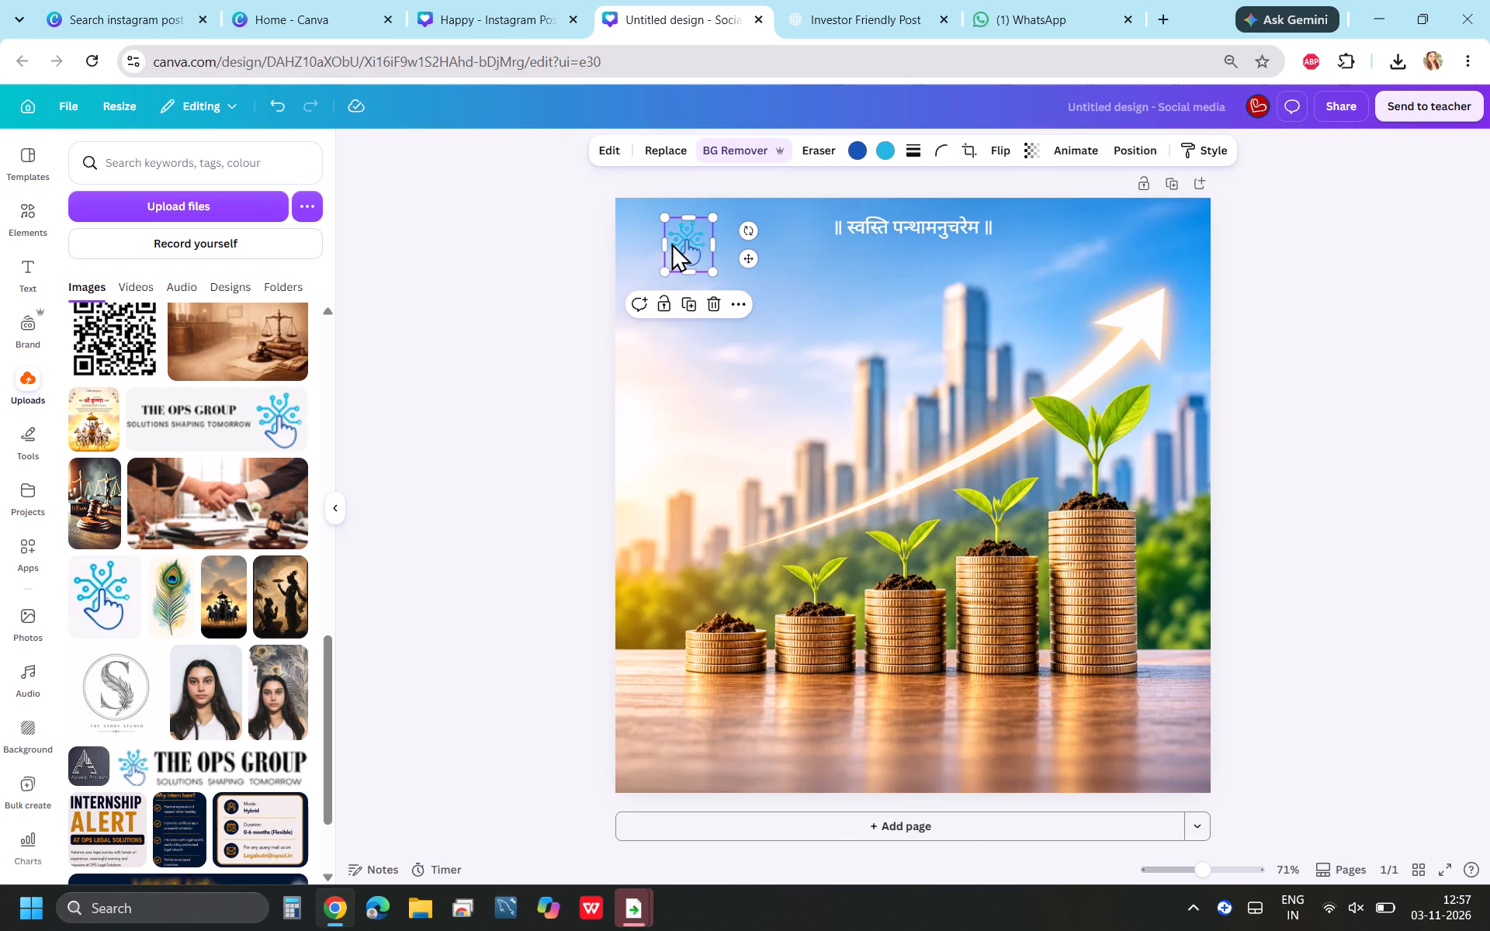
# Nudge the hand-and-circuit logo left, closer to the page's left edge.
pyautogui.press('Left')
pyautogui.press('Left')
pyautogui.press('Left')
pyautogui.press('Left')
pyautogui.press('Left')
pyautogui.press('Left')
pyautogui.press('Left')
pyautogui.press('Left')
pyautogui.press('Left')
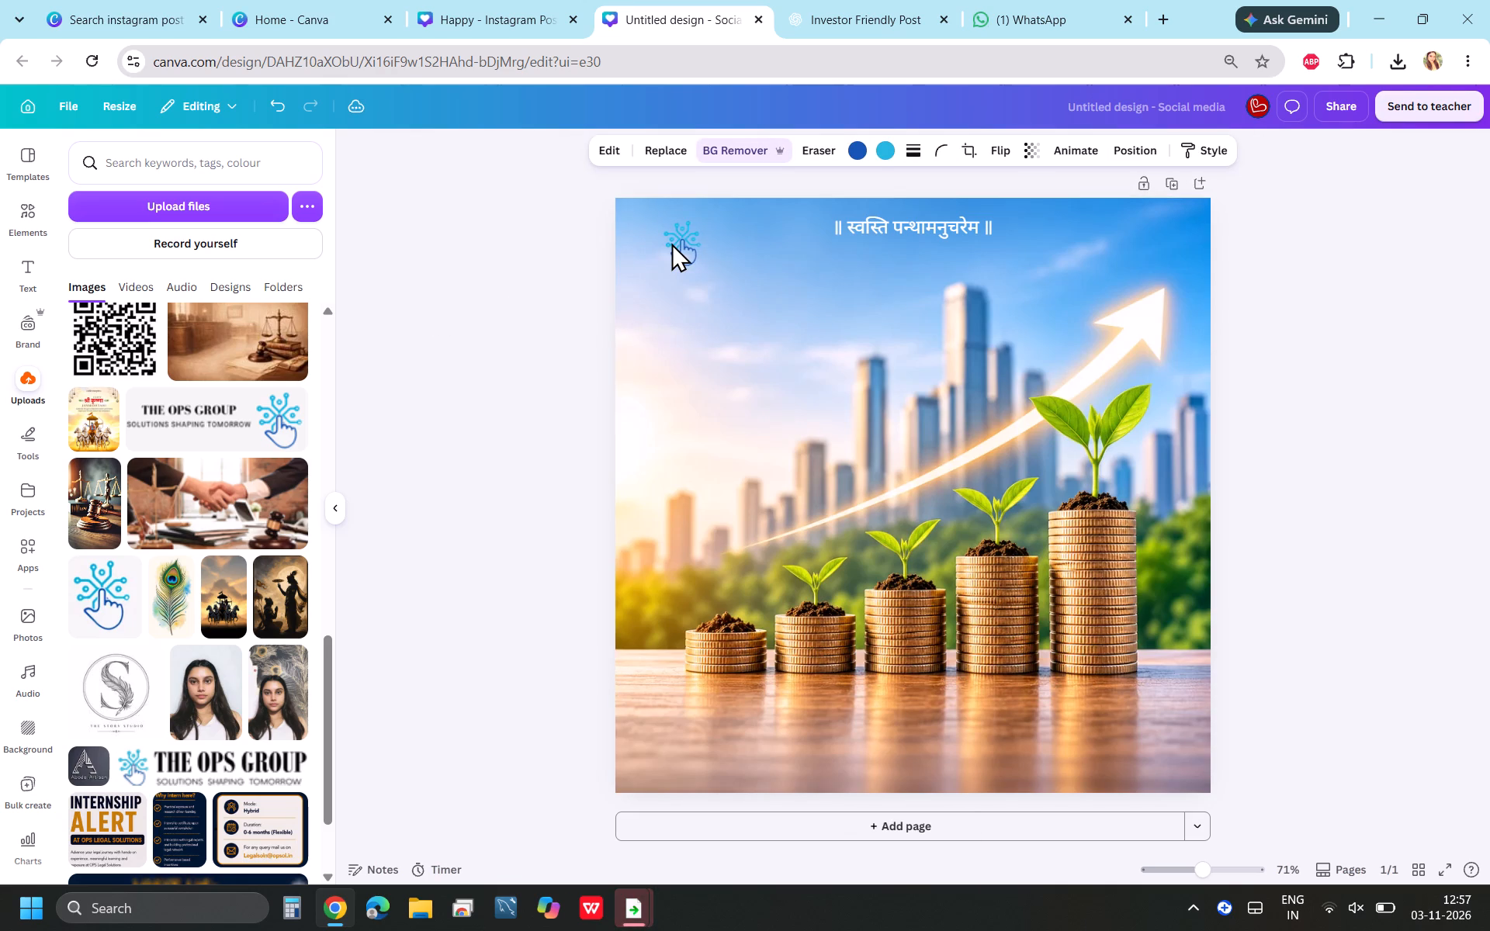
pyautogui.press('Left')
pyautogui.press('Left')
pyautogui.press('Left')
pyautogui.press('Left')
pyautogui.press('Left')
# Nudge the hand-and-circuit logo slightly down and a little back to the right near the page's top-left corner.
pyautogui.press('Down')
pyautogui.press('Down')
pyautogui.press('Right')
pyautogui.press('Right')
pyautogui.press('Right')
pyautogui.press('Right')
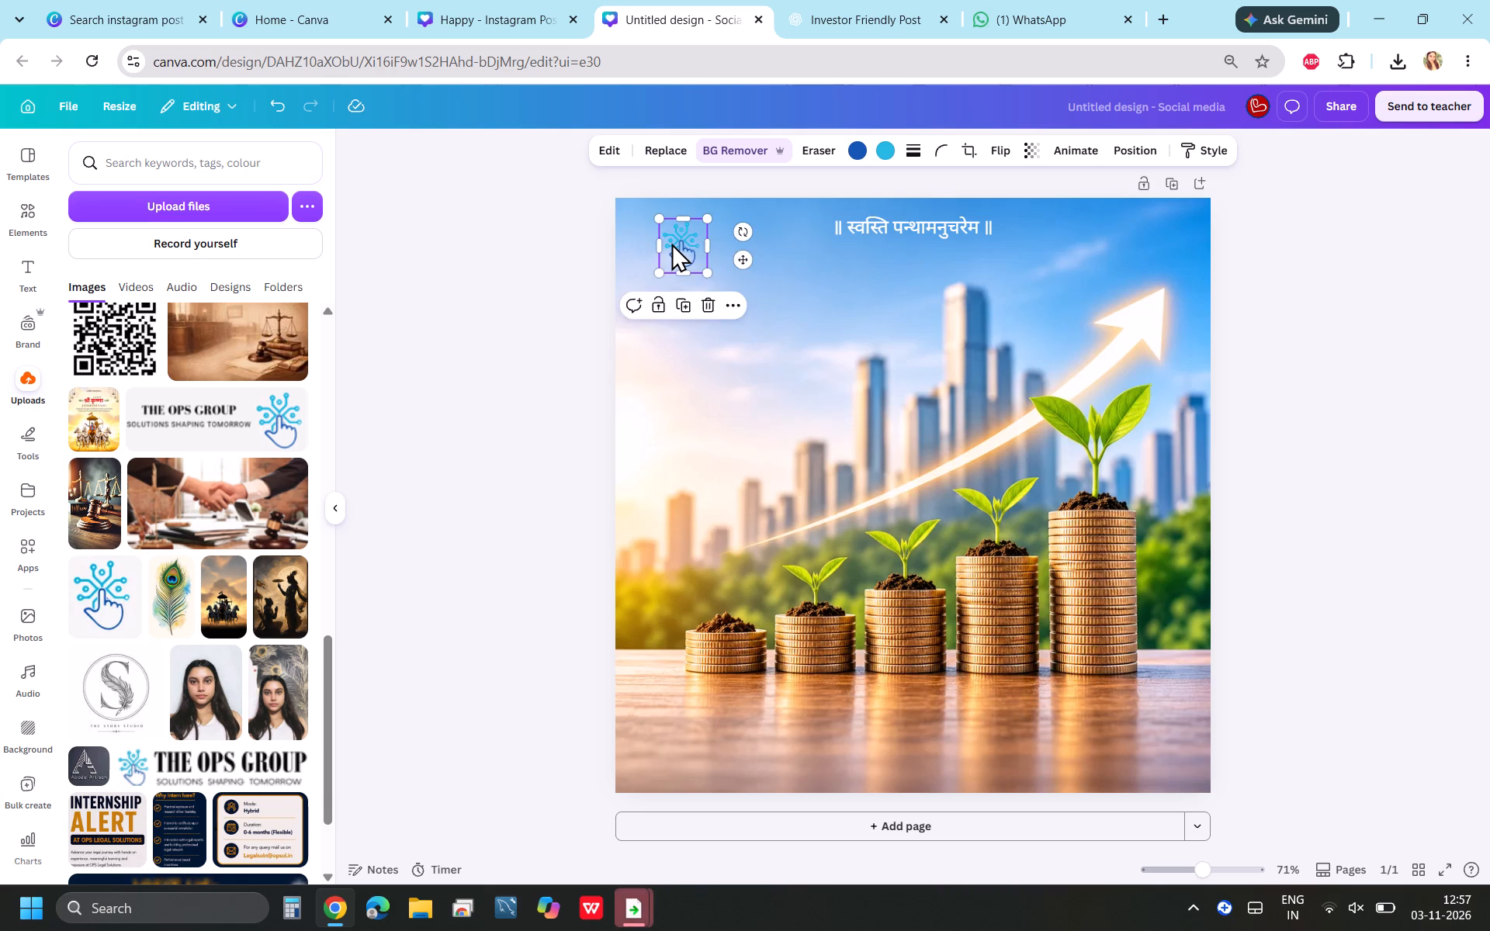
pyautogui.press('Down')
pyautogui.press('Down')
pyautogui.press('Right')
pyautogui.press('Right')
pyautogui.press('Right')
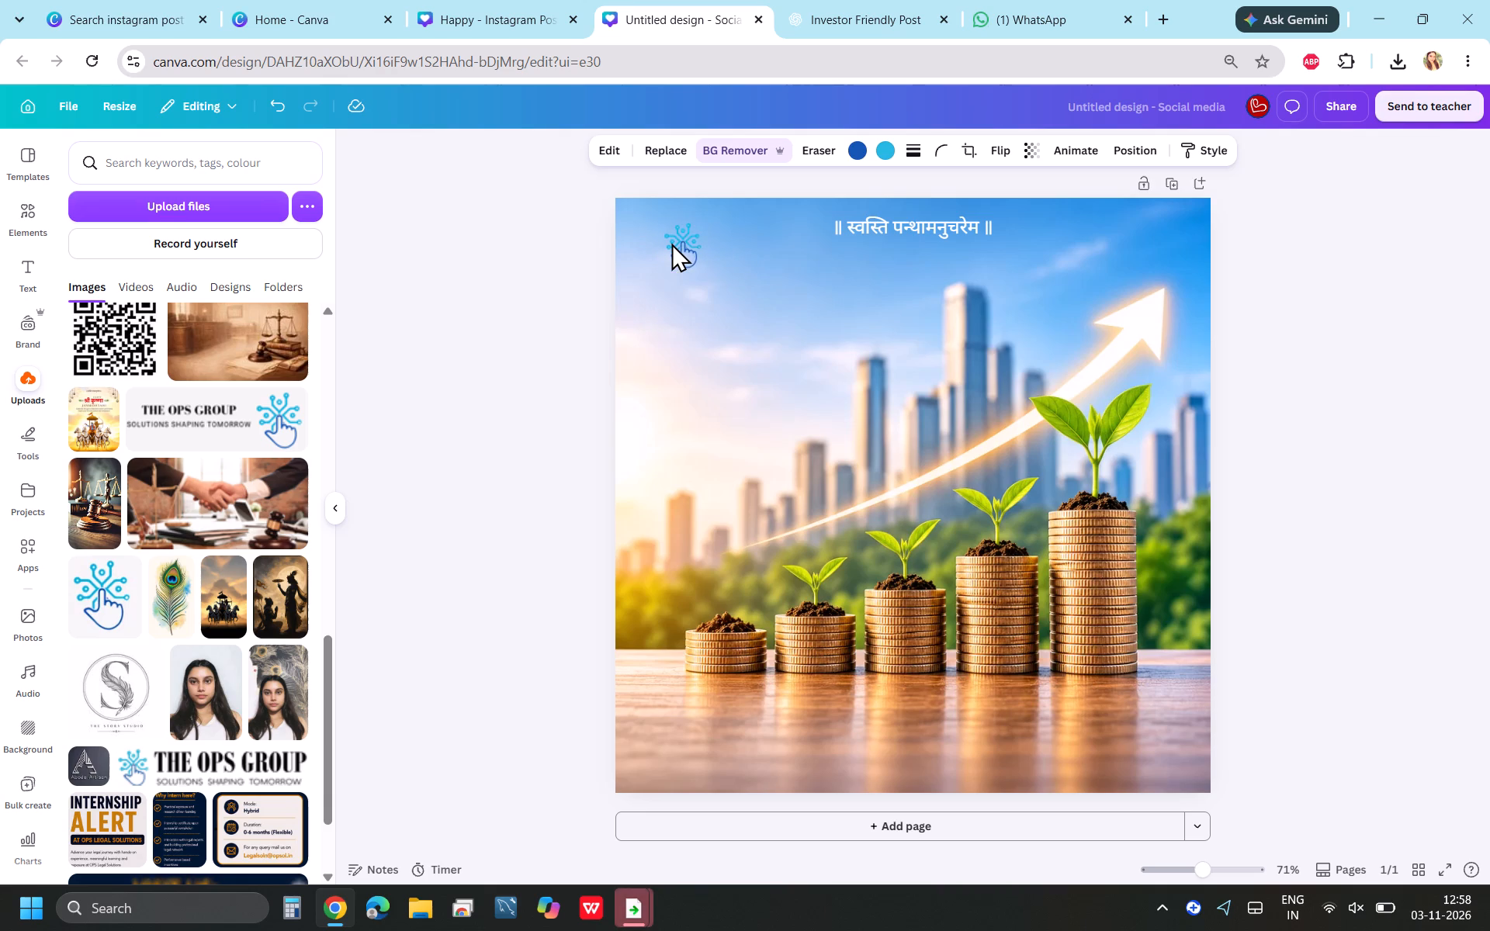
pyautogui.click(584, 313)
# Enlarge the hand-and-circuit logo slightly to about 98 wide by 110 high, extending it toward its lower-left corner.
pyautogui.click(684, 251)
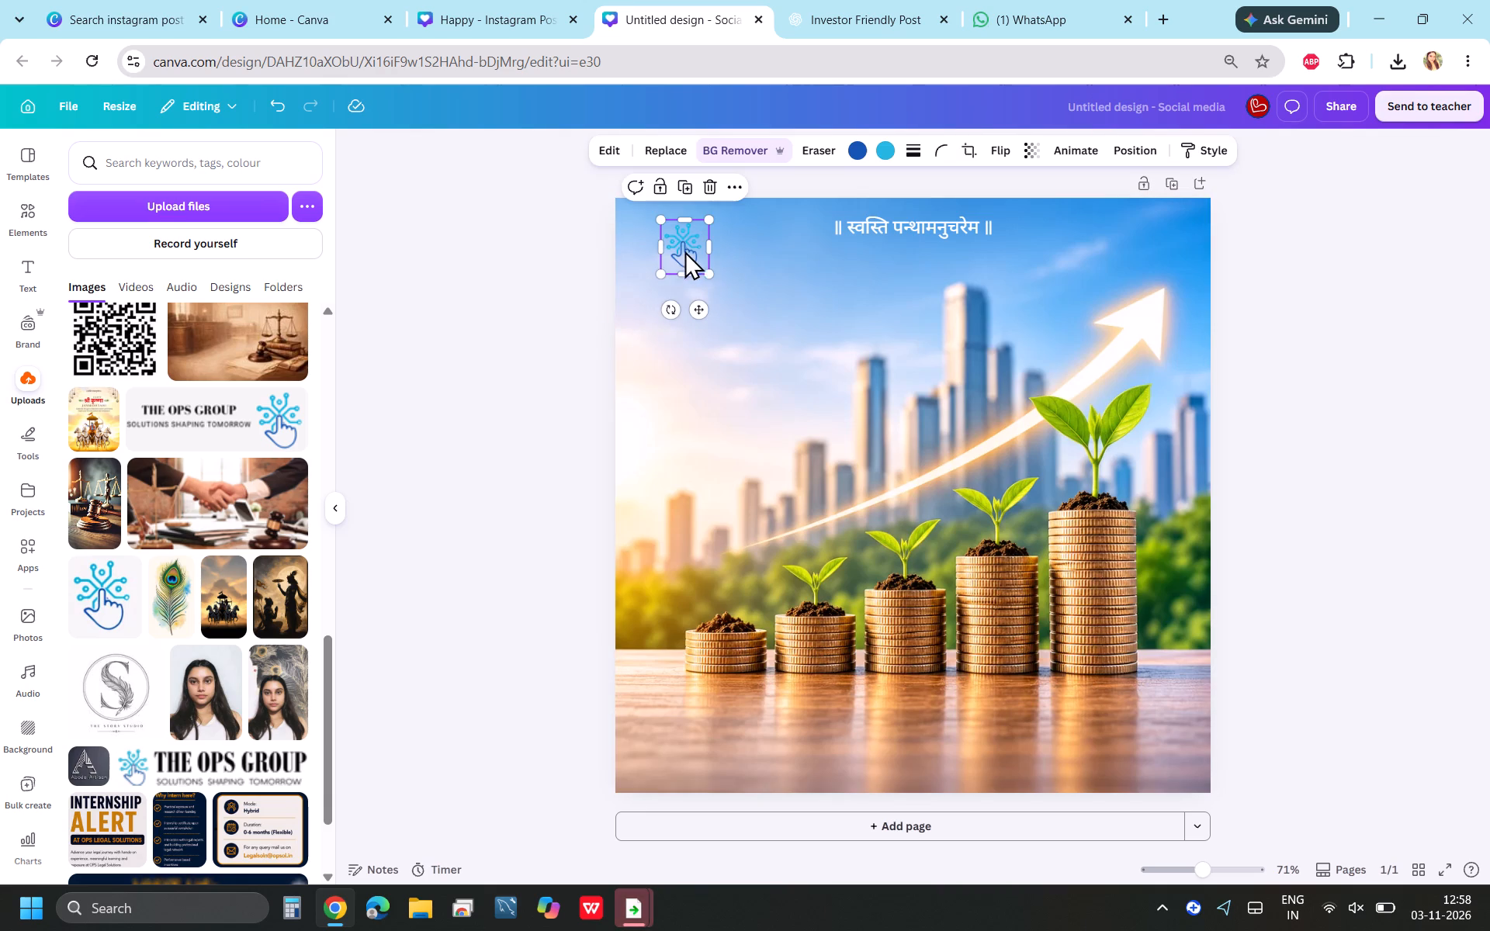
pyautogui.moveTo(665, 272); pyautogui.dragTo(662, 280)
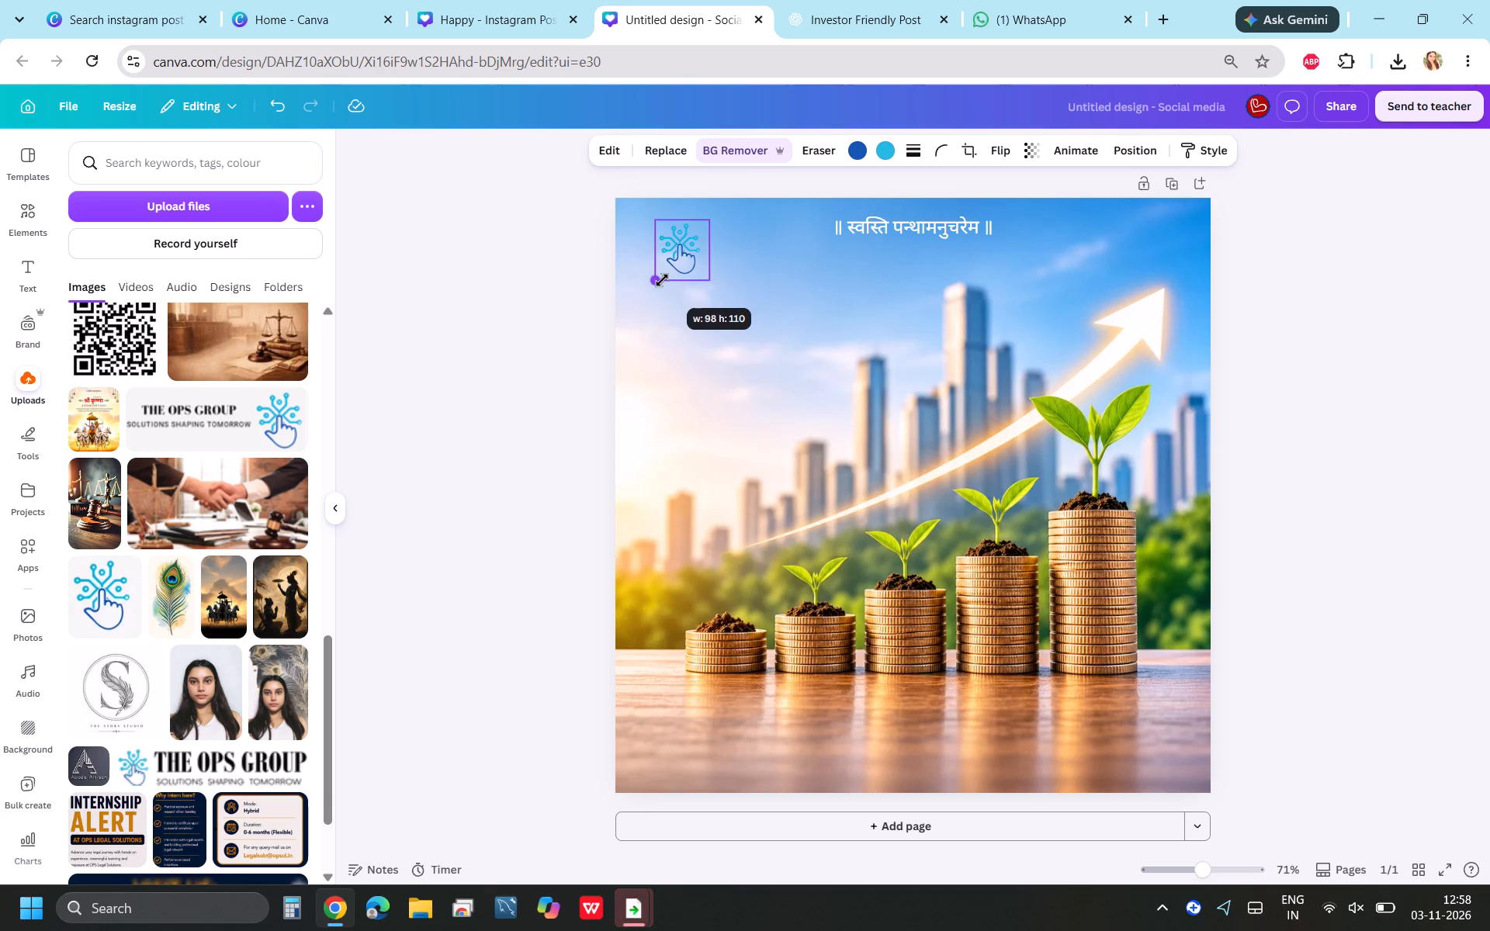
pyautogui.moveTo(662, 280); pyautogui.dragTo(662, 282)
pyautogui.click(518, 324)
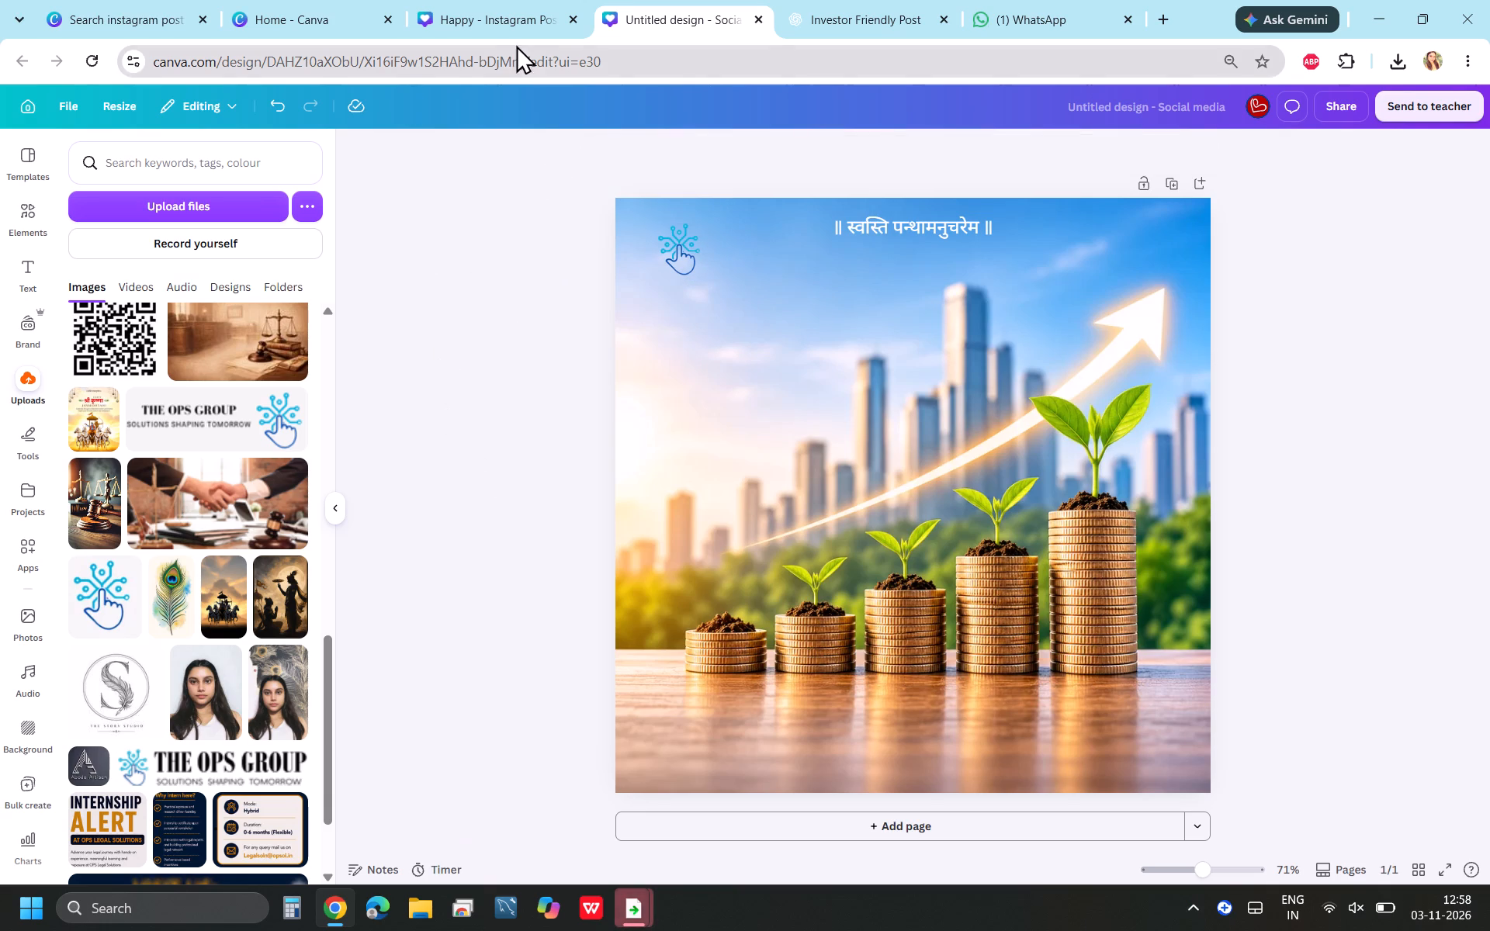
# Copy the "One Point Solution" text from the blue-and-white internship certificate design into the coin-stack social media design.
pyautogui.click(473, 14)
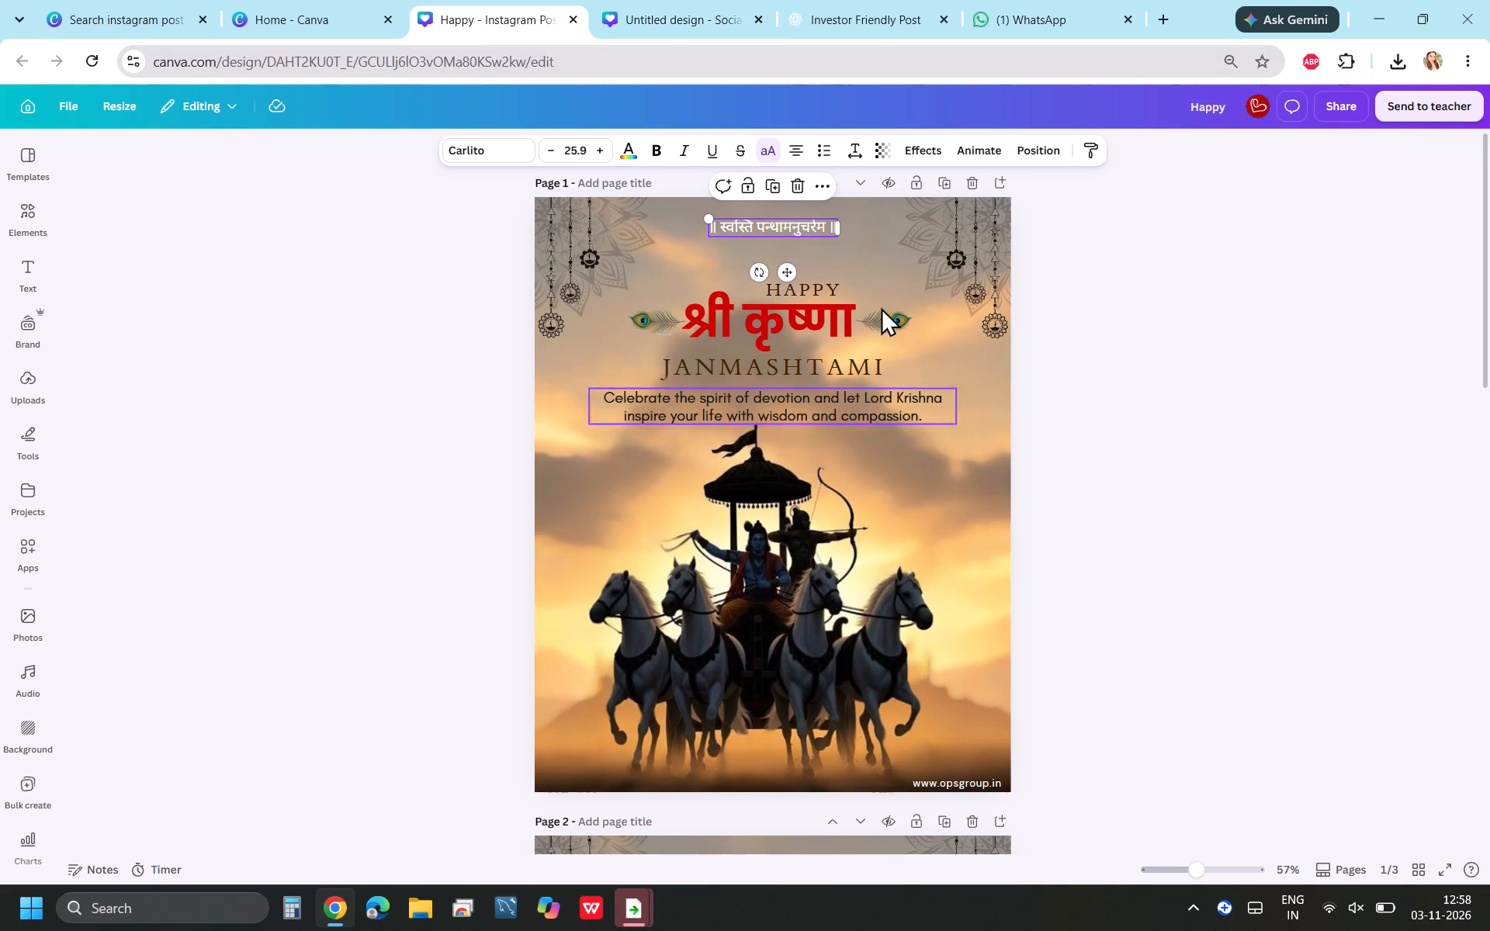
pyautogui.click(645, 17)
pyautogui.click(507, 10)
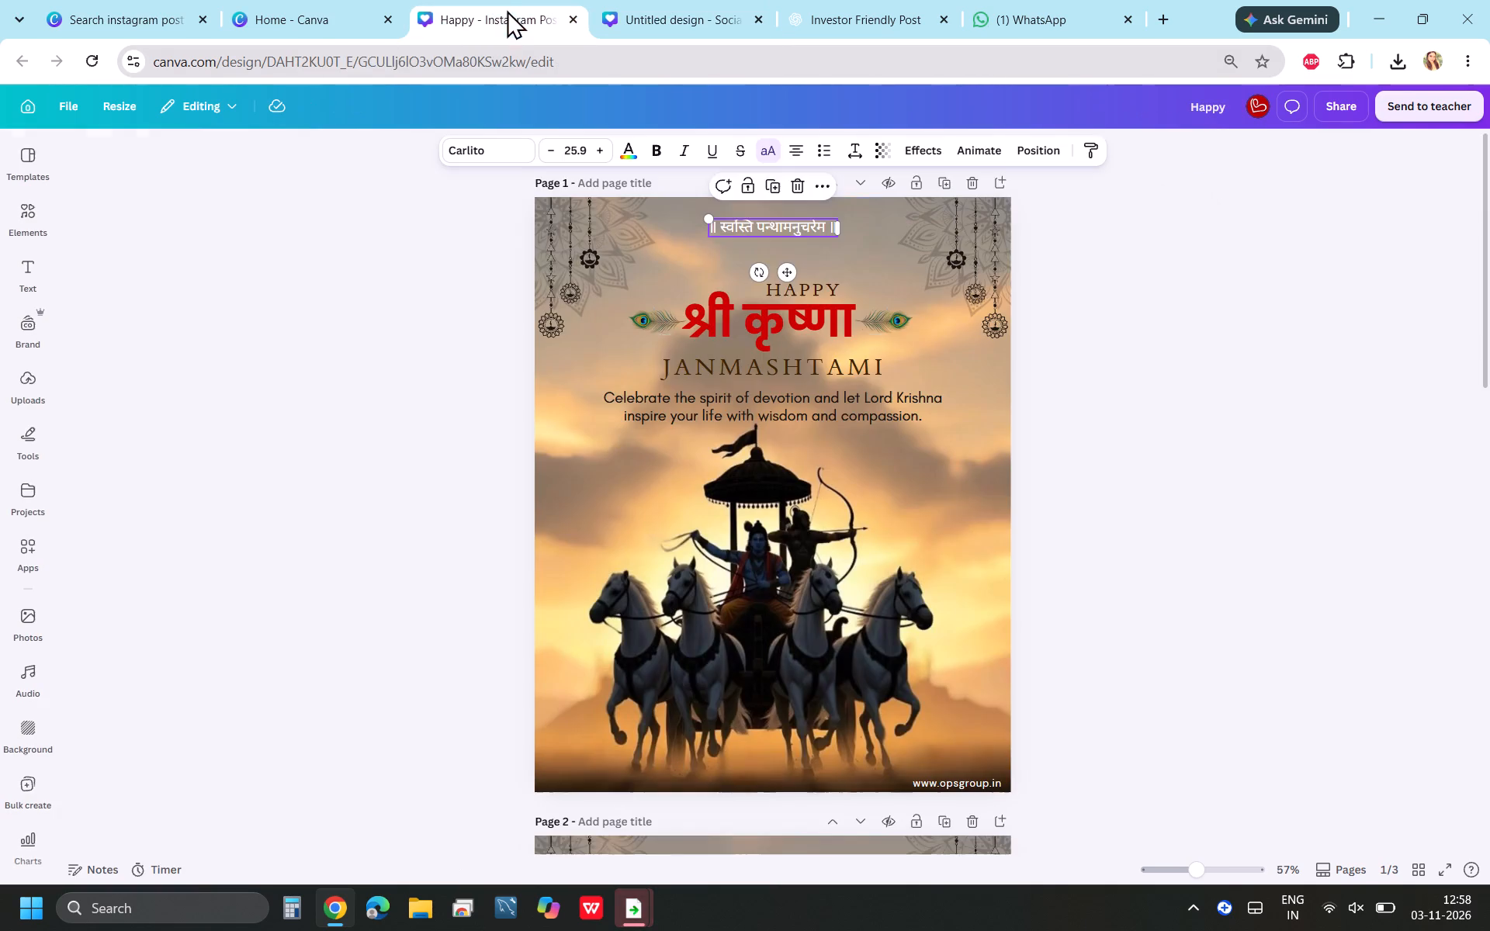
pyautogui.click(299, 10)
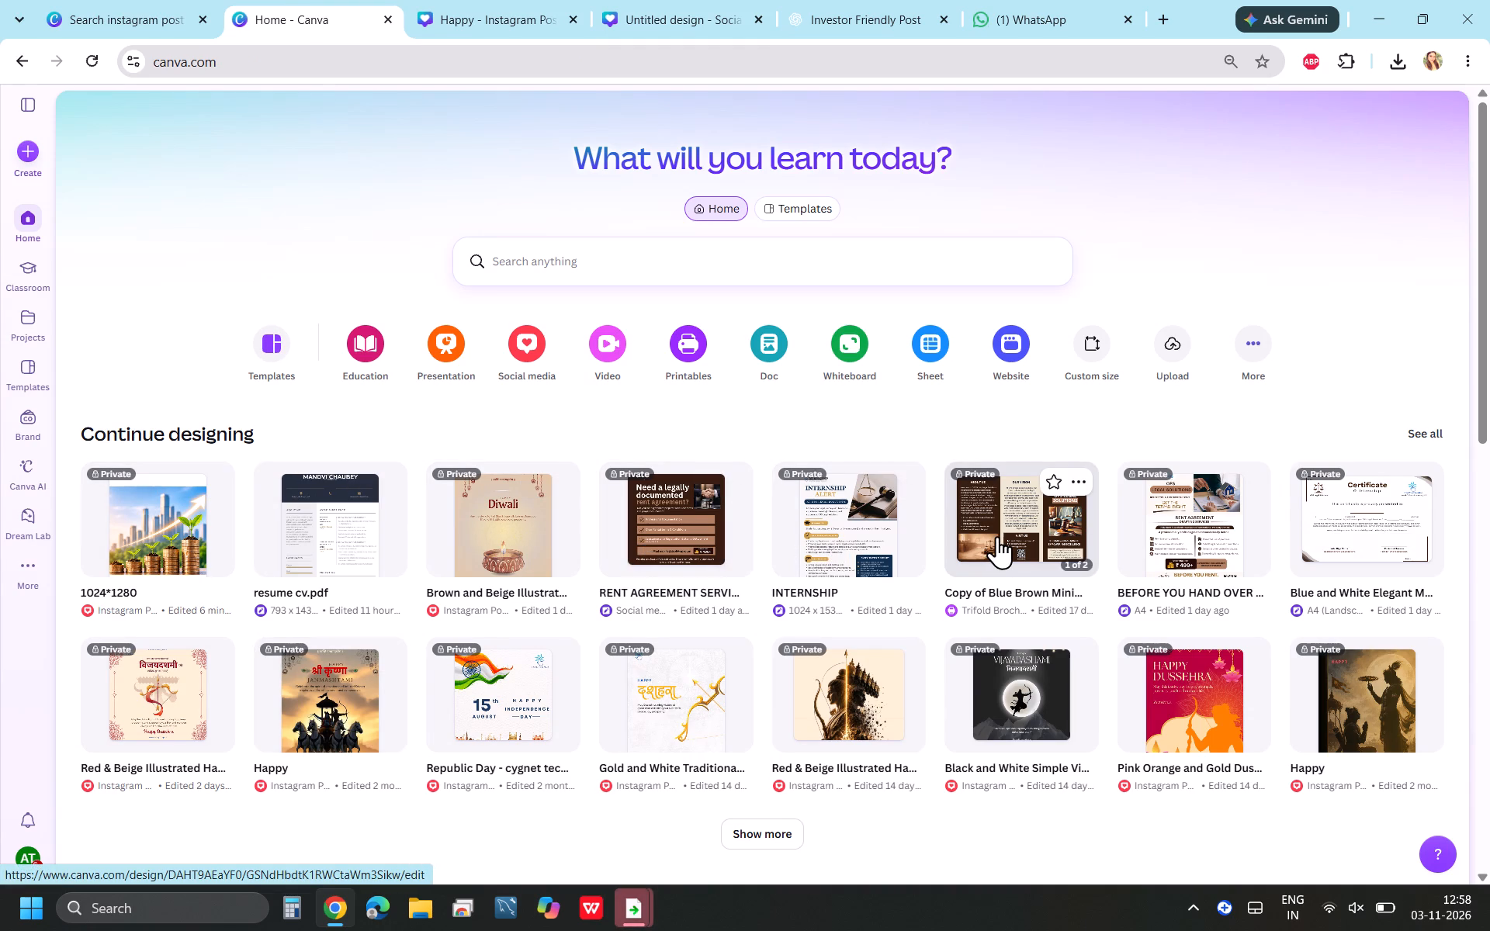
pyautogui.click(1355, 517)
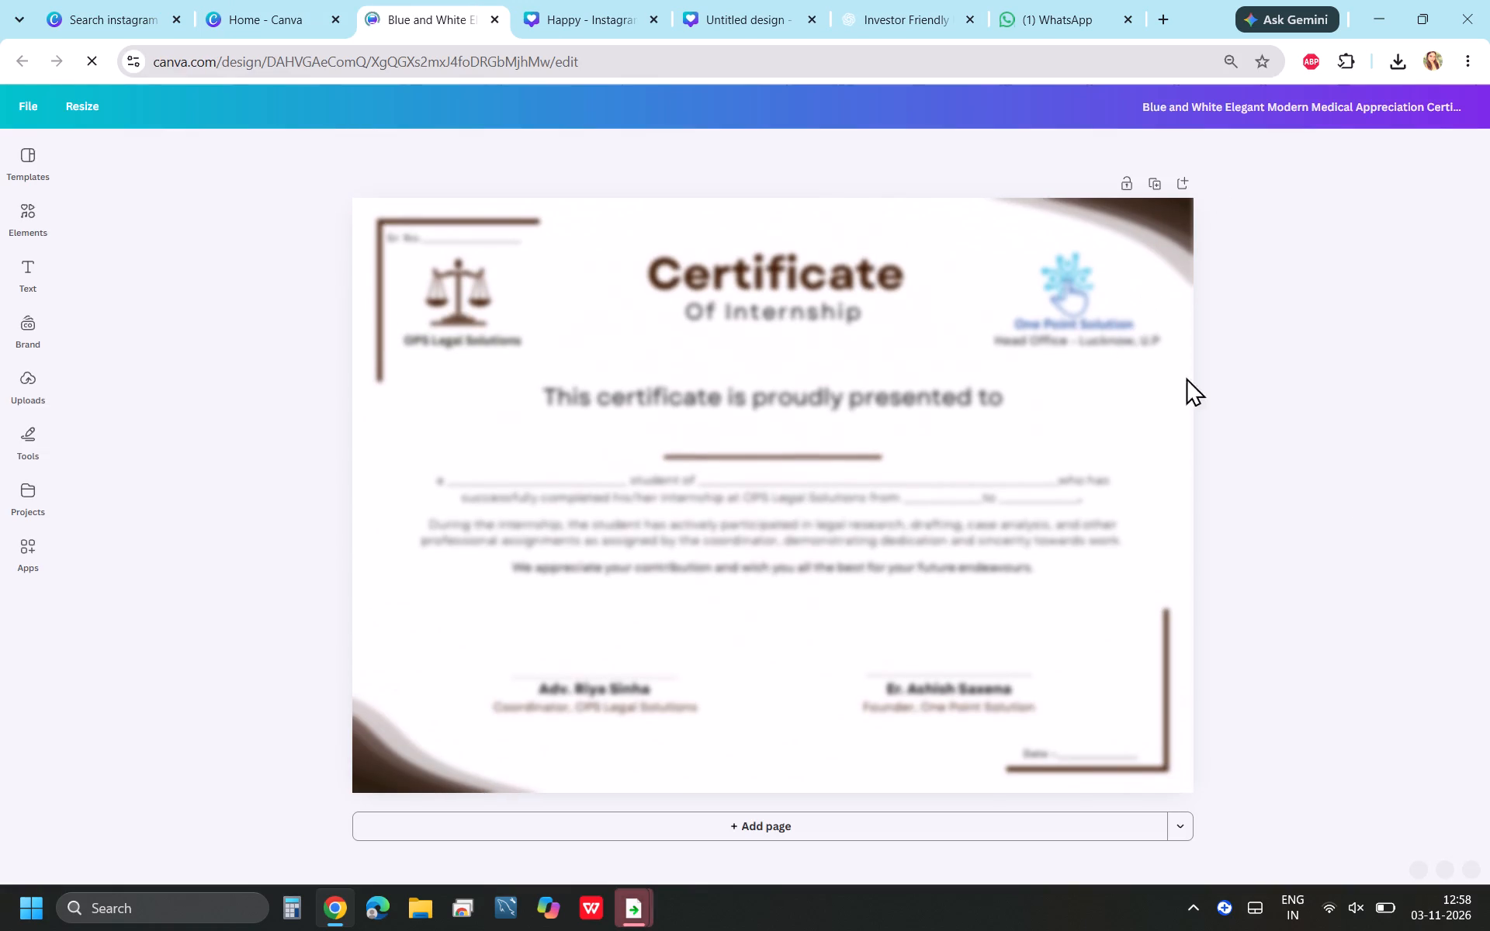
pyautogui.click(1062, 323)
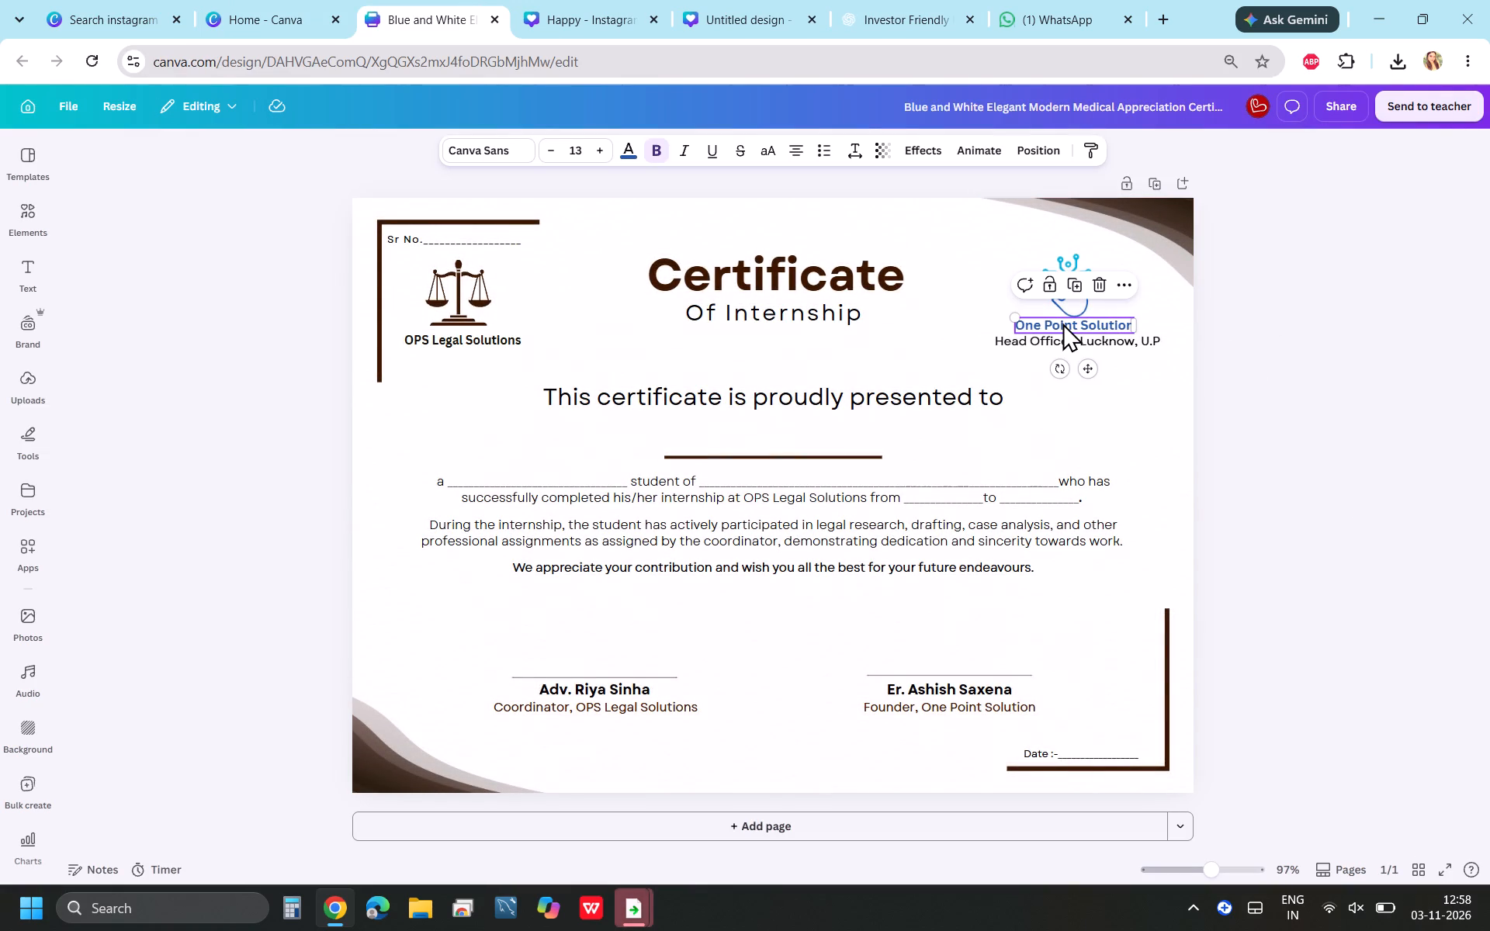
pyautogui.hotkey('ctrl', 'c')
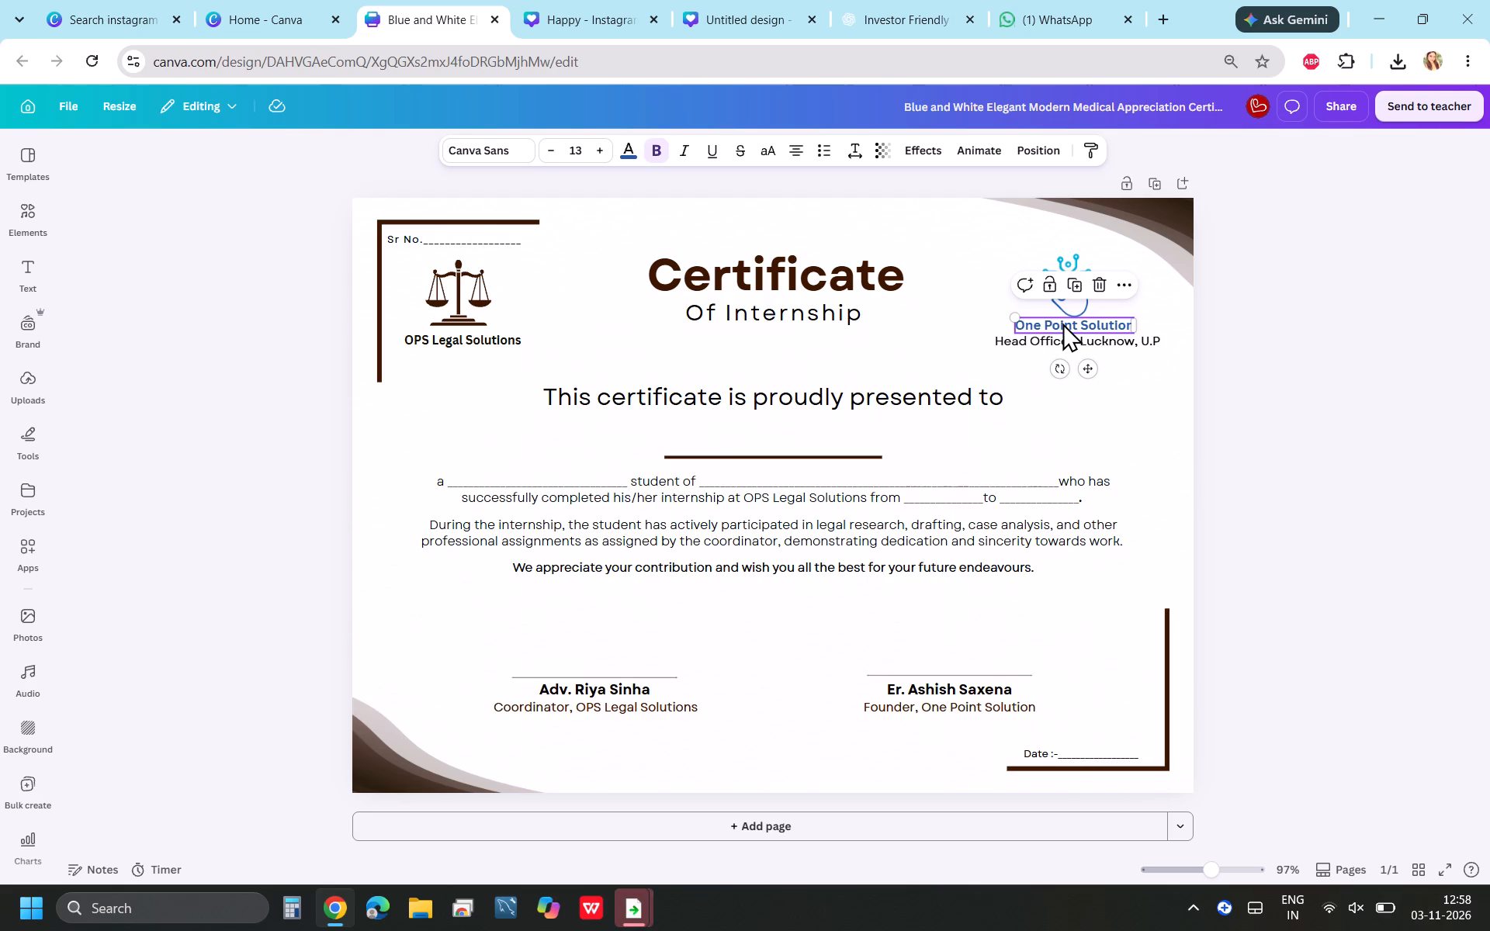
pyautogui.click(564, 18)
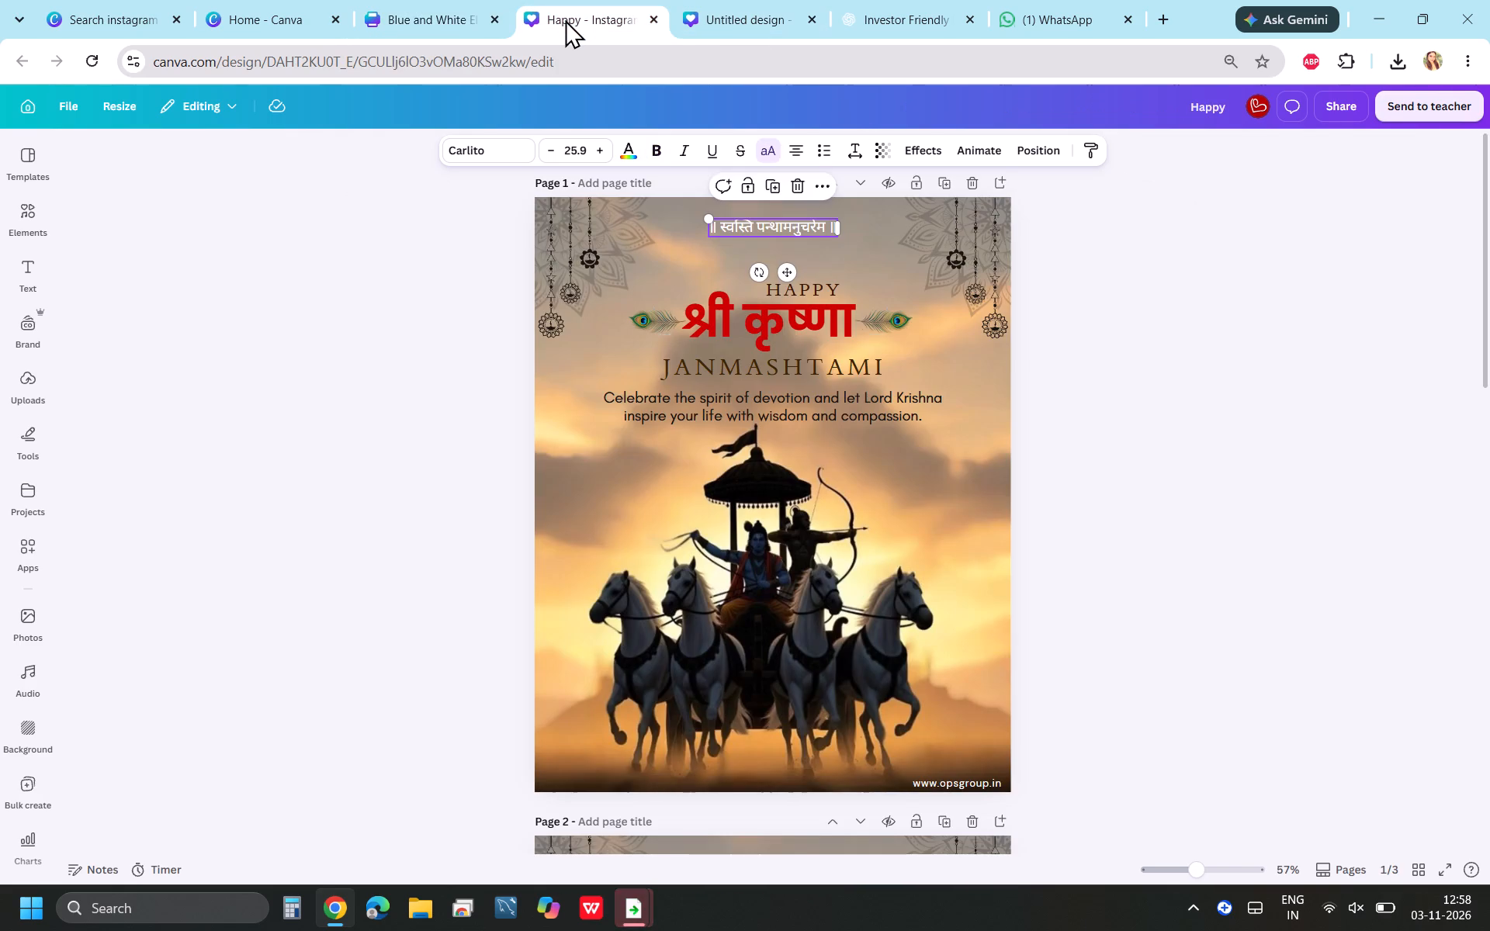
pyautogui.click(460, 16)
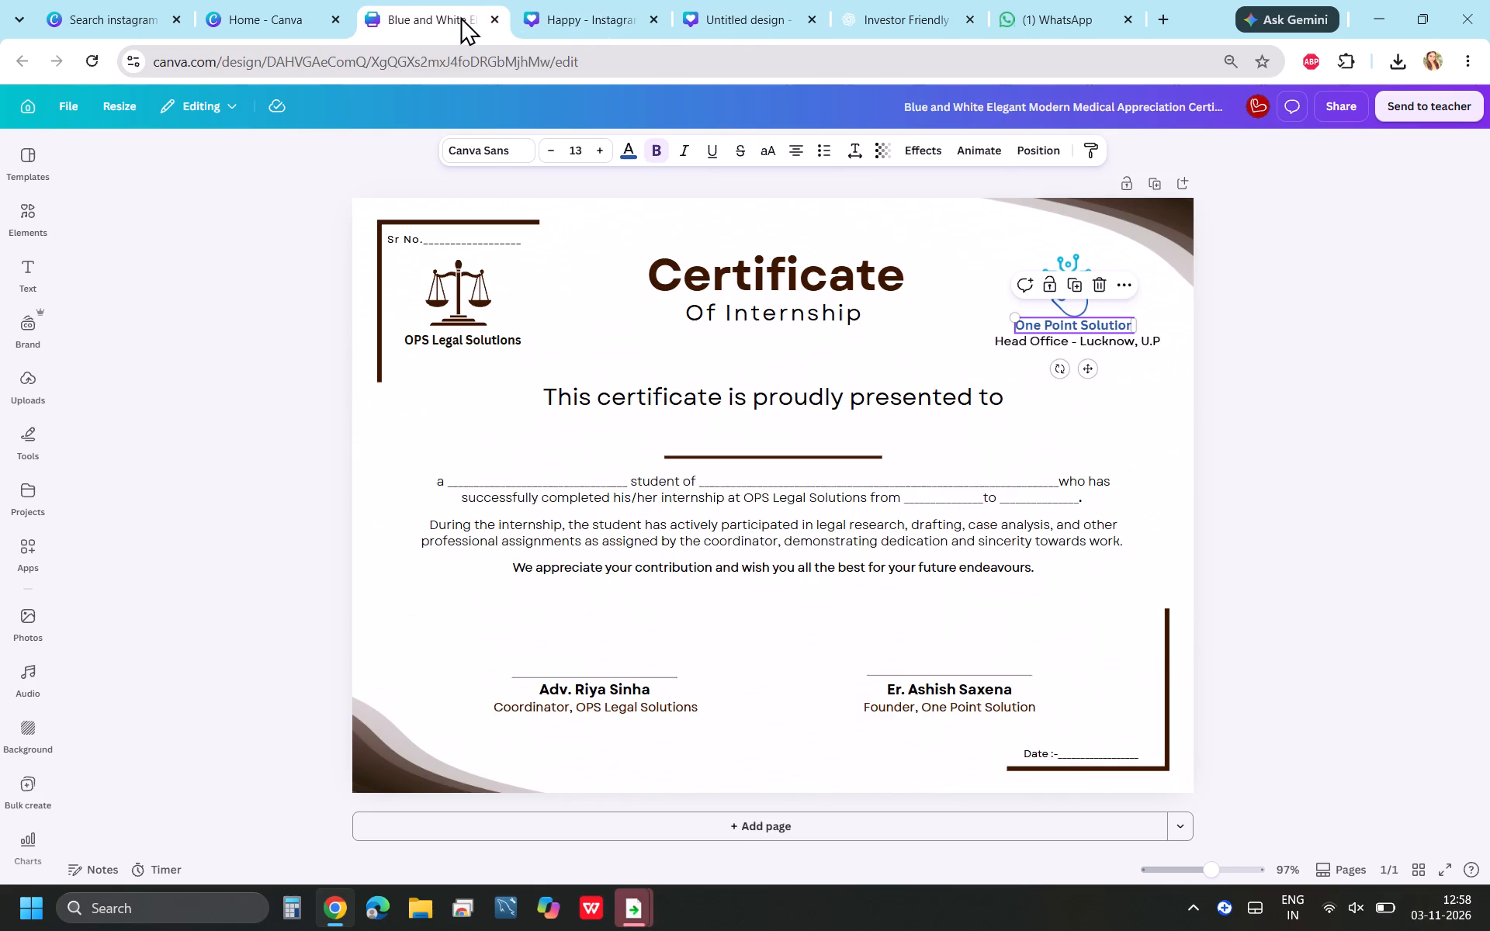
pyautogui.click(273, 12)
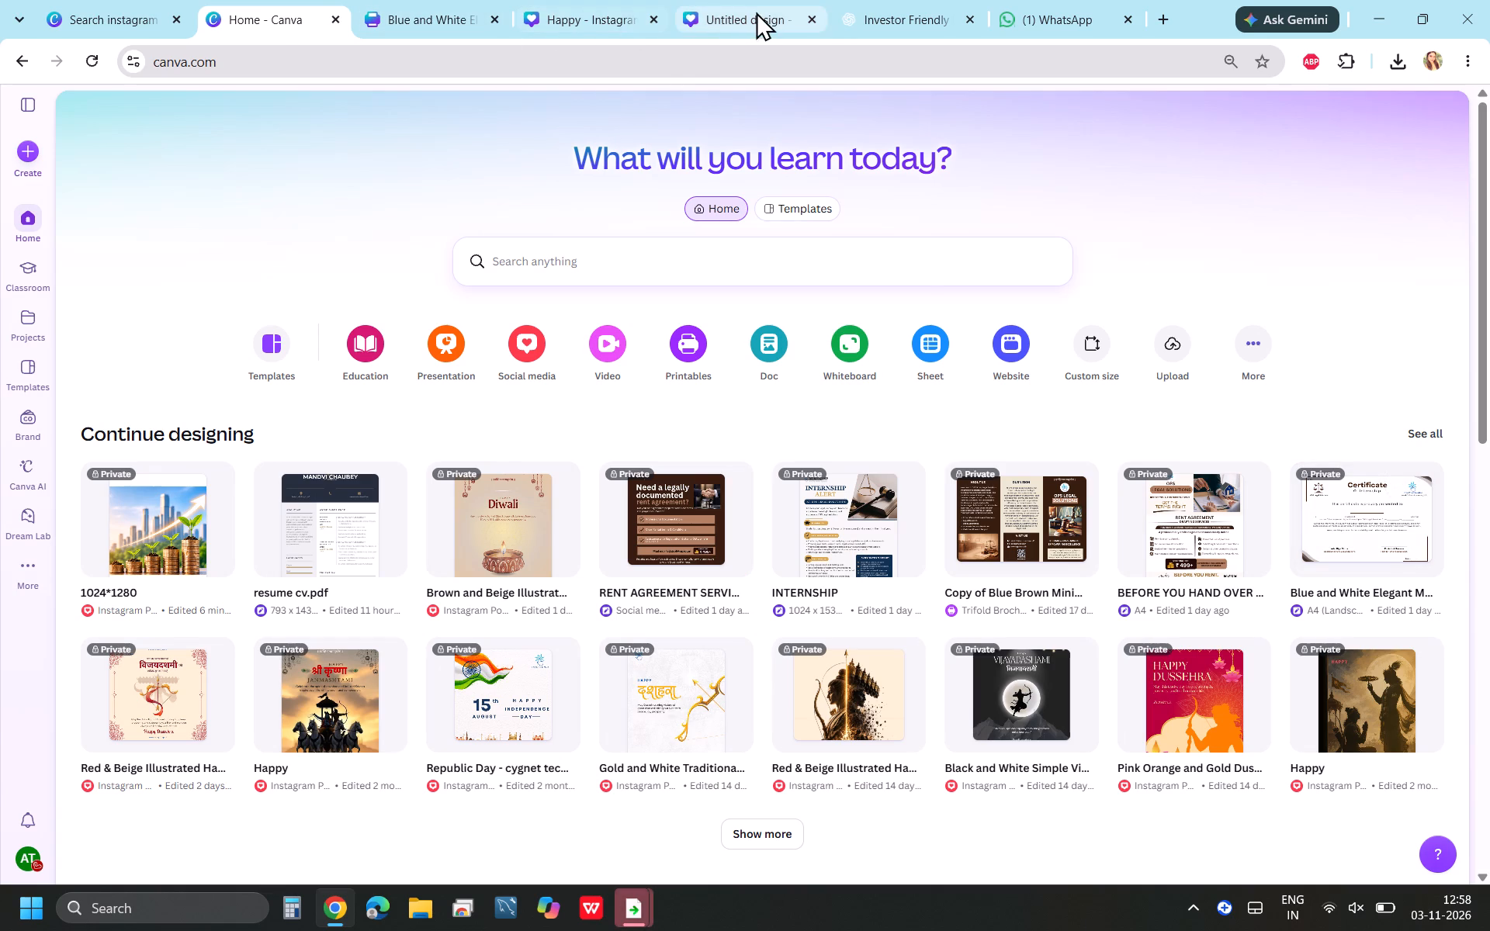
pyautogui.click(756, 12)
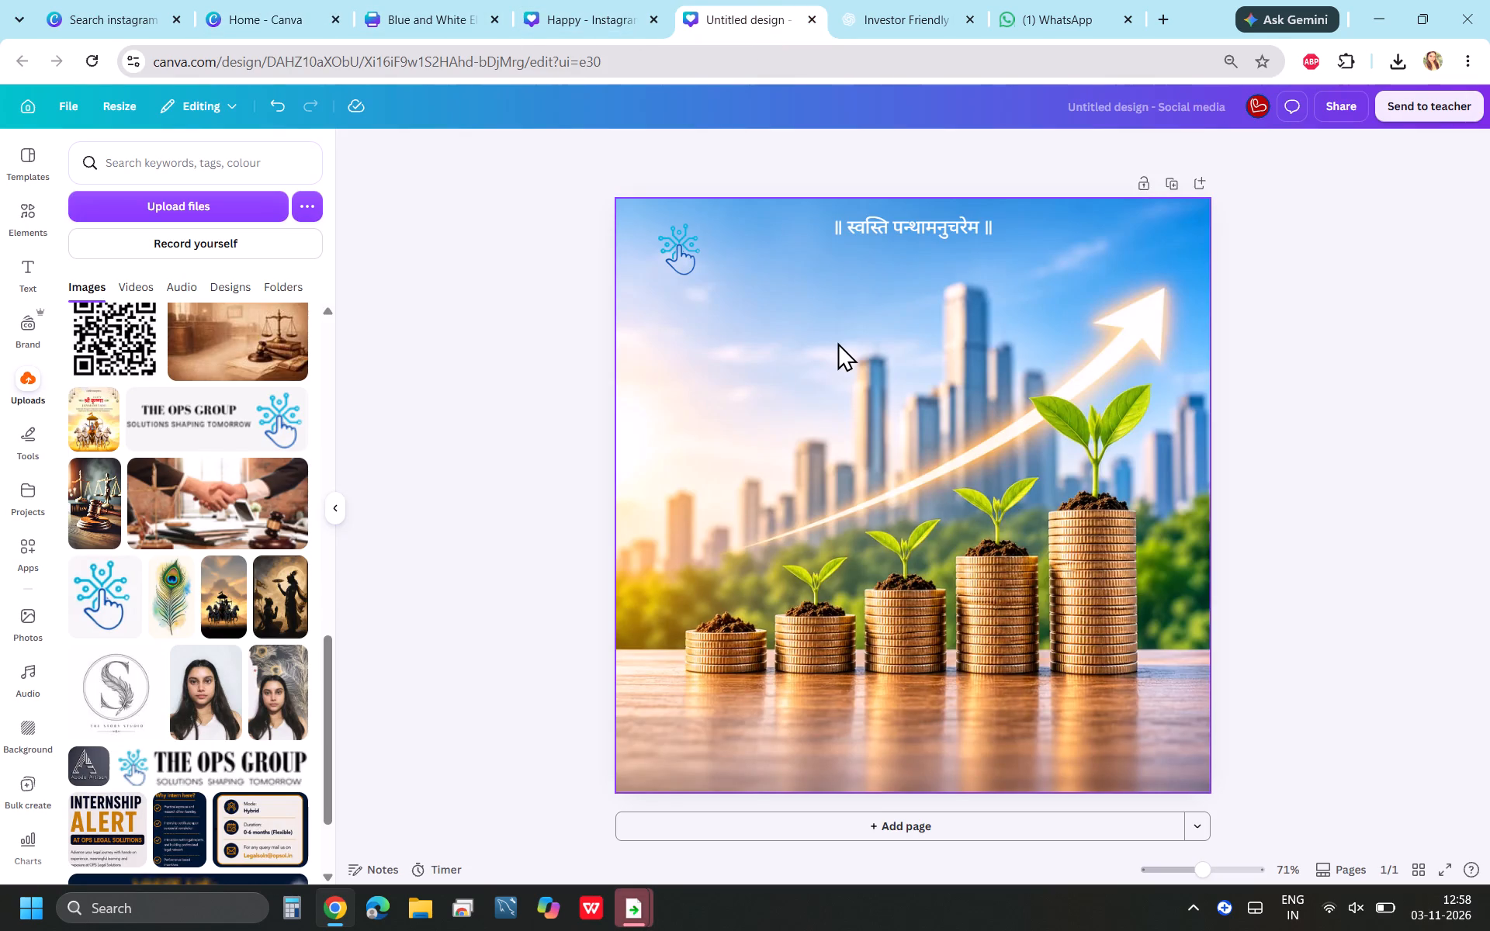
pyautogui.hotkey('ctrl', 'v')
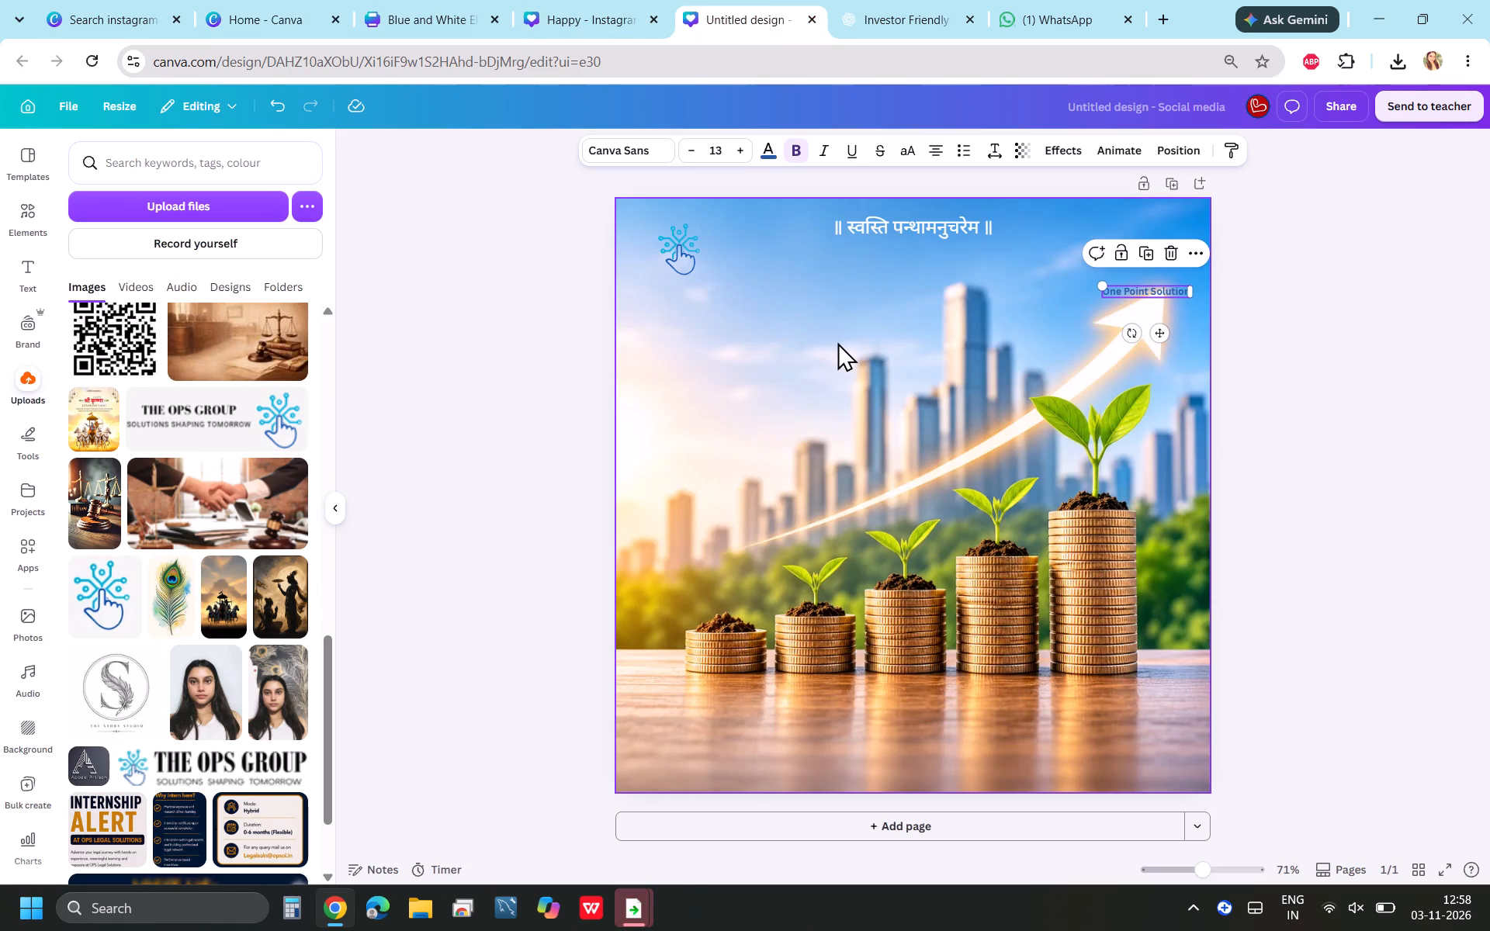
# Move the "One Point Solution" text directly beneath the hand-and-circuit logo, roughly centred under it.
pyautogui.moveTo(1155, 333); pyautogui.dragTo(693, 337)
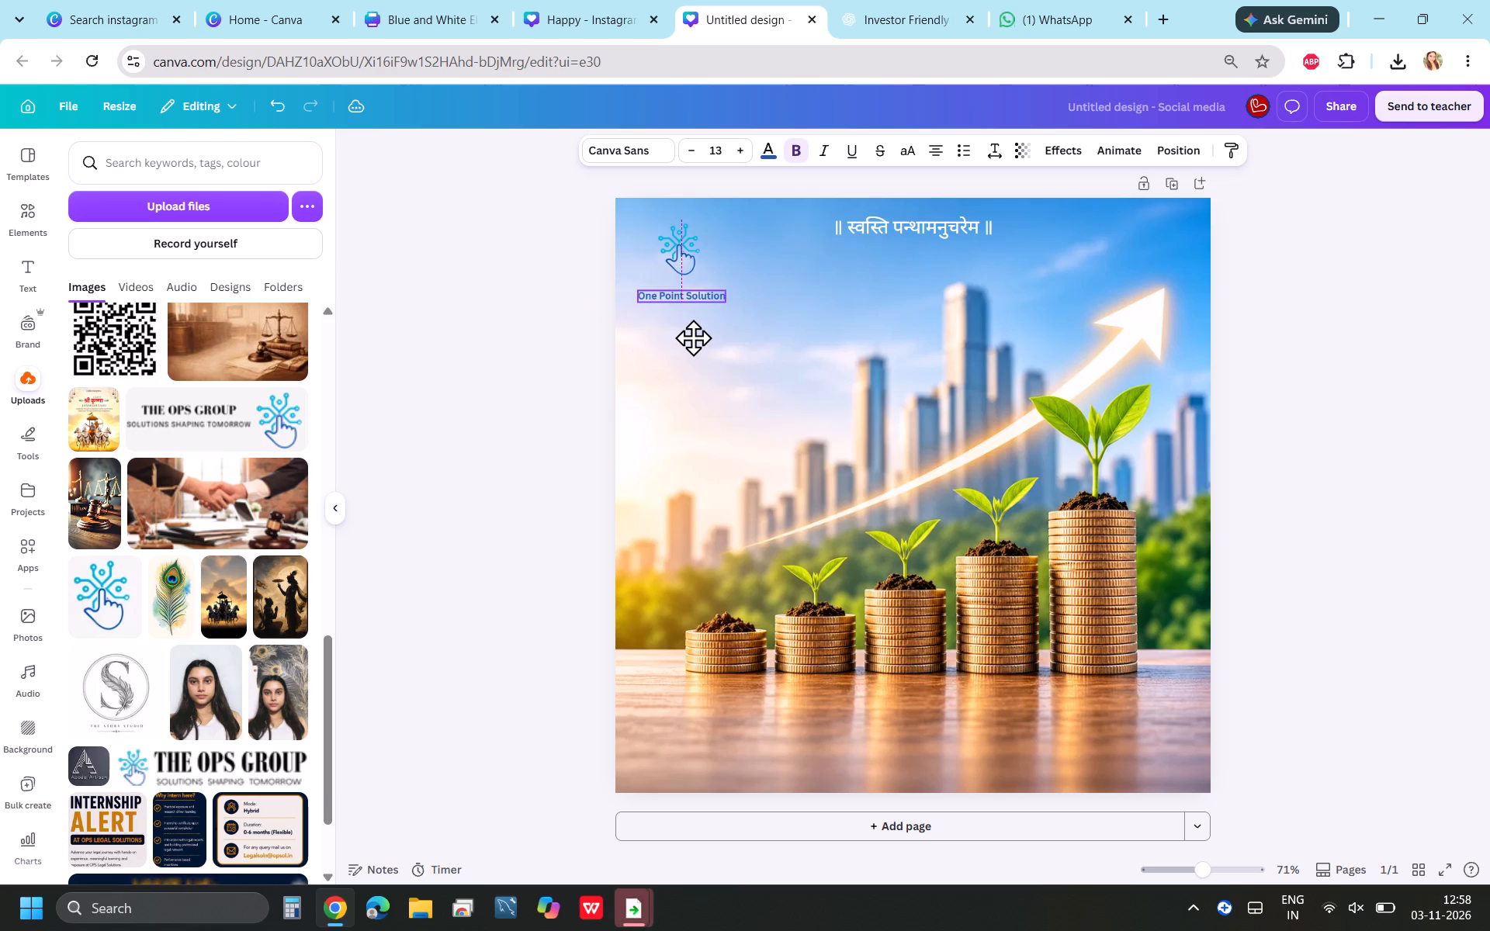
pyautogui.moveTo(693, 337); pyautogui.dragTo(695, 331)
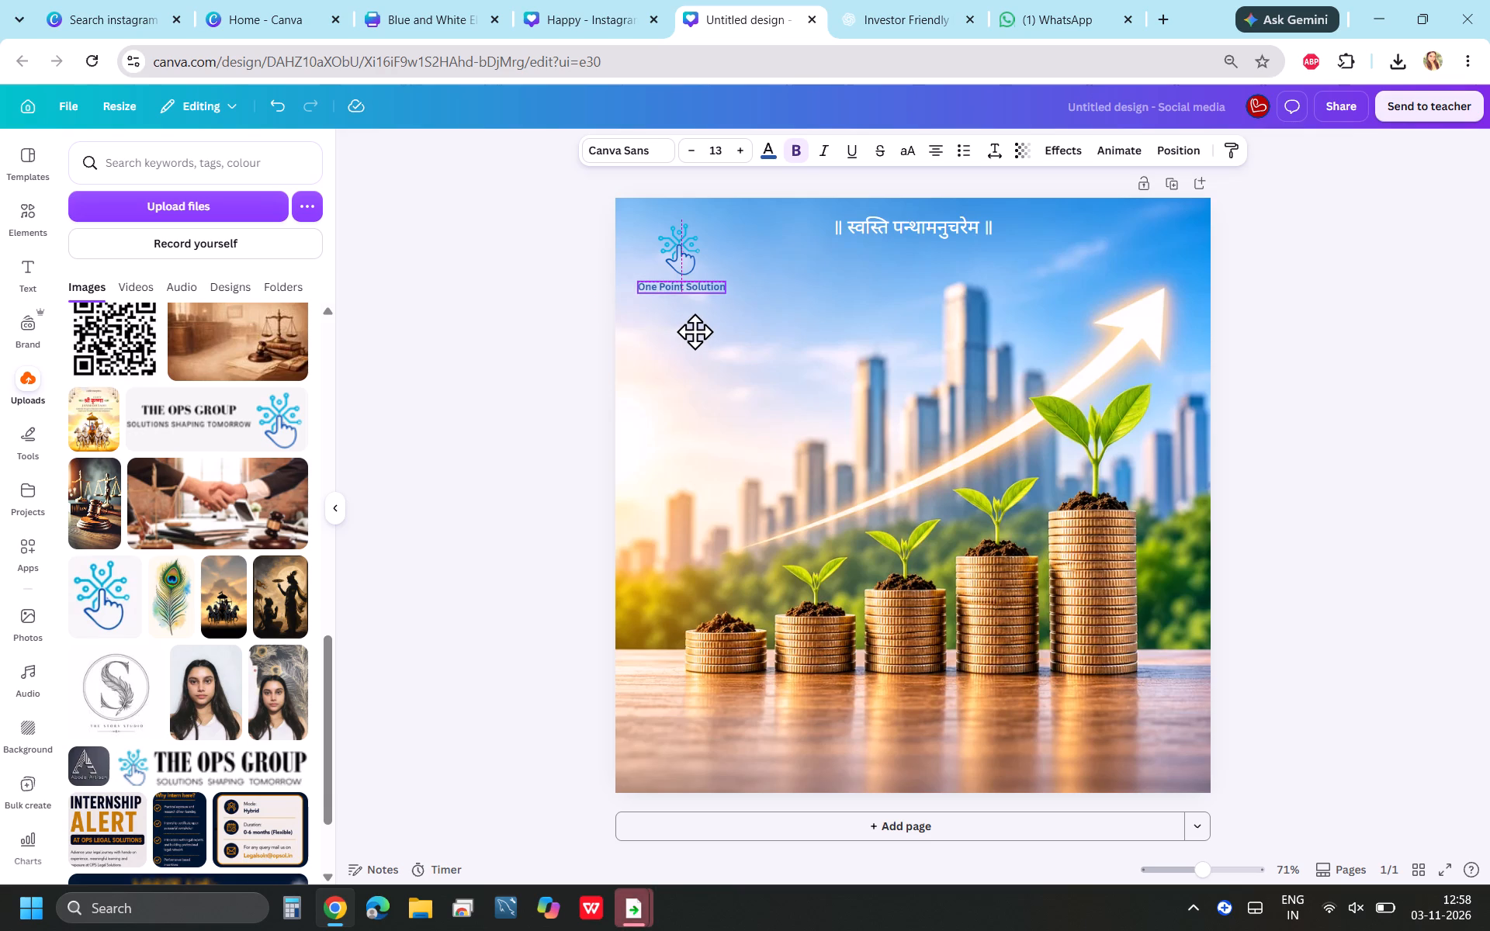
pyautogui.moveTo(695, 331); pyautogui.dragTo(695, 330)
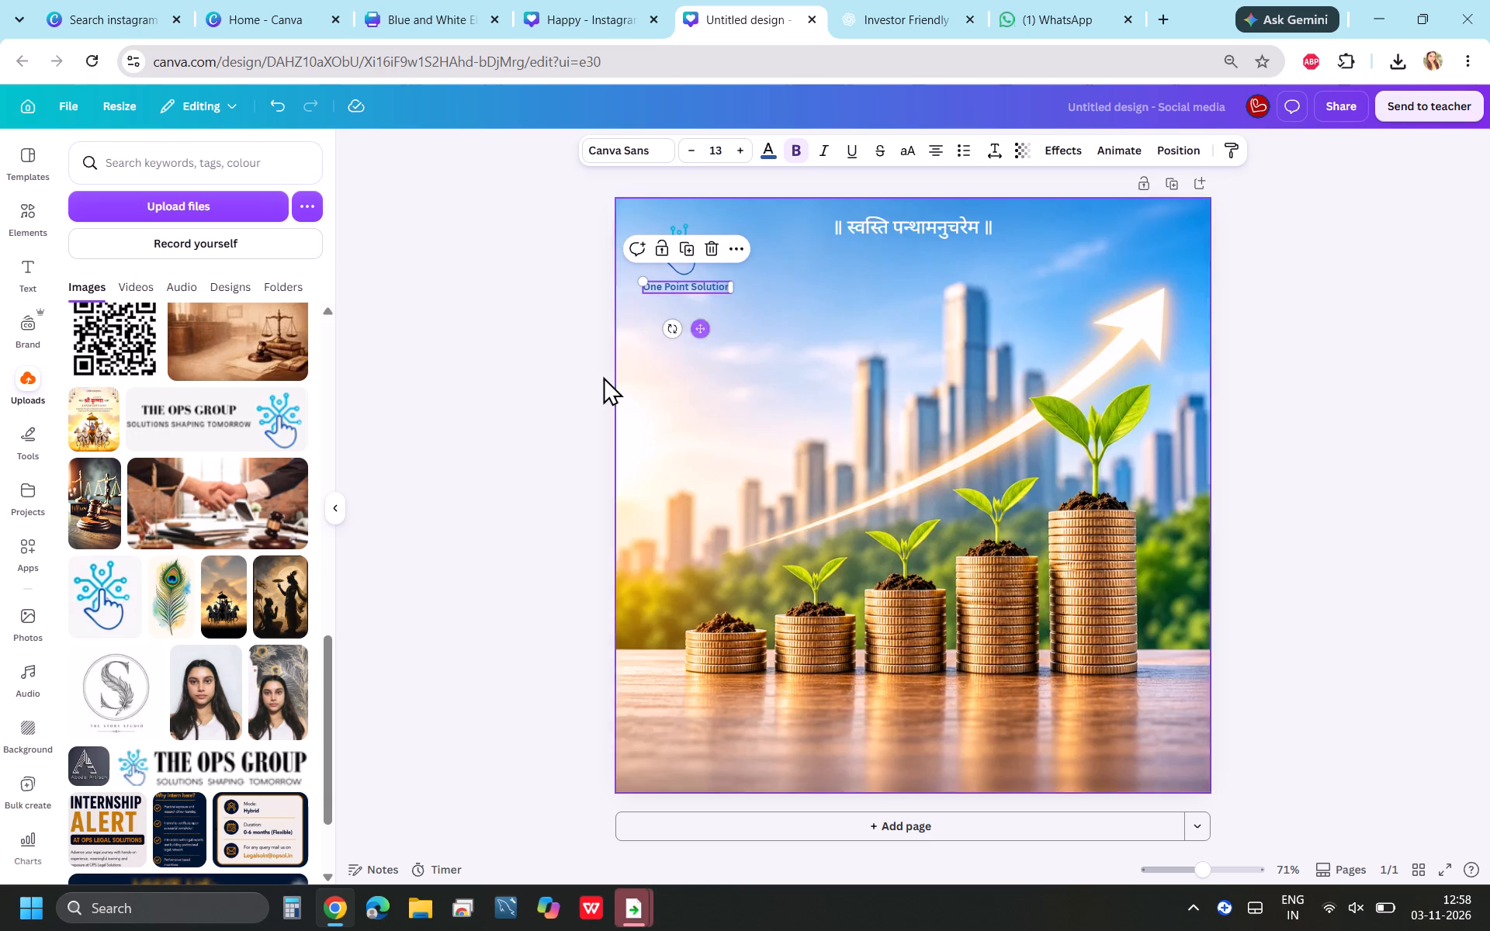
pyautogui.click(565, 380)
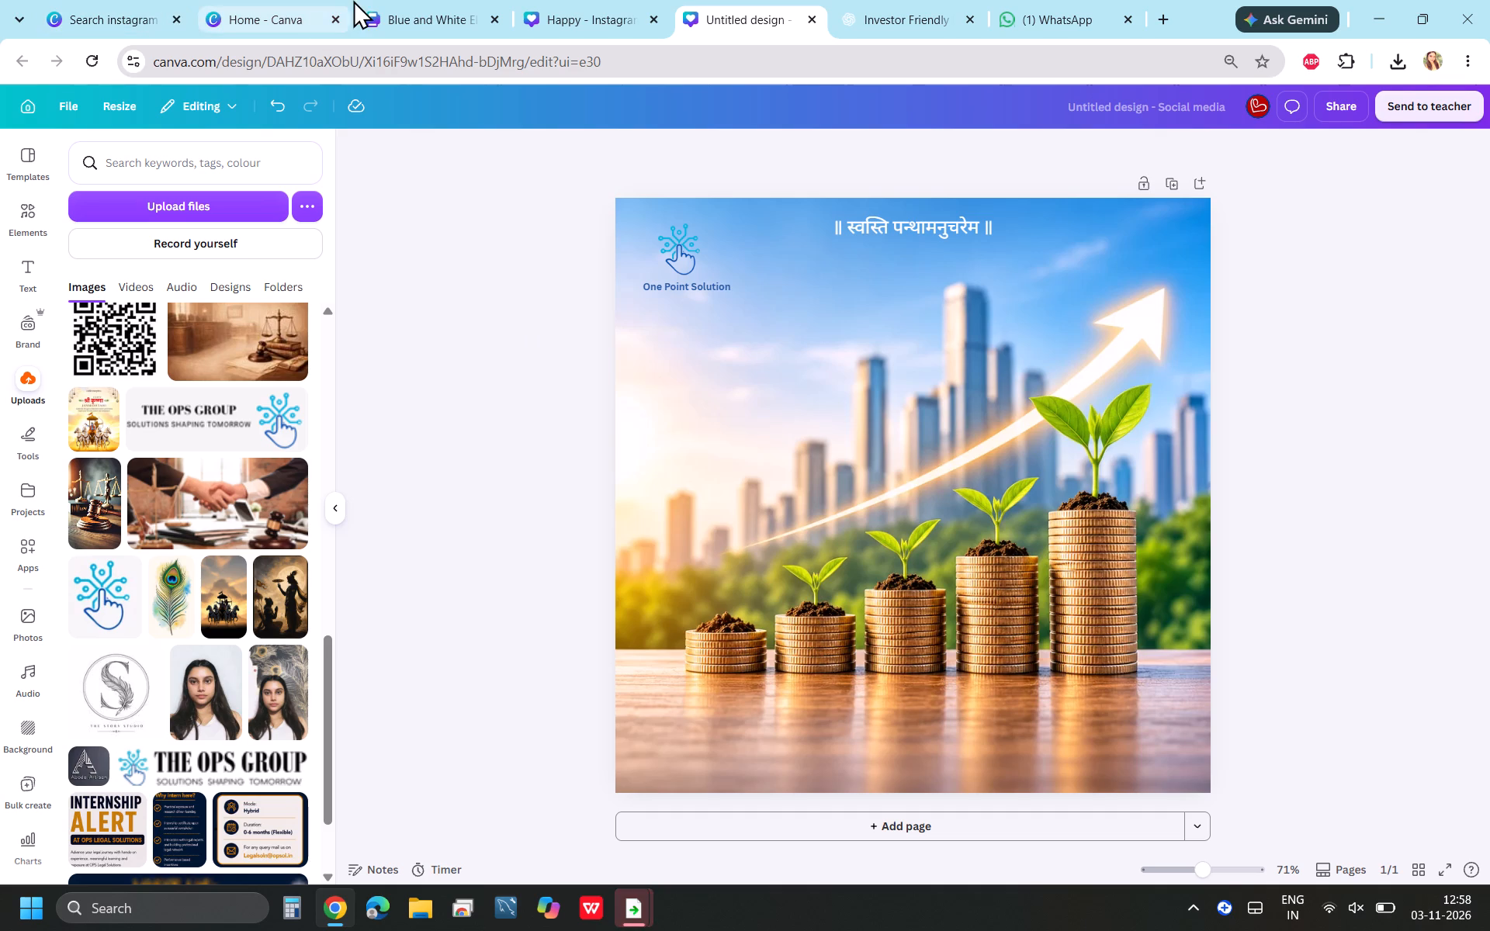
# Close the Canva home tab and the internship certificate design tab.
pyautogui.click(293, 22)
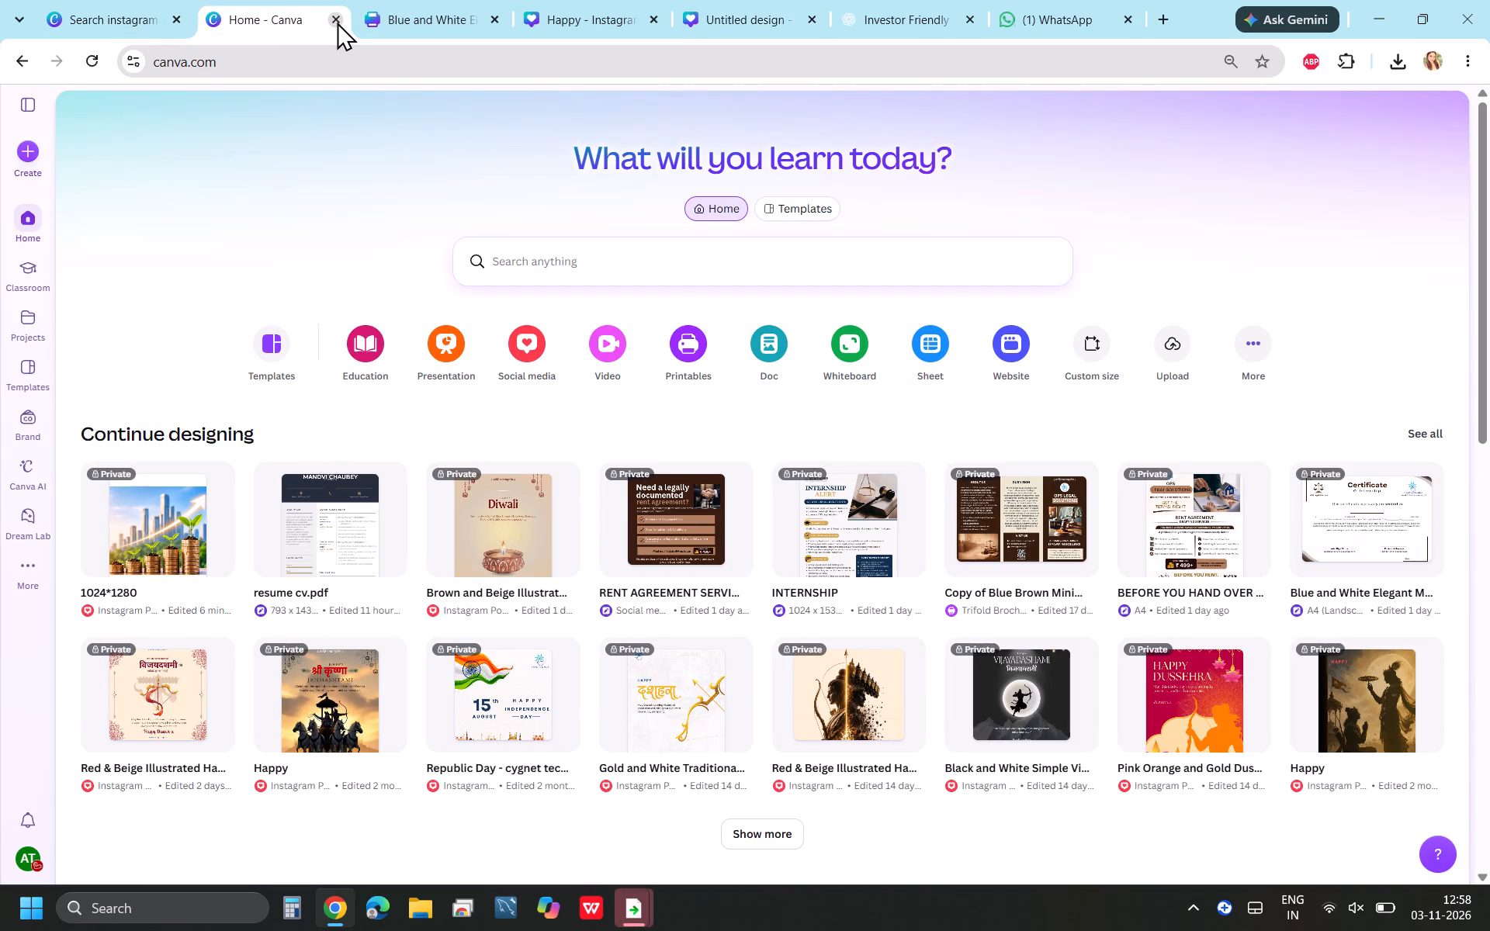
pyautogui.click(337, 22)
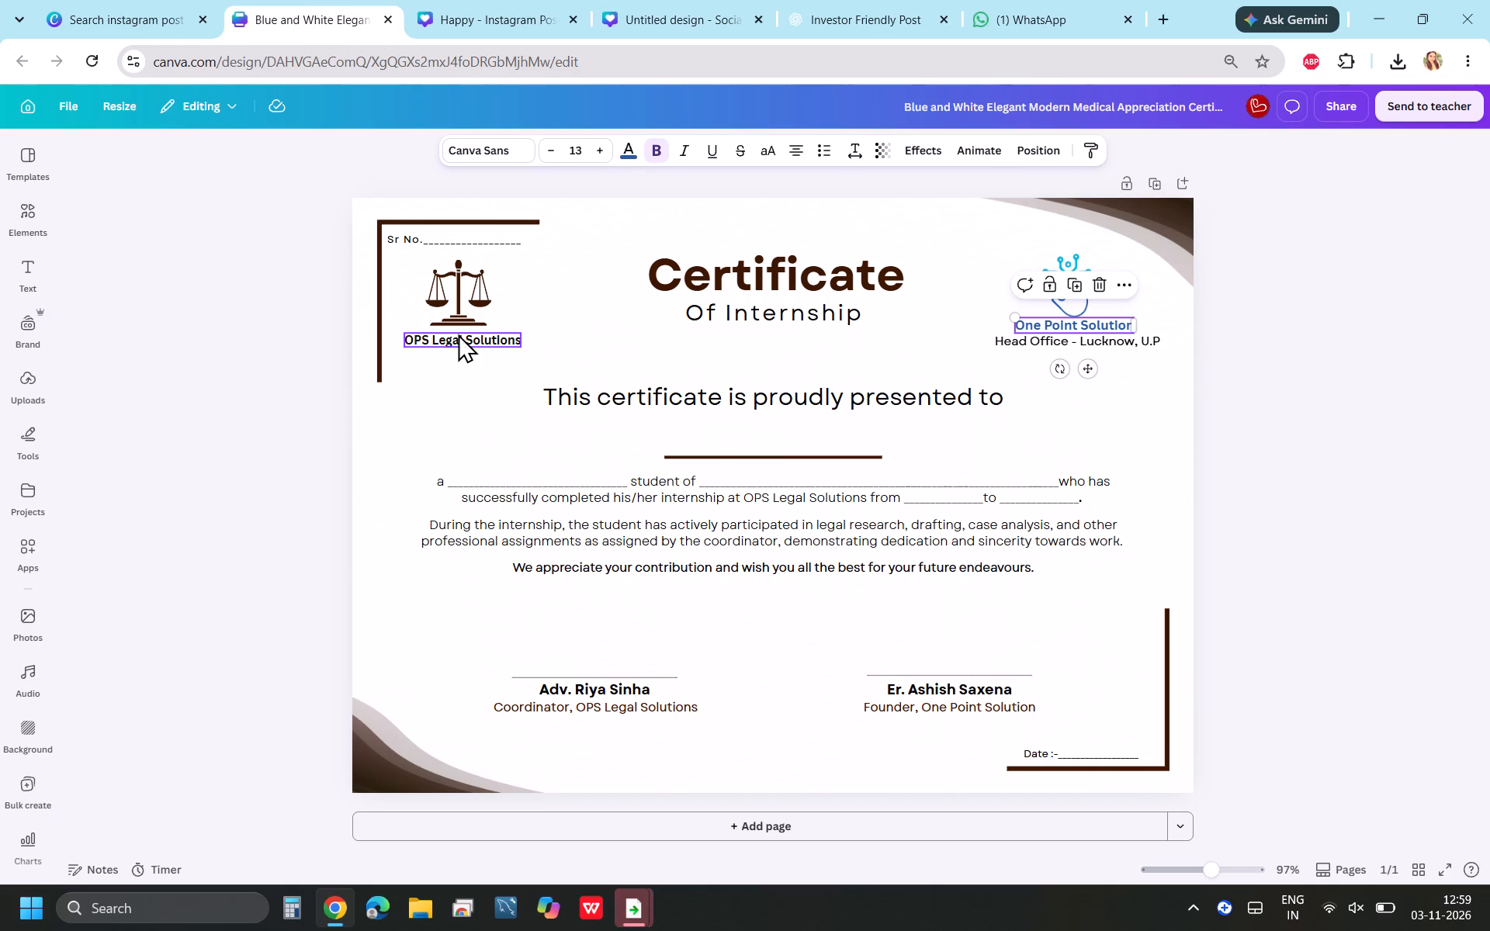
pyautogui.scroll(-3, 671, 528)
pyautogui.click(387, 18)
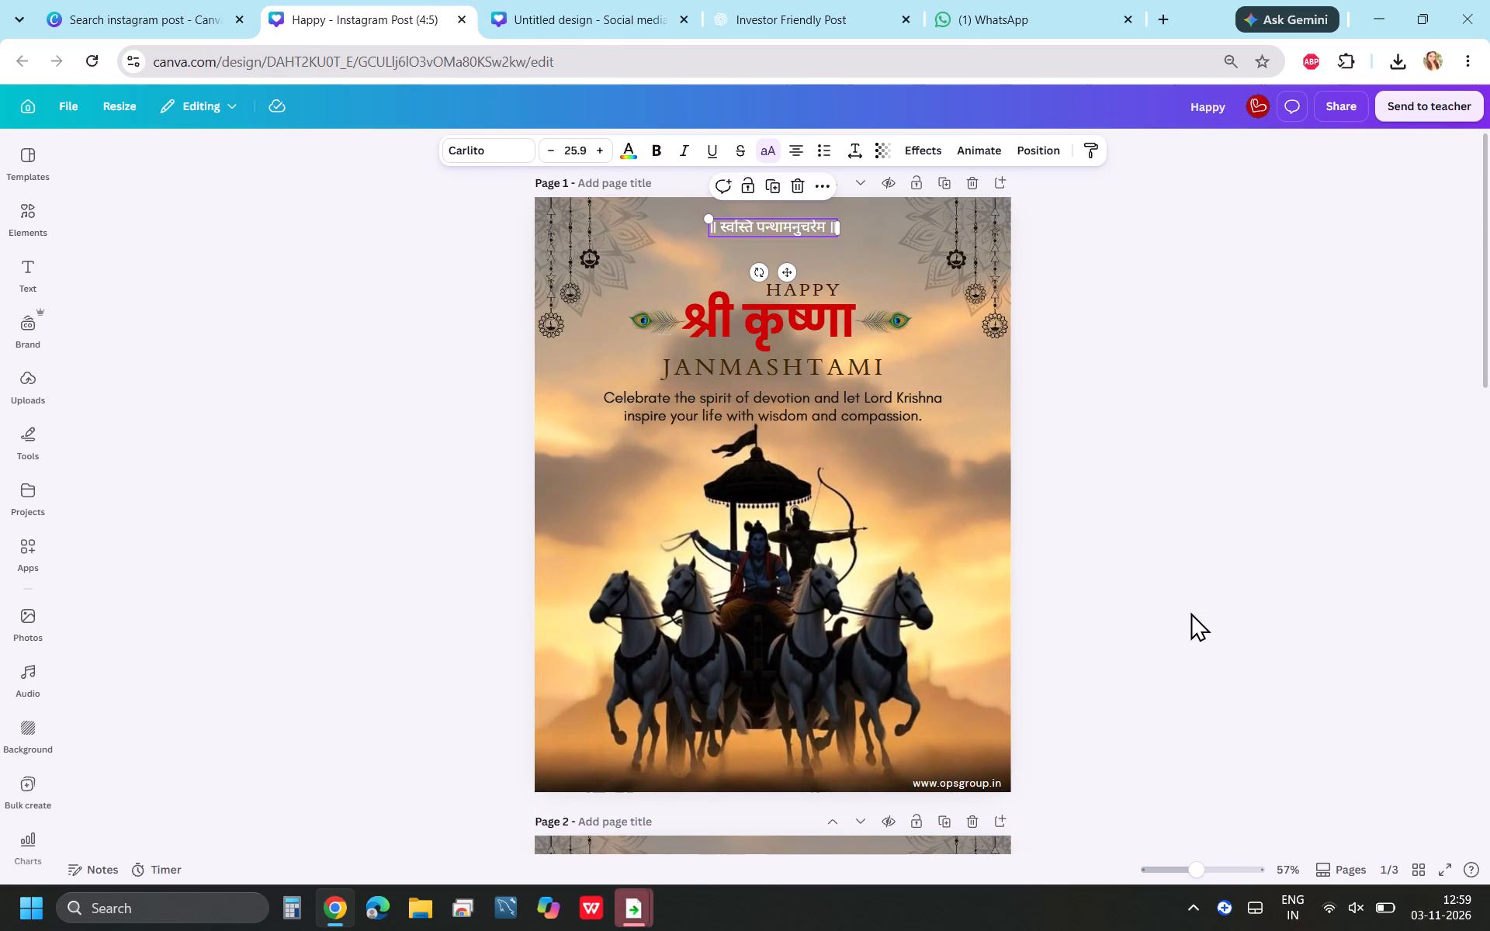
pyautogui.click(1190, 611)
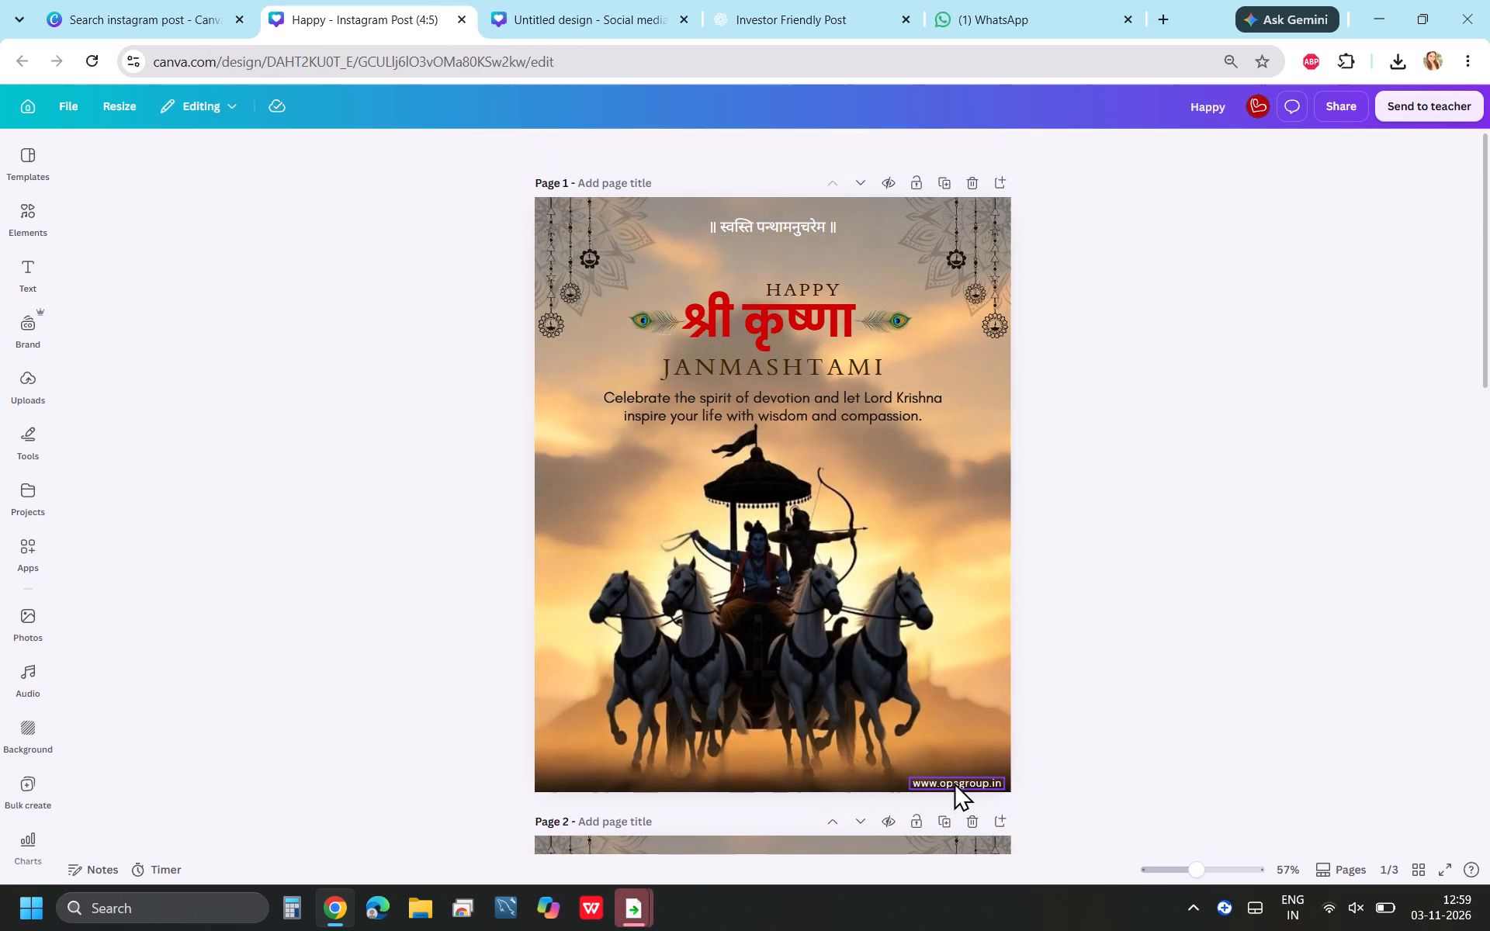
pyautogui.click(954, 782)
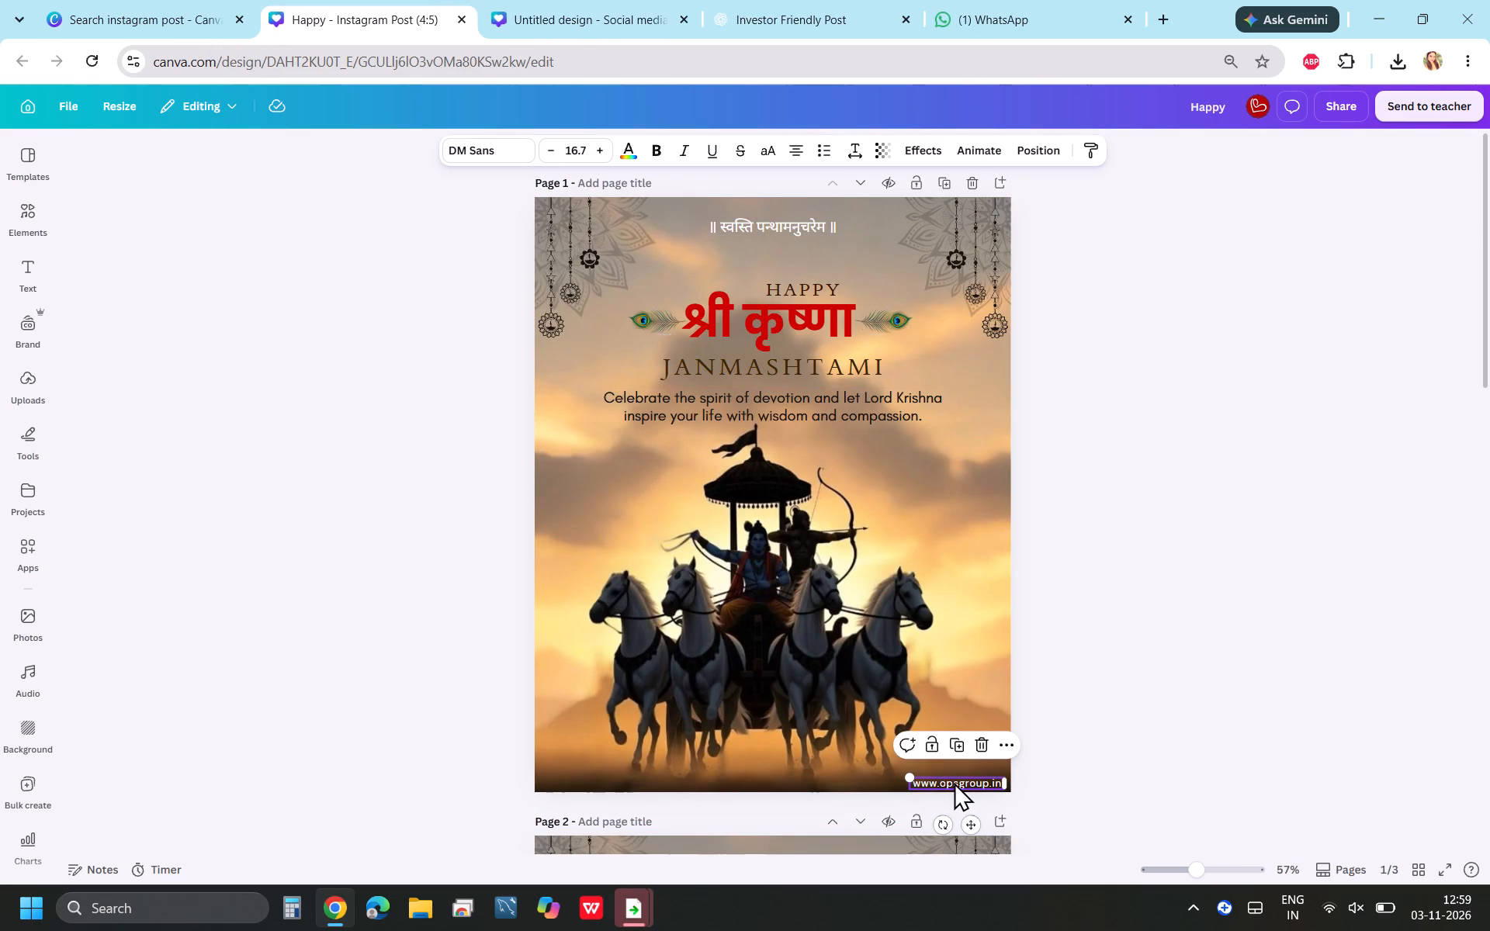
pyautogui.hotkey('ctrl', 'c')
pyautogui.click(605, 7)
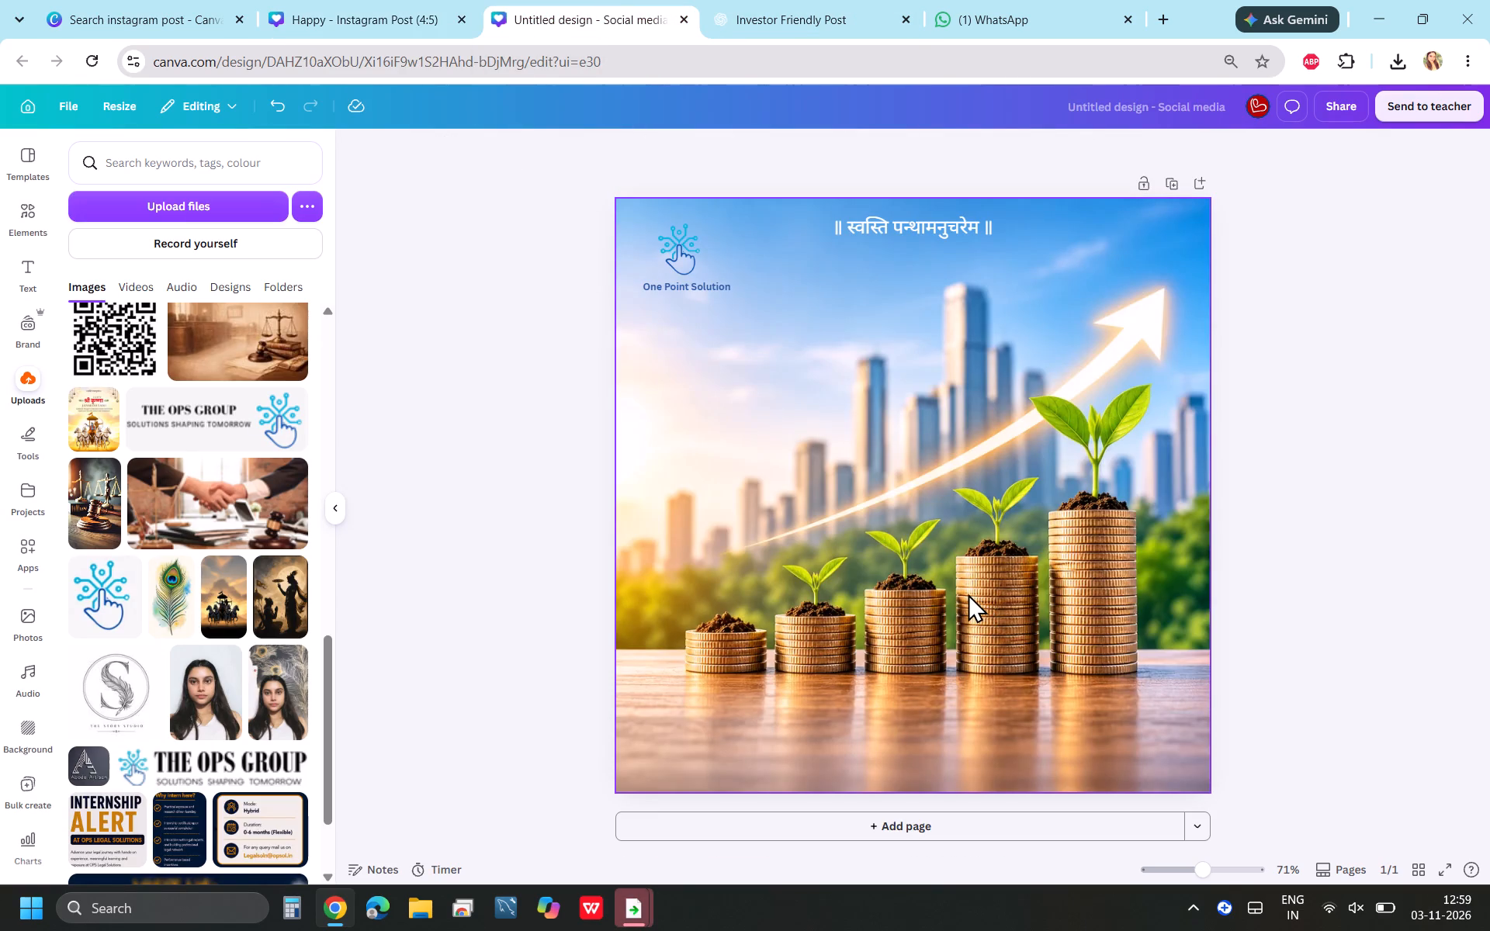
pyautogui.hotkey('ctrl', 'v')
pyautogui.click(830, 396)
pyautogui.click(715, 202)
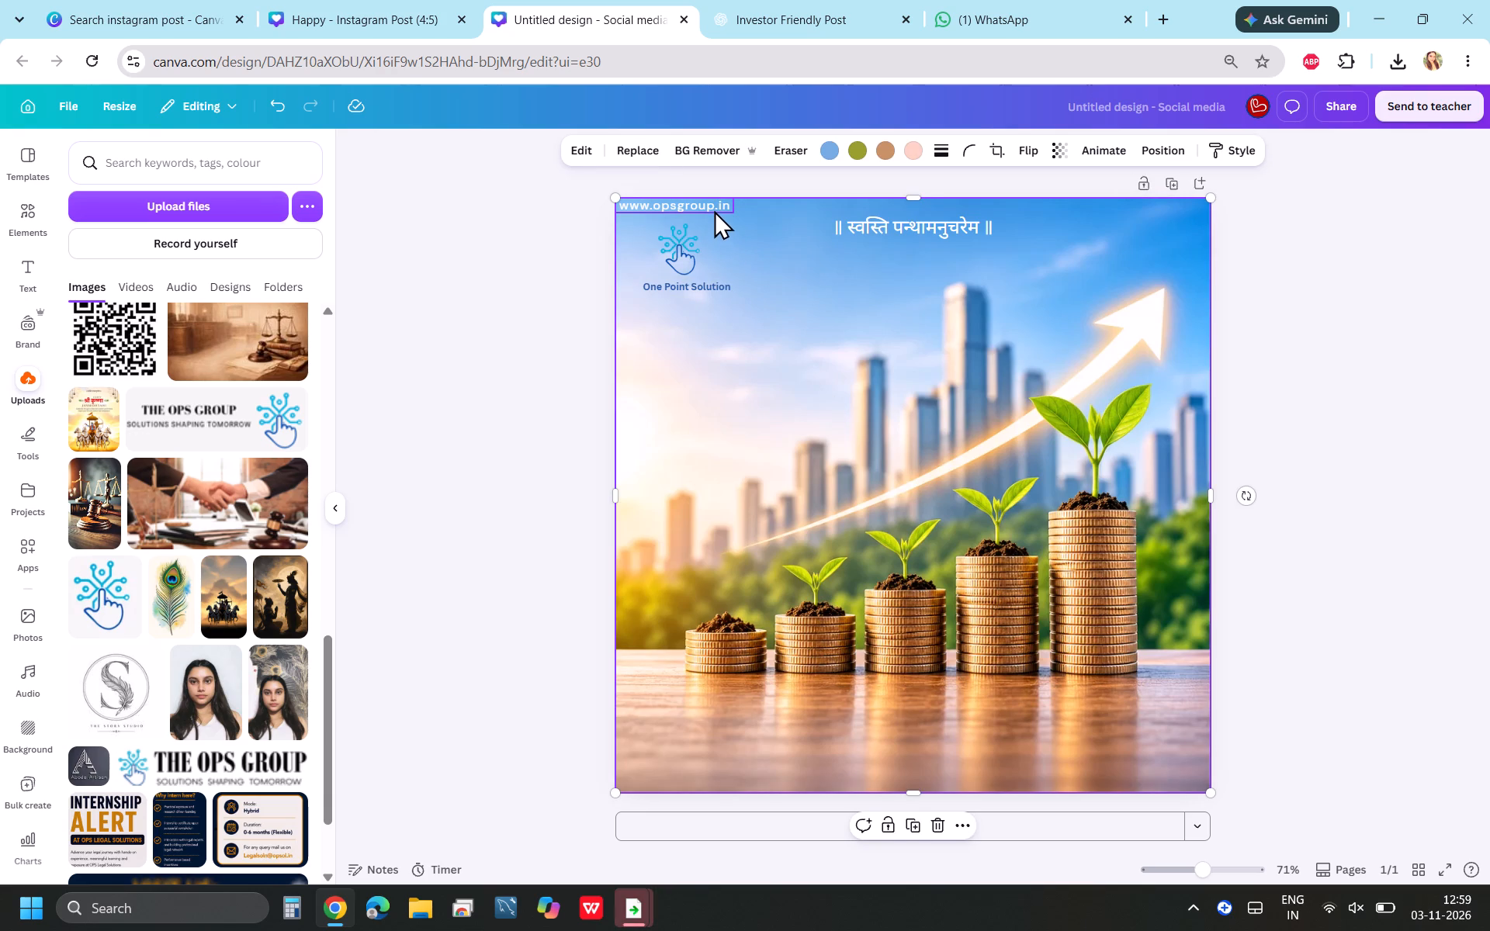
pyautogui.moveTo(714, 208); pyautogui.dragTo(974, 760)
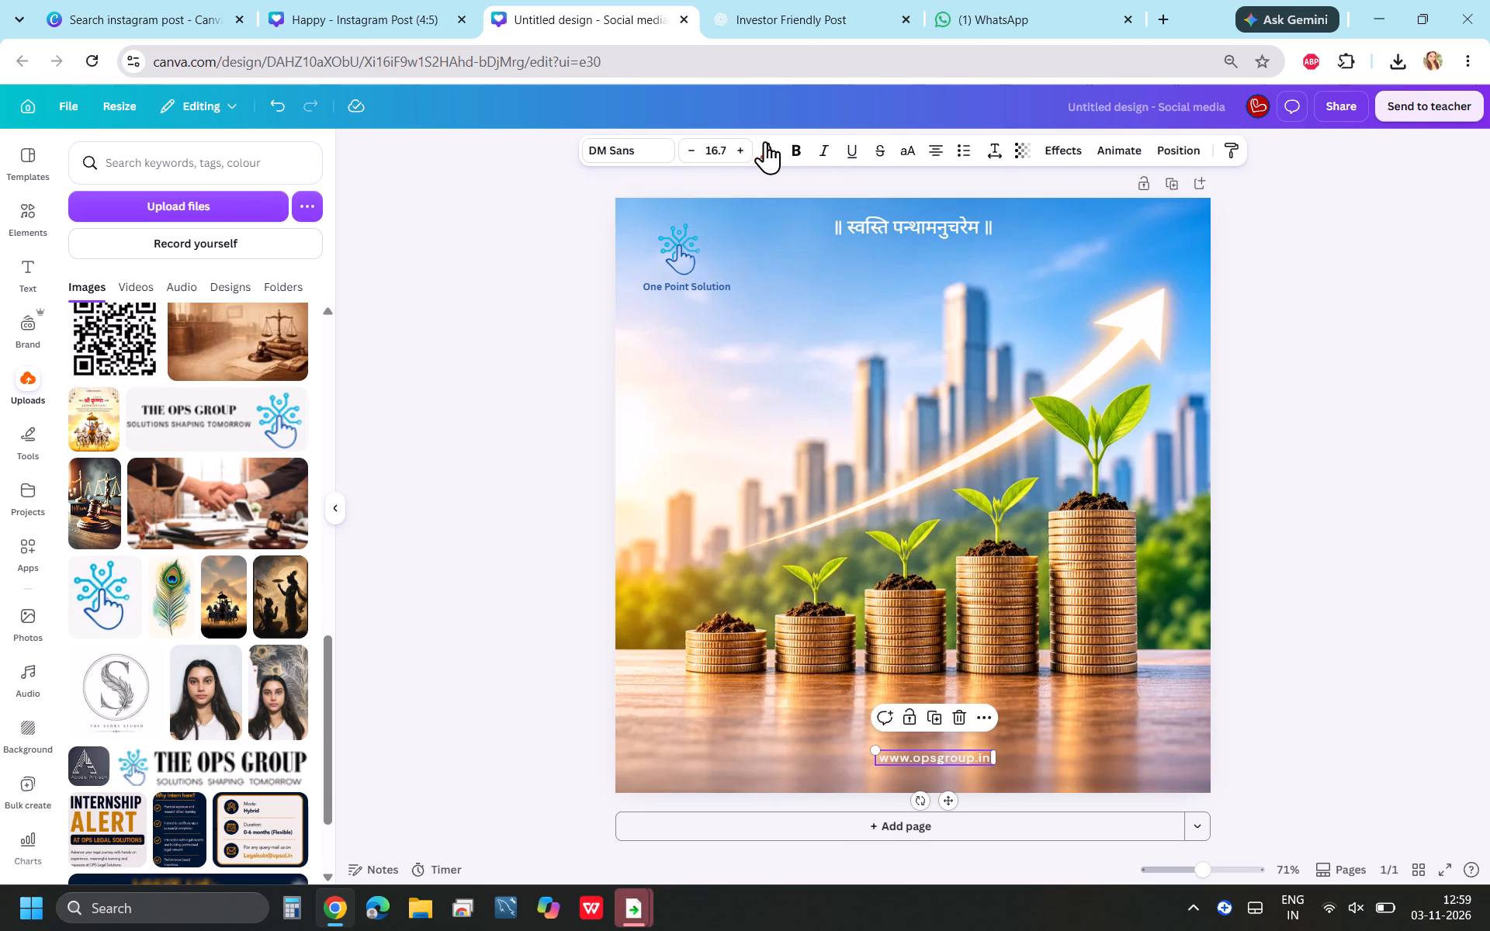
pyautogui.tripleClick(735, 149)
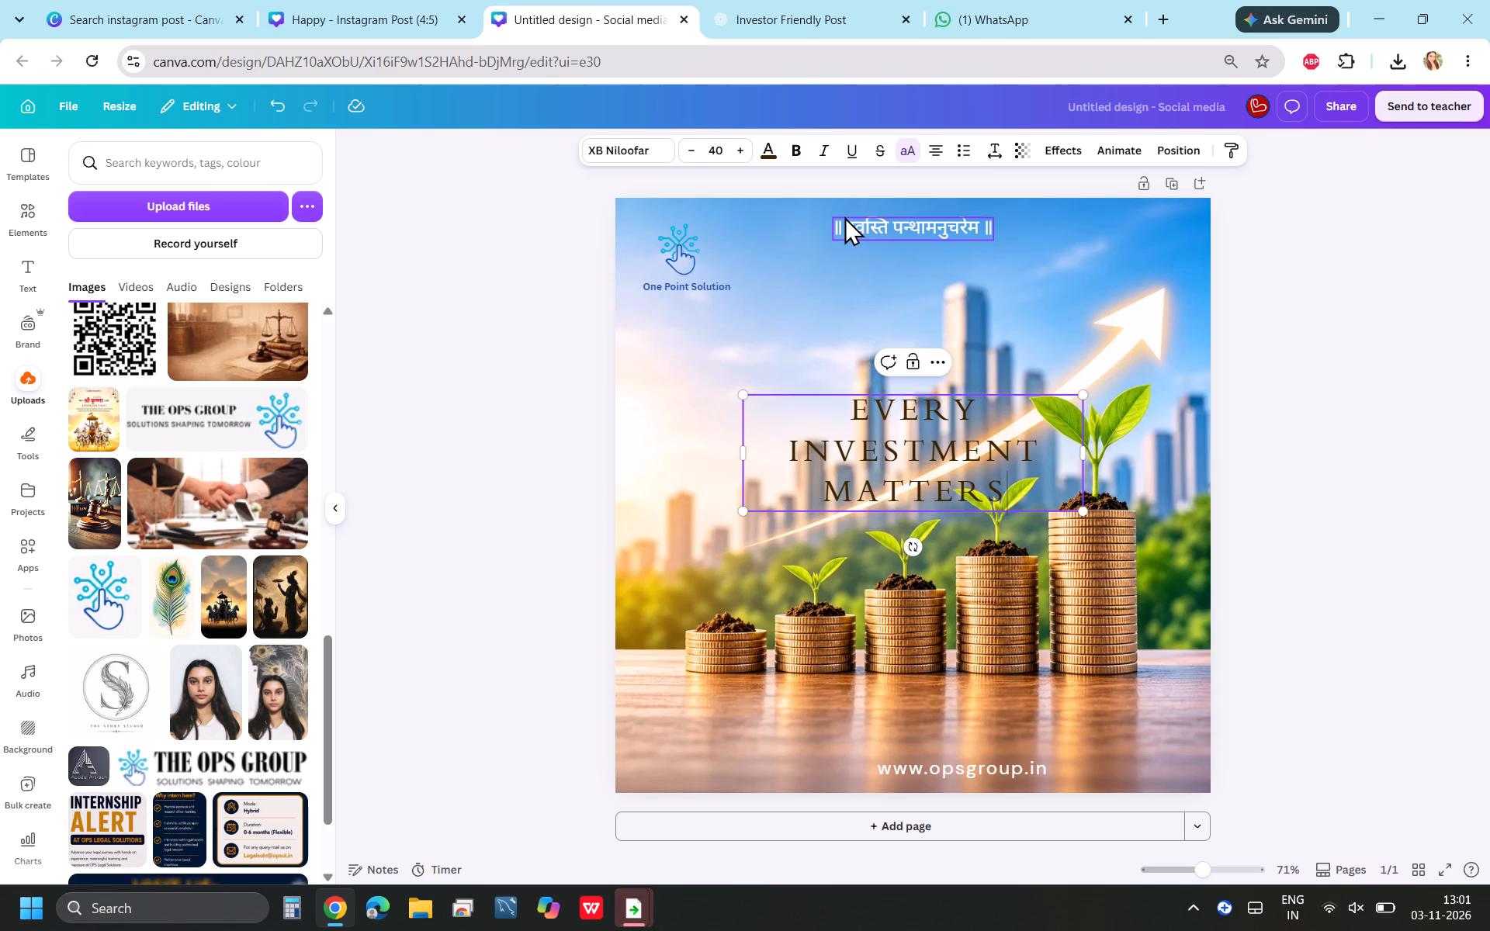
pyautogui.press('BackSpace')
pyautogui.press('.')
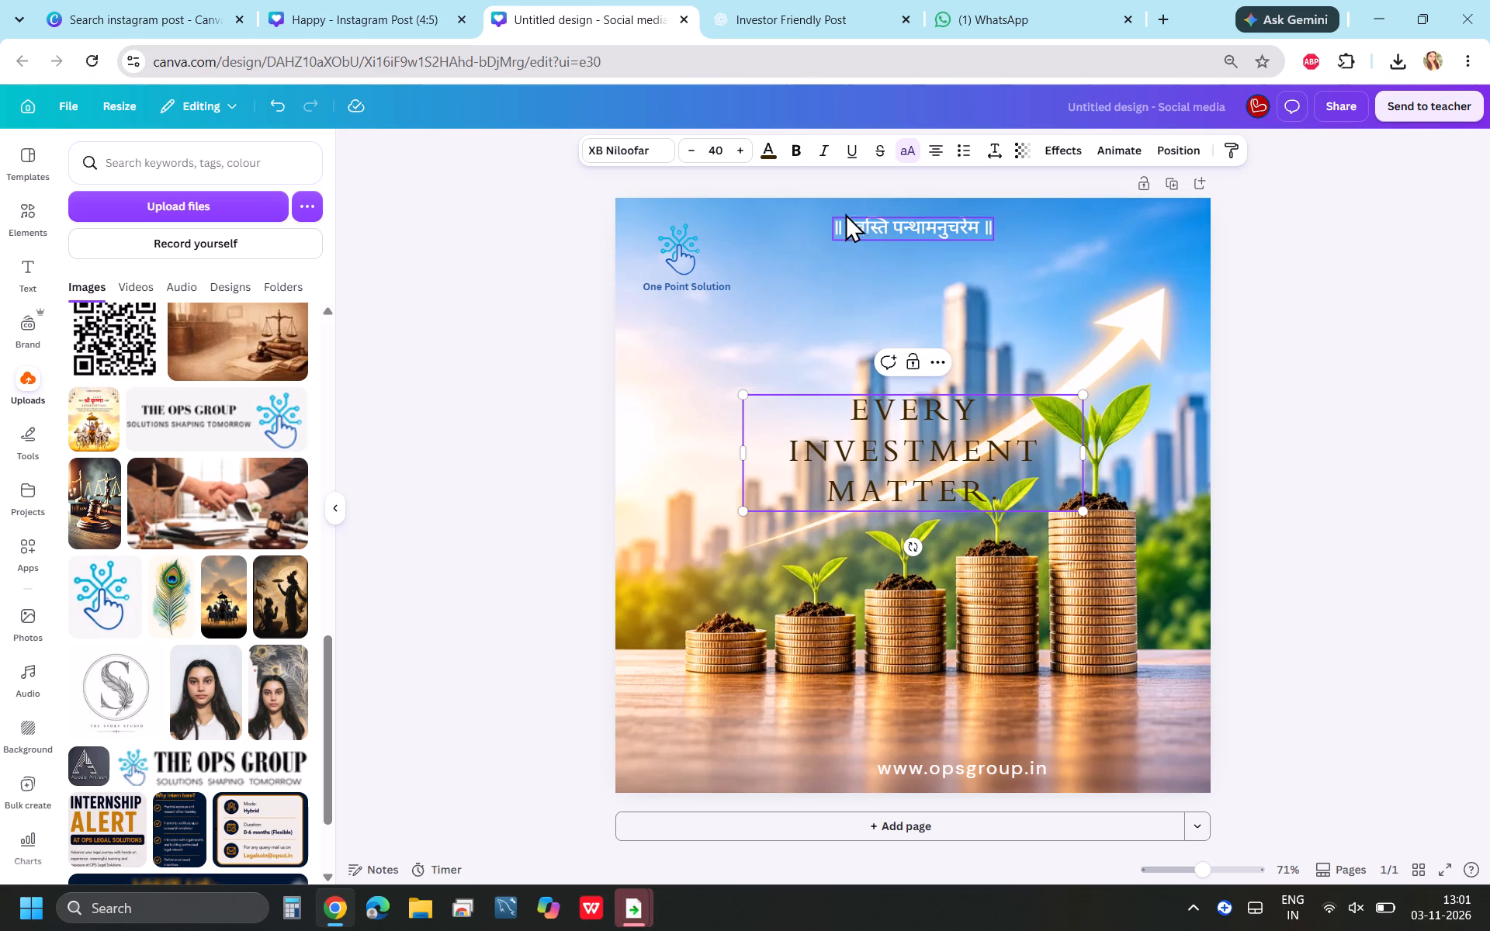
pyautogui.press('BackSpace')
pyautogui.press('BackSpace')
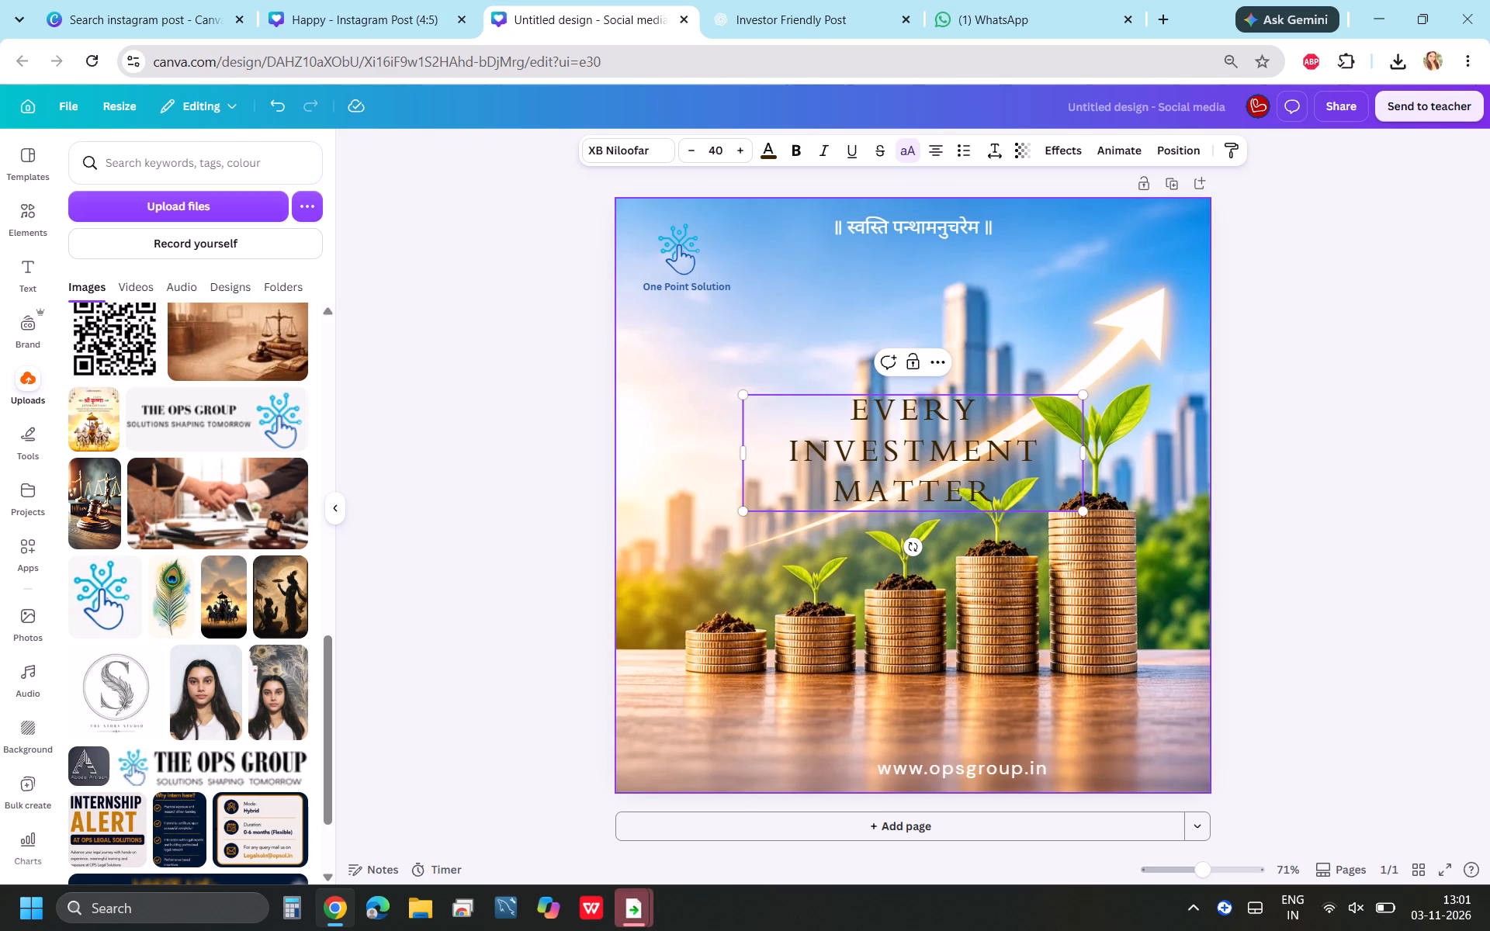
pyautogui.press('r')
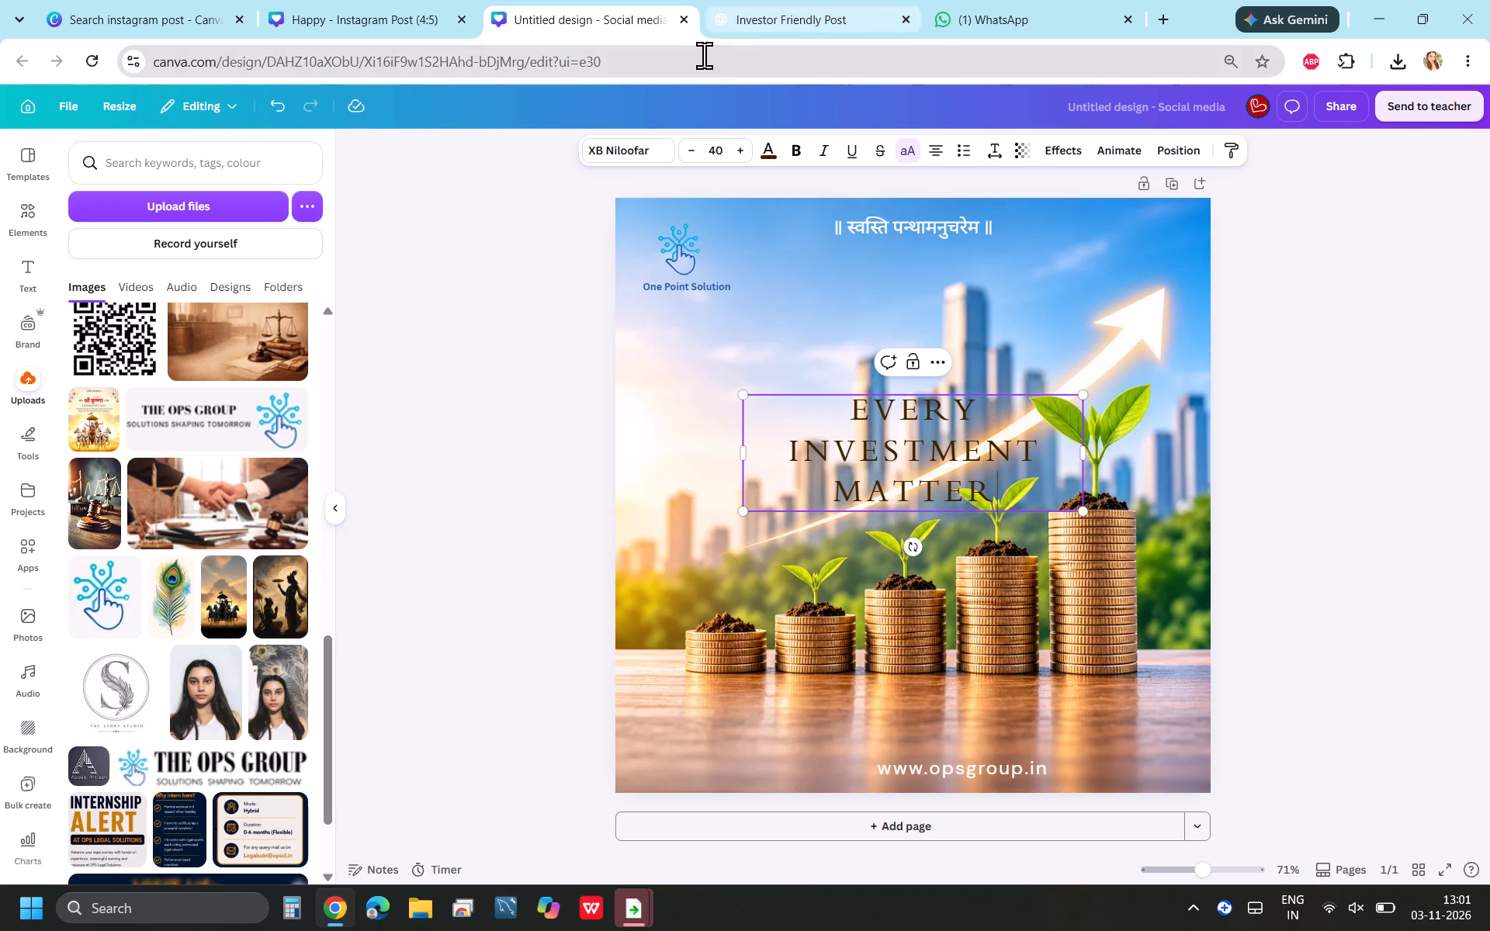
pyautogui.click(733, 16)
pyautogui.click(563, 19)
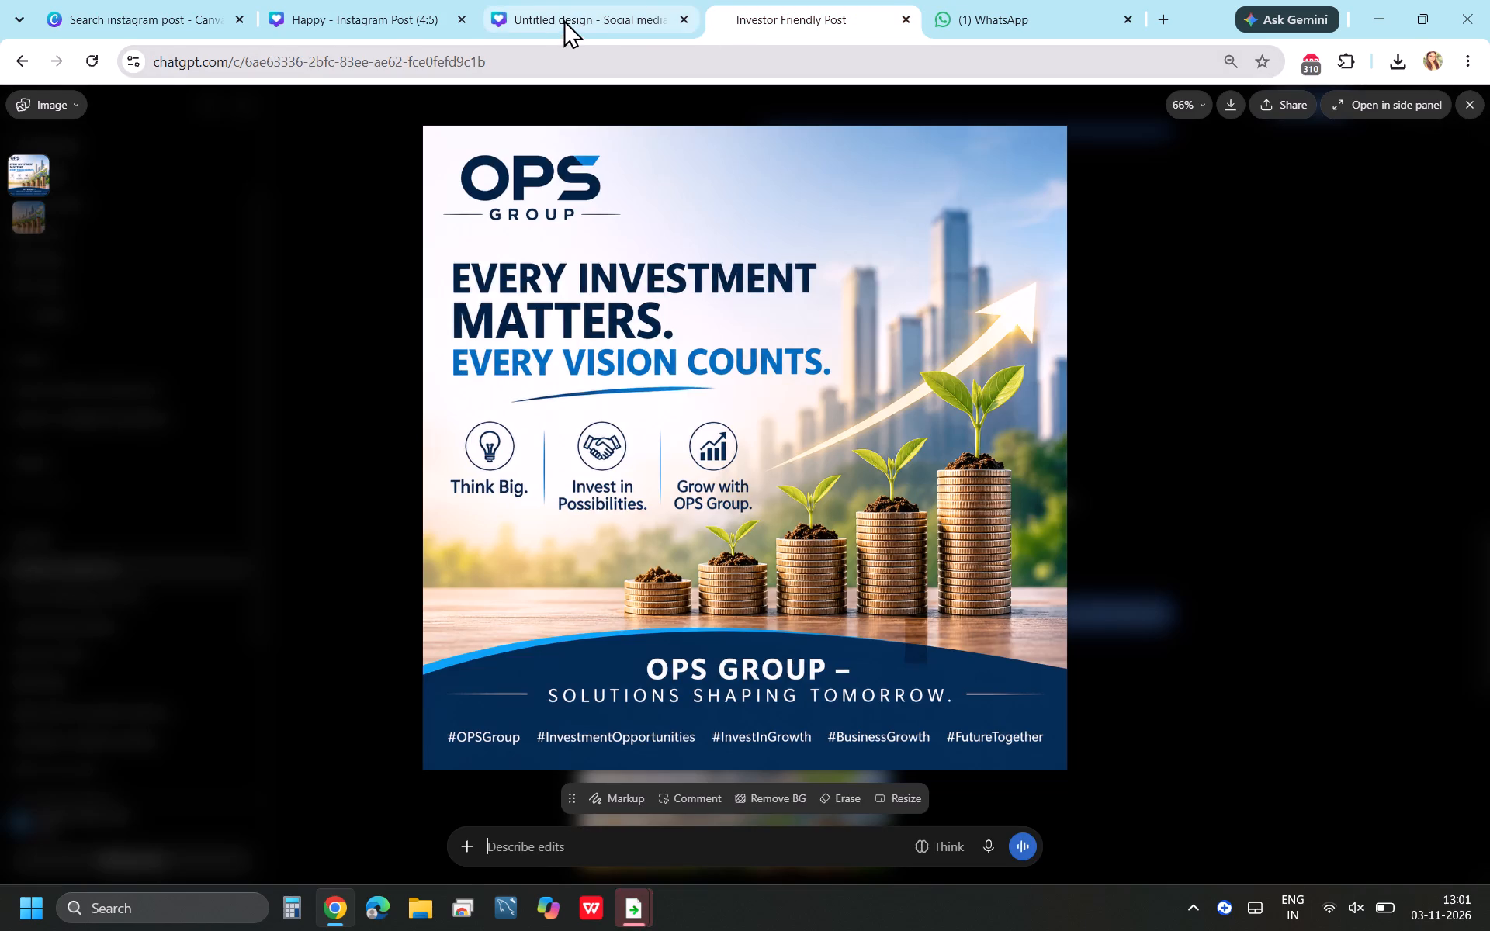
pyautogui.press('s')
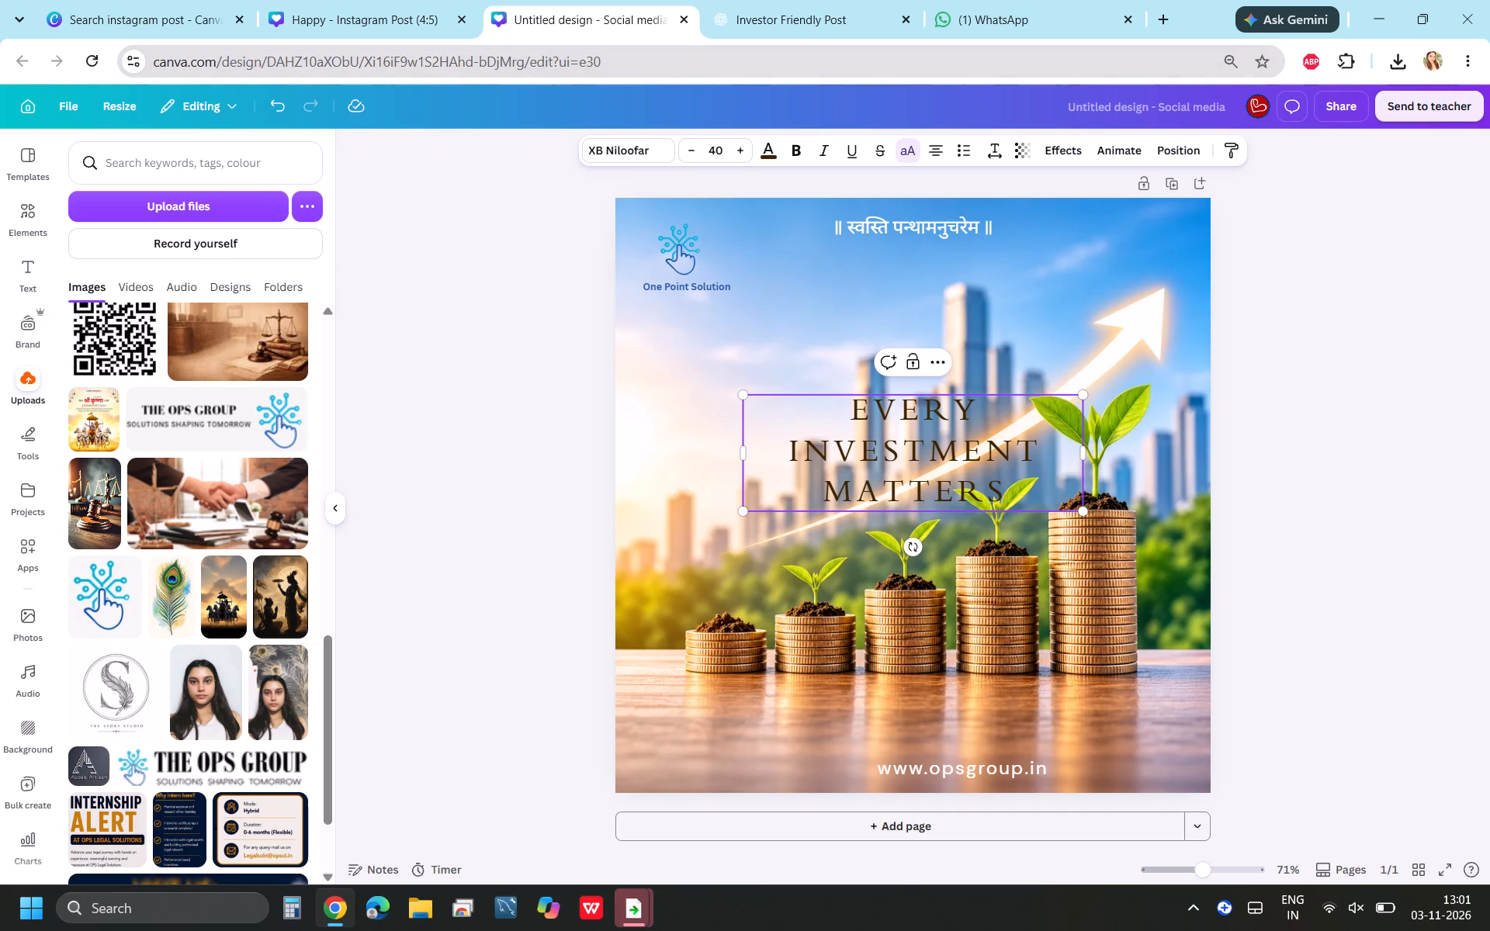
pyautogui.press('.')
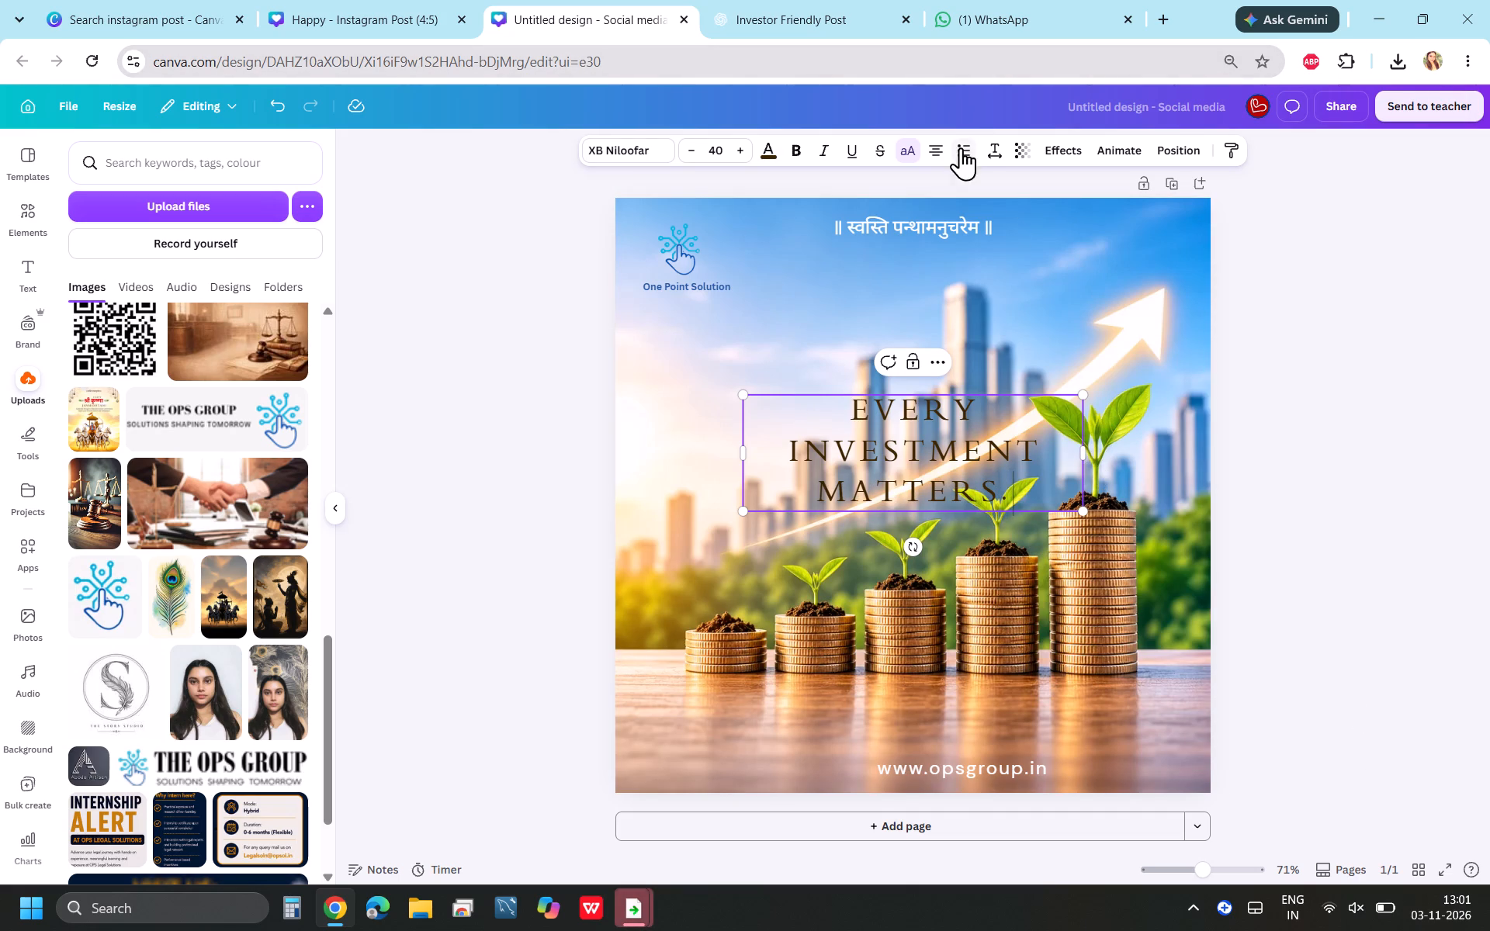
# Widen the headline text box so that "EVERY INVESTMENT" fits on one line.
pyautogui.moveTo(1087, 459); pyautogui.dragTo(1149, 456)
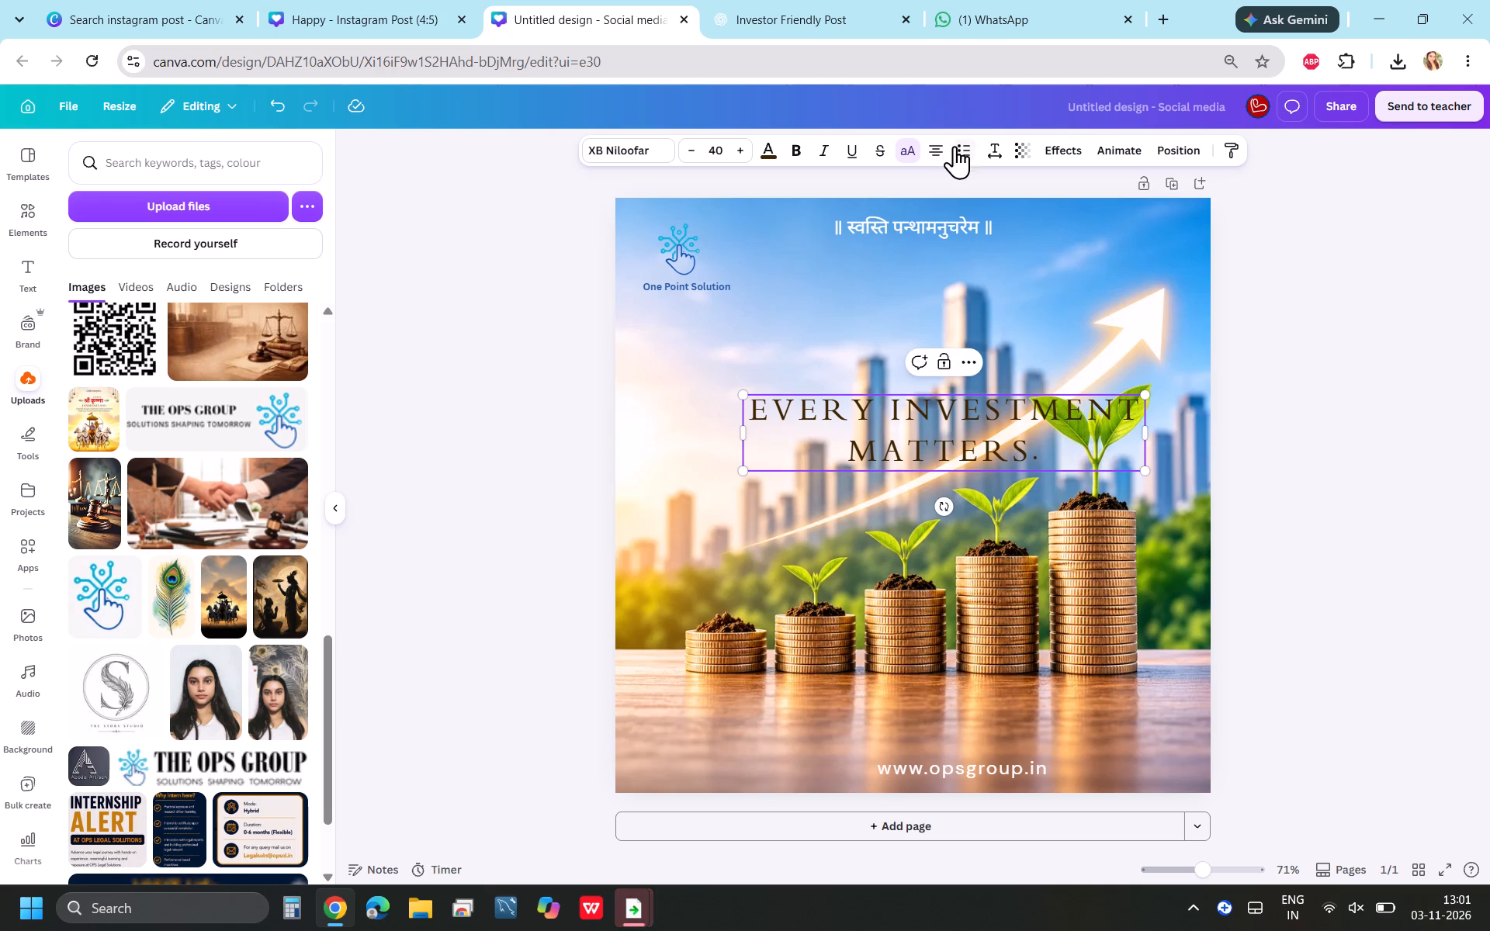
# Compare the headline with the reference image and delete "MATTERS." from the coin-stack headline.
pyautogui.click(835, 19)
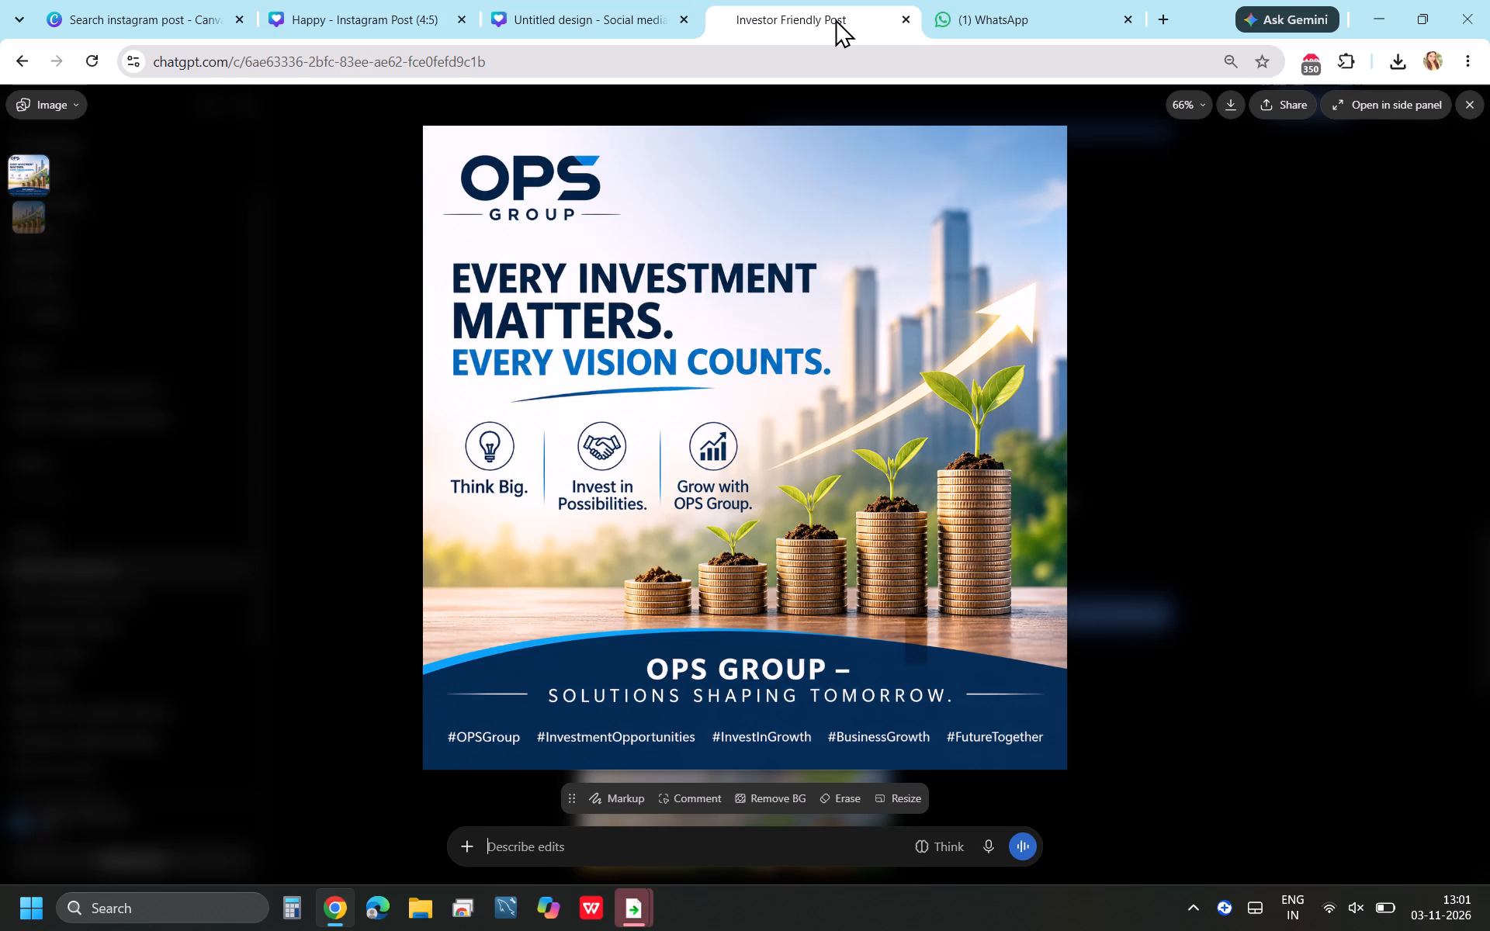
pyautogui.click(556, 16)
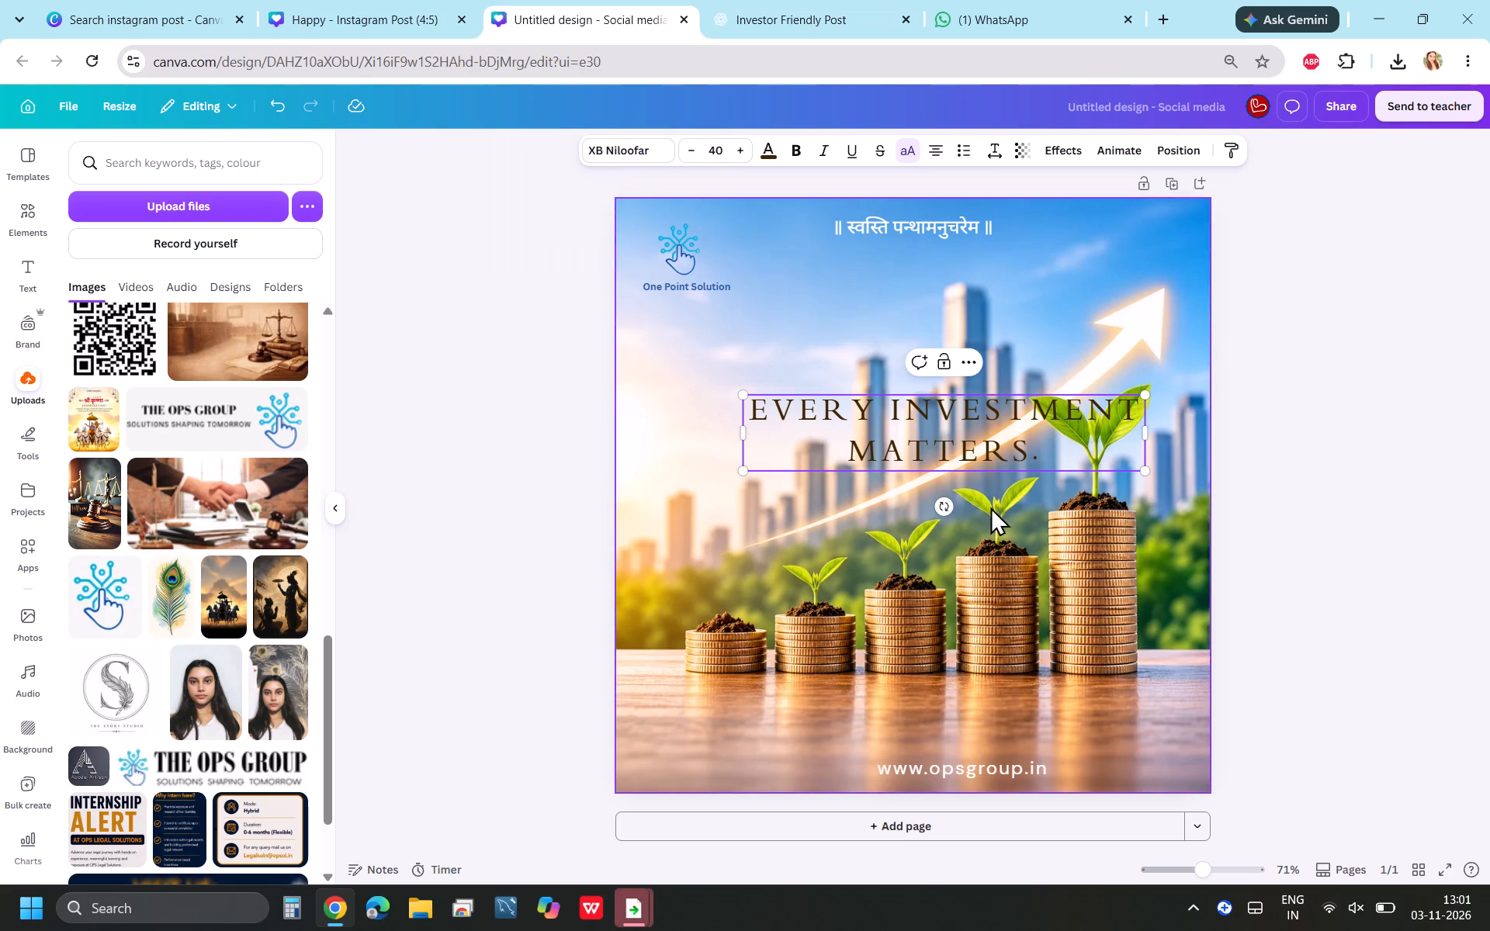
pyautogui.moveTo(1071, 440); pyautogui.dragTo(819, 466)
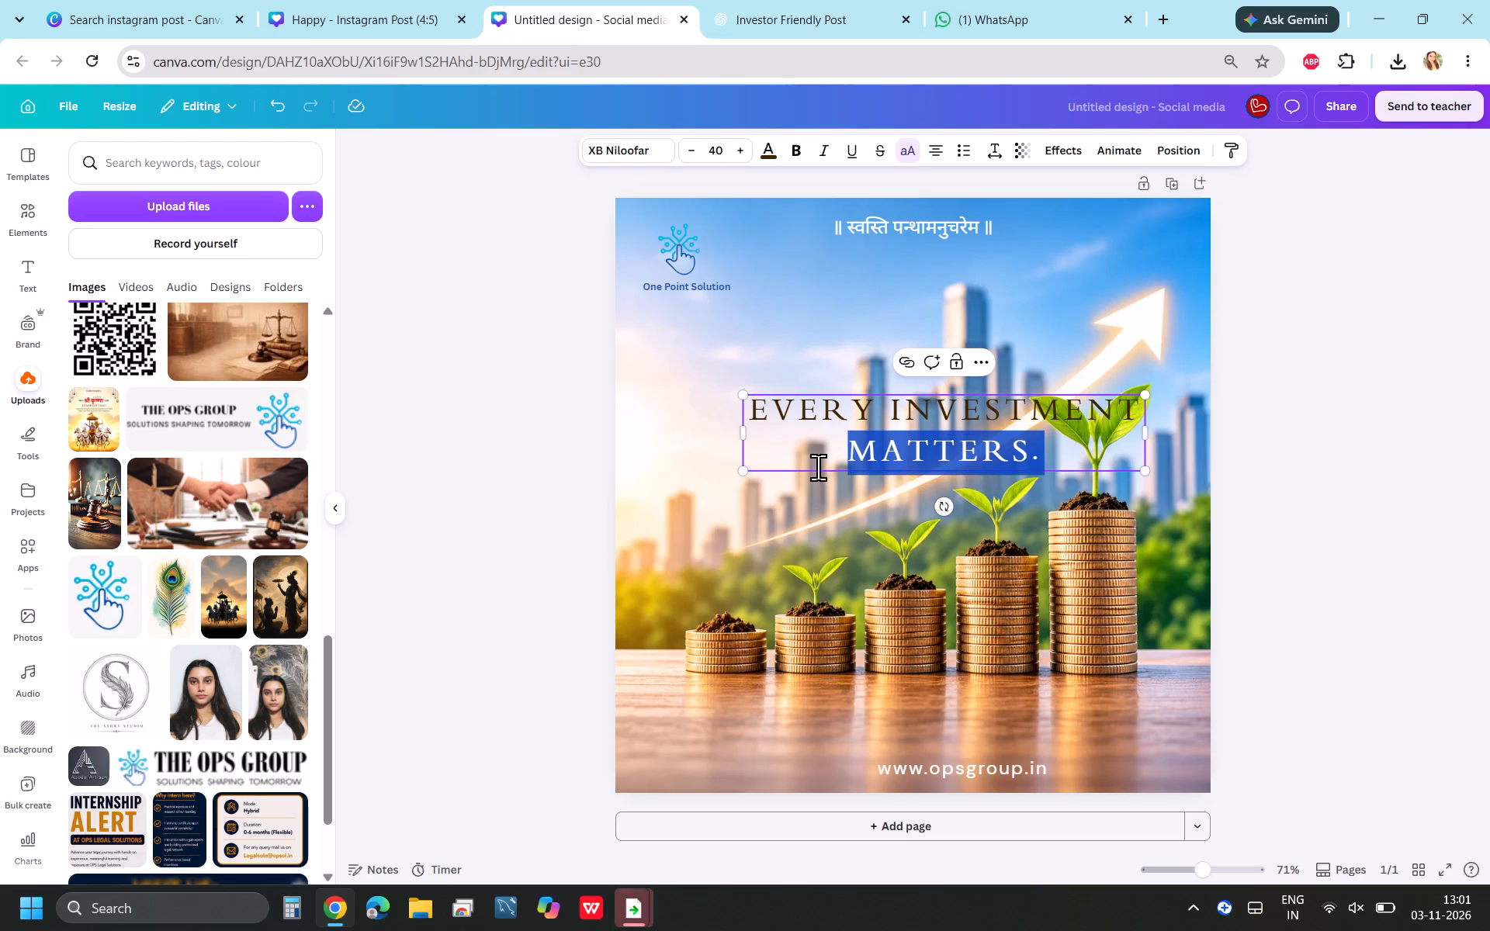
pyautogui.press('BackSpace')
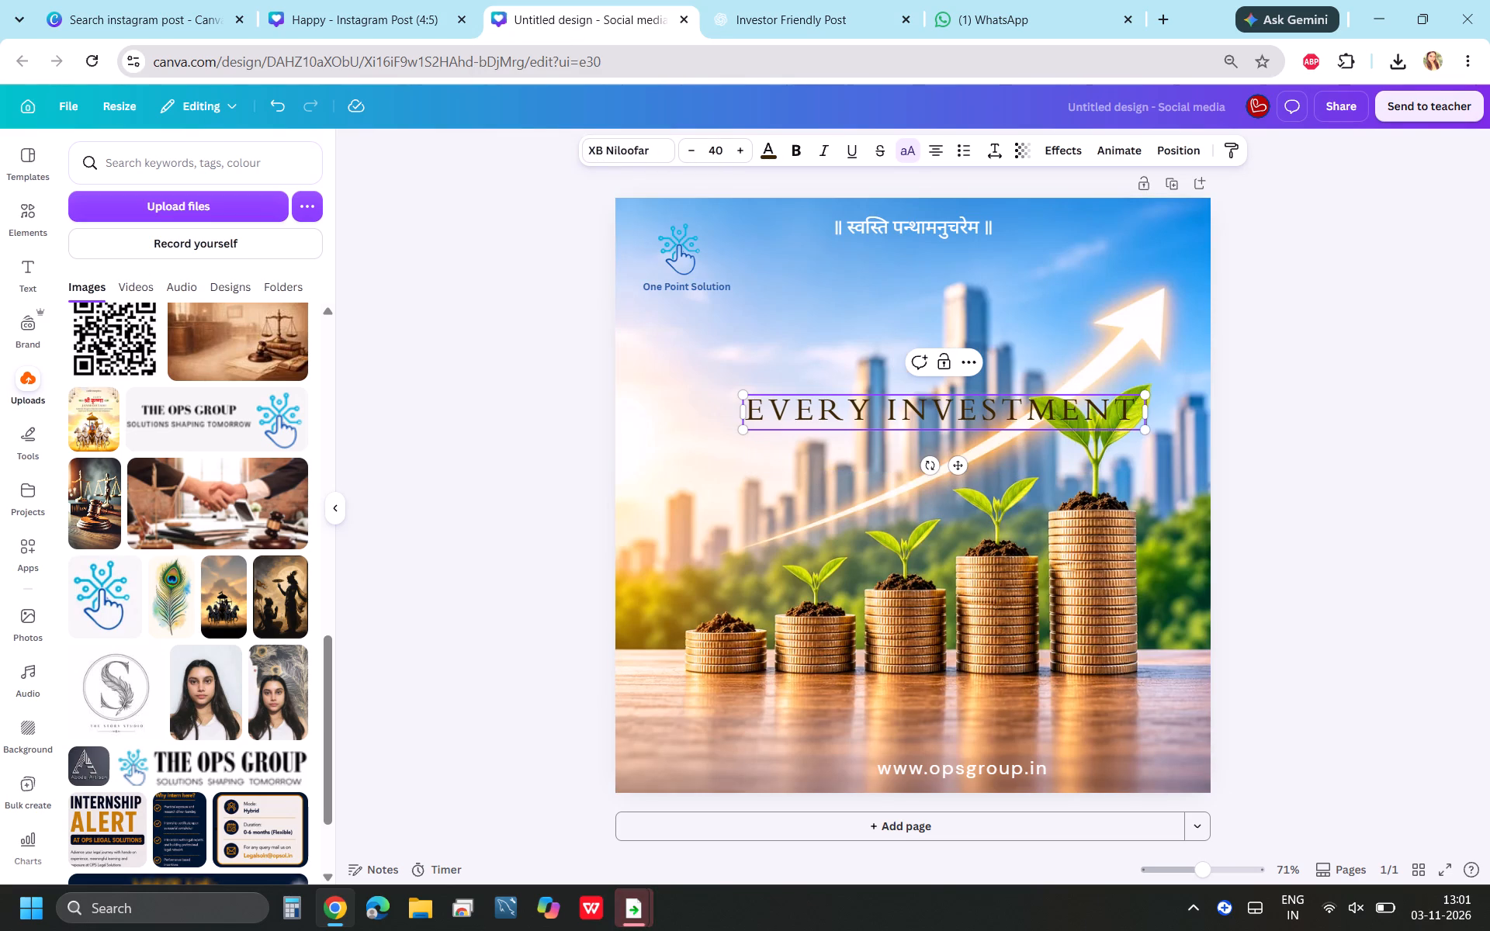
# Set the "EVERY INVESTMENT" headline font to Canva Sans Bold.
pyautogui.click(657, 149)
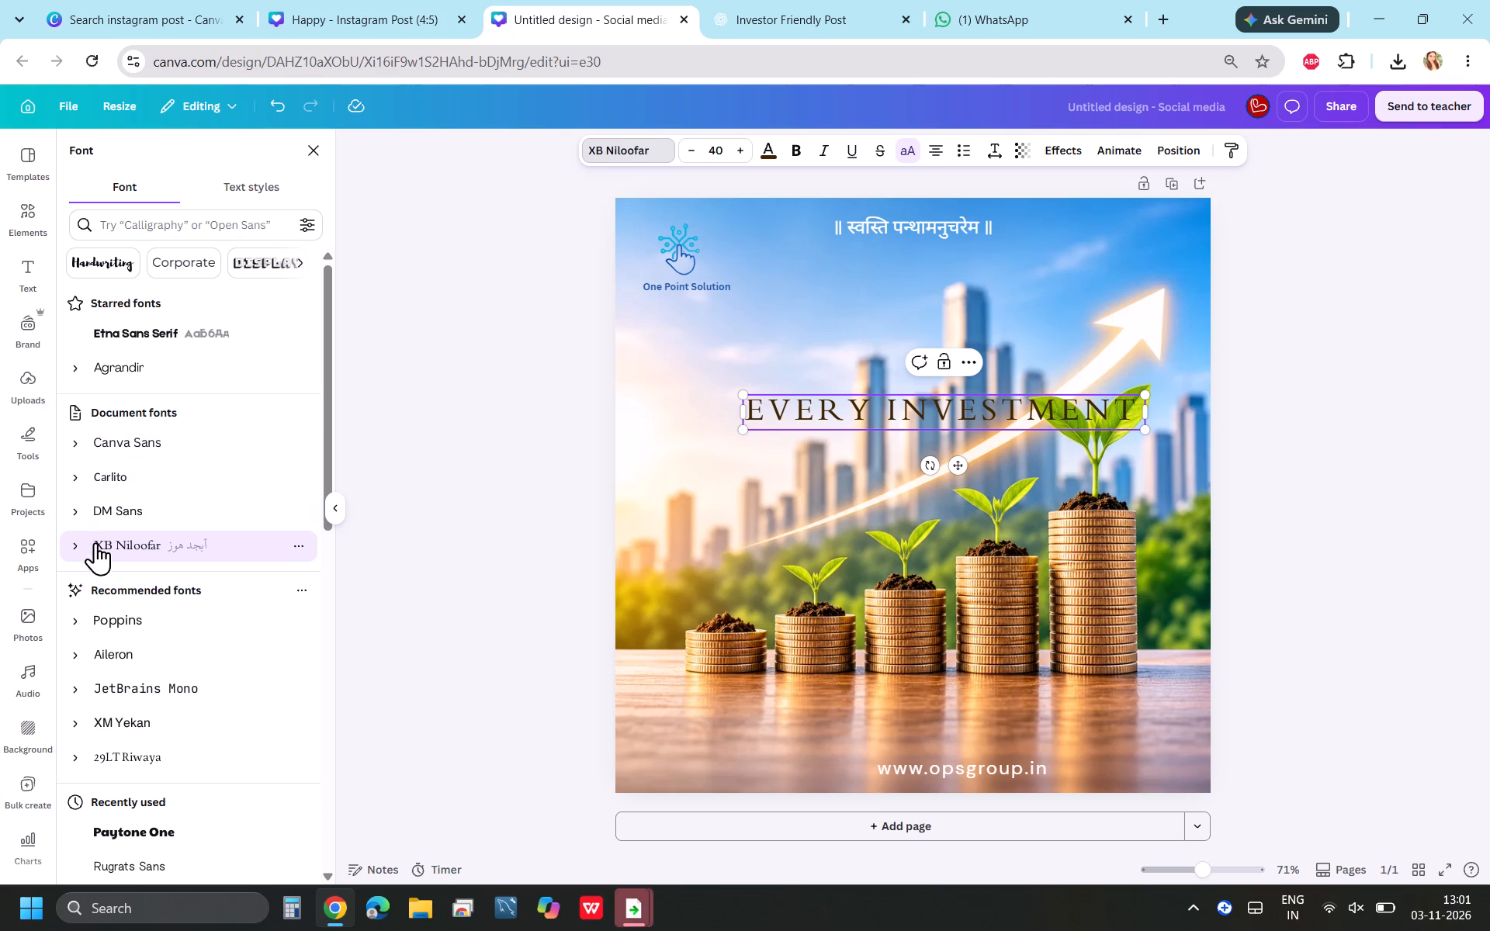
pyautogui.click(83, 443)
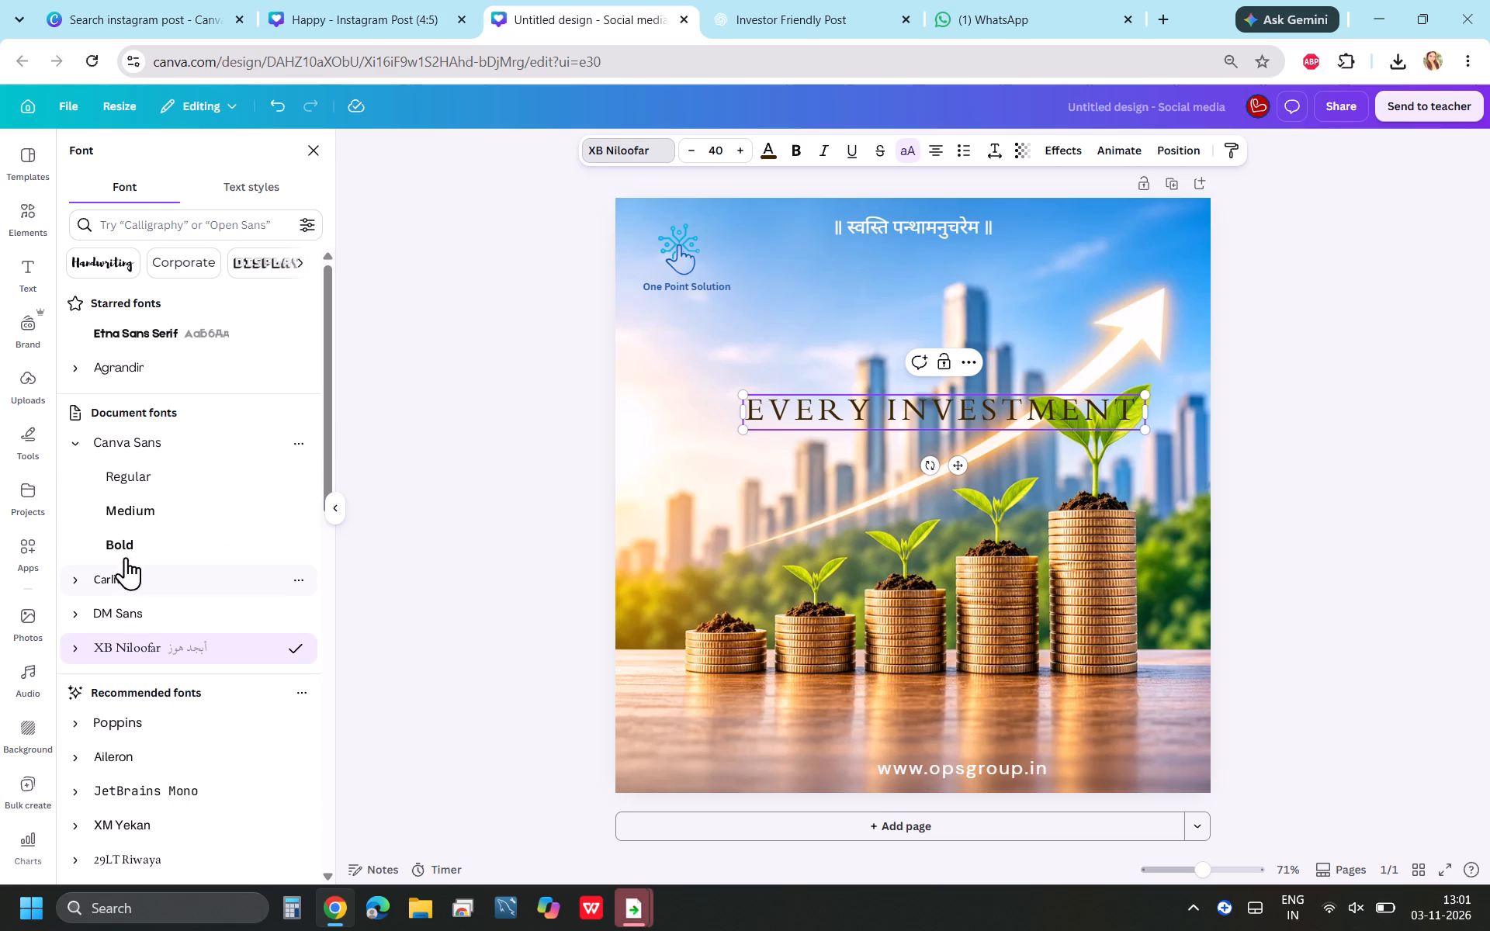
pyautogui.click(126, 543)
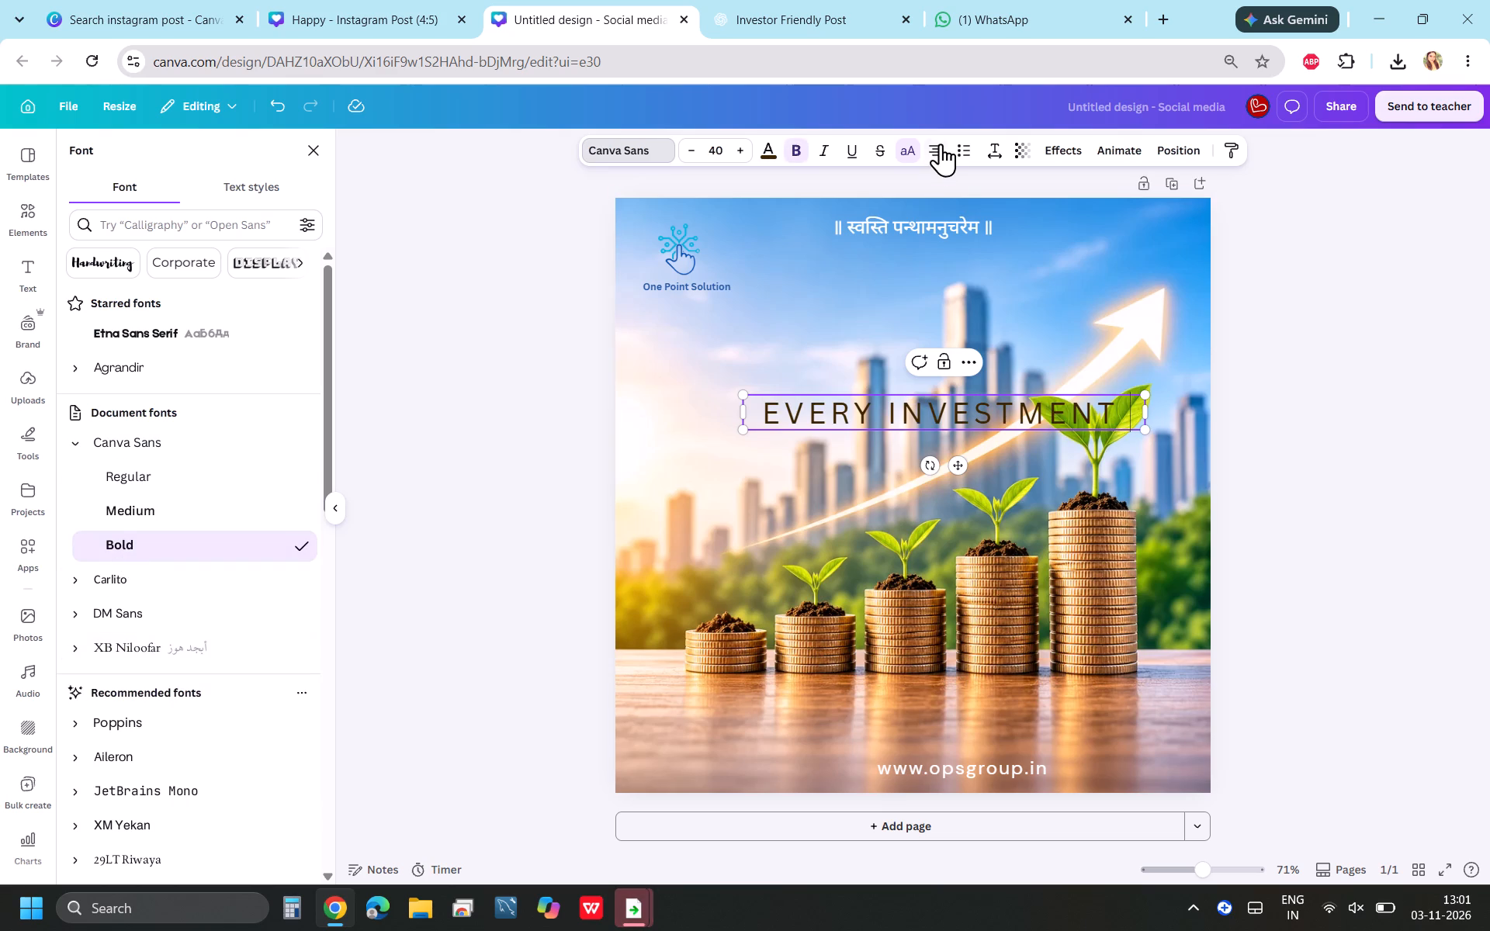
# Search the fonts for "OP" and set the "EVERY INVESTMENT" headline to Open Sans ExtraBold.
pyautogui.scroll(-1, 162, 591)
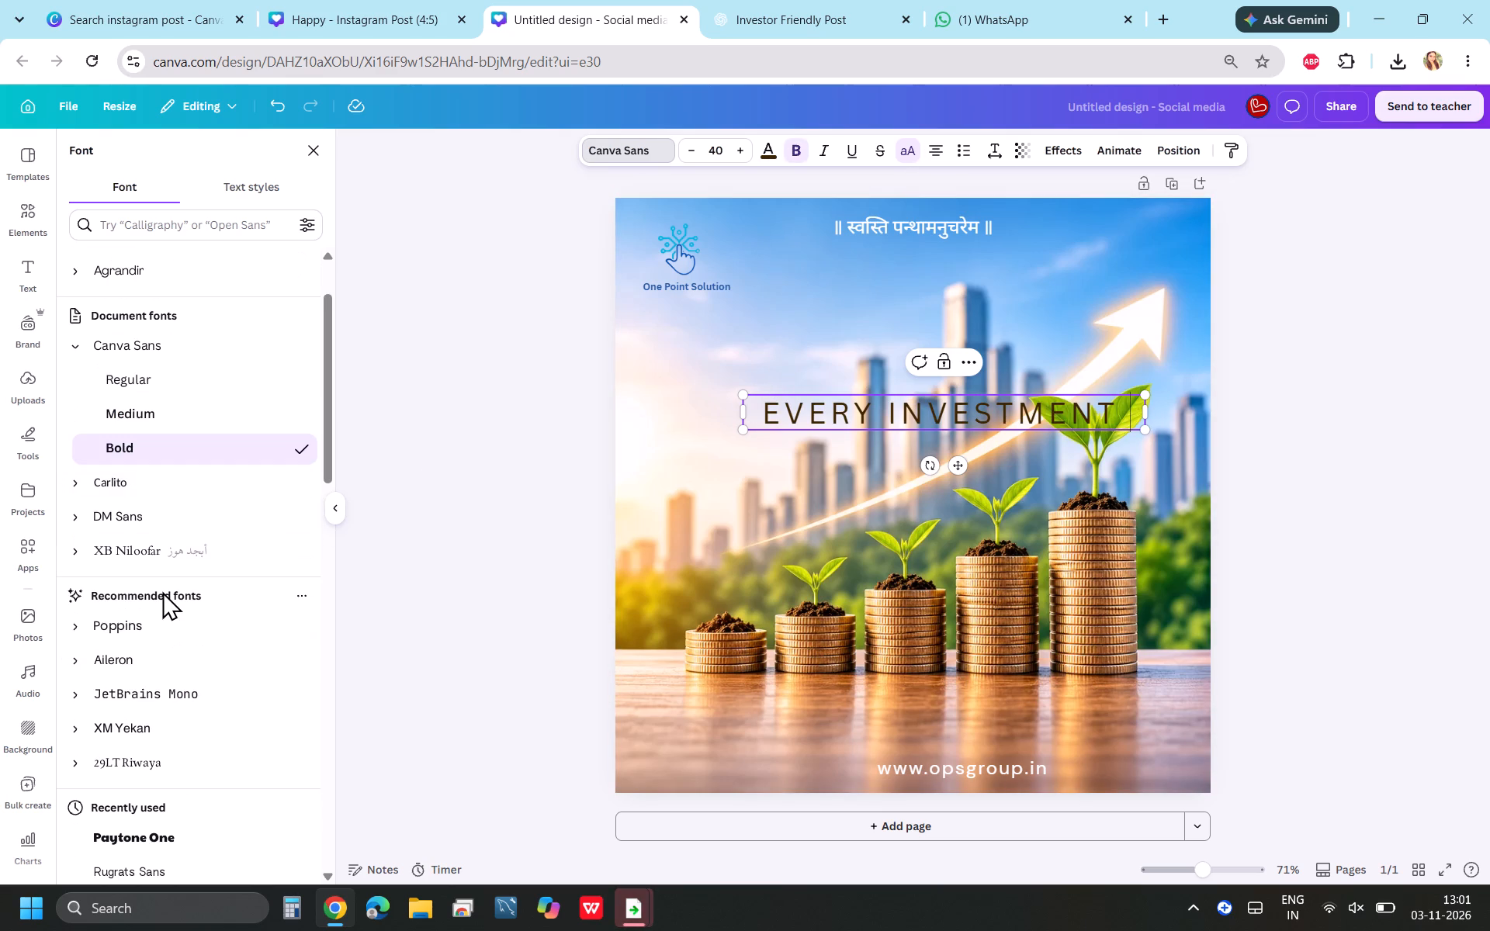
pyautogui.scroll(3, 162, 590)
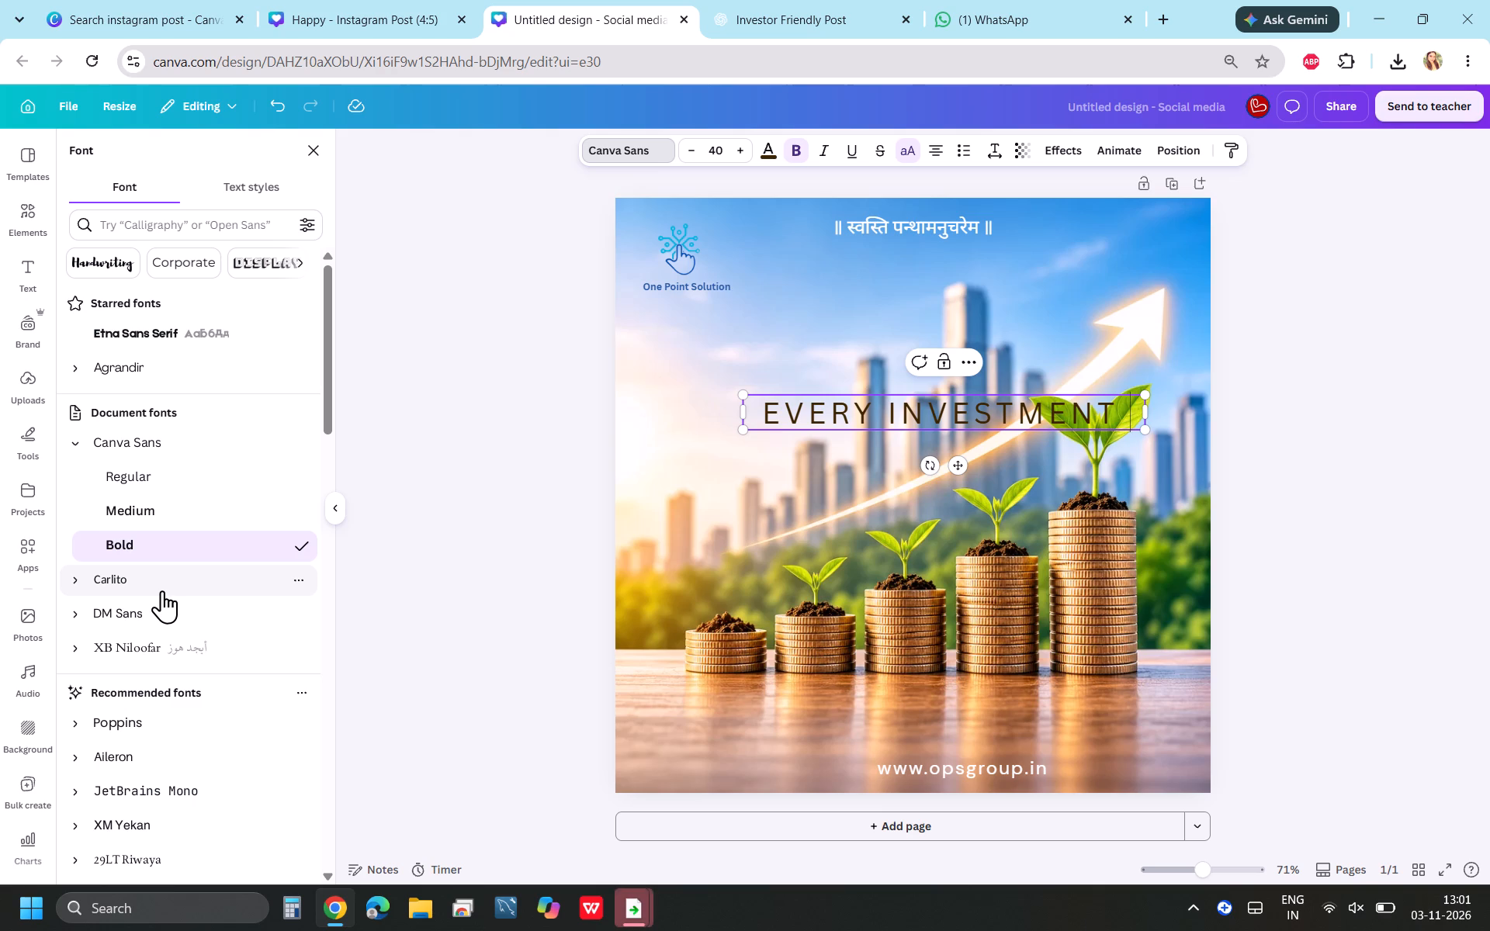
pyautogui.scroll(-2, 162, 590)
pyautogui.scroll(2, 162, 590)
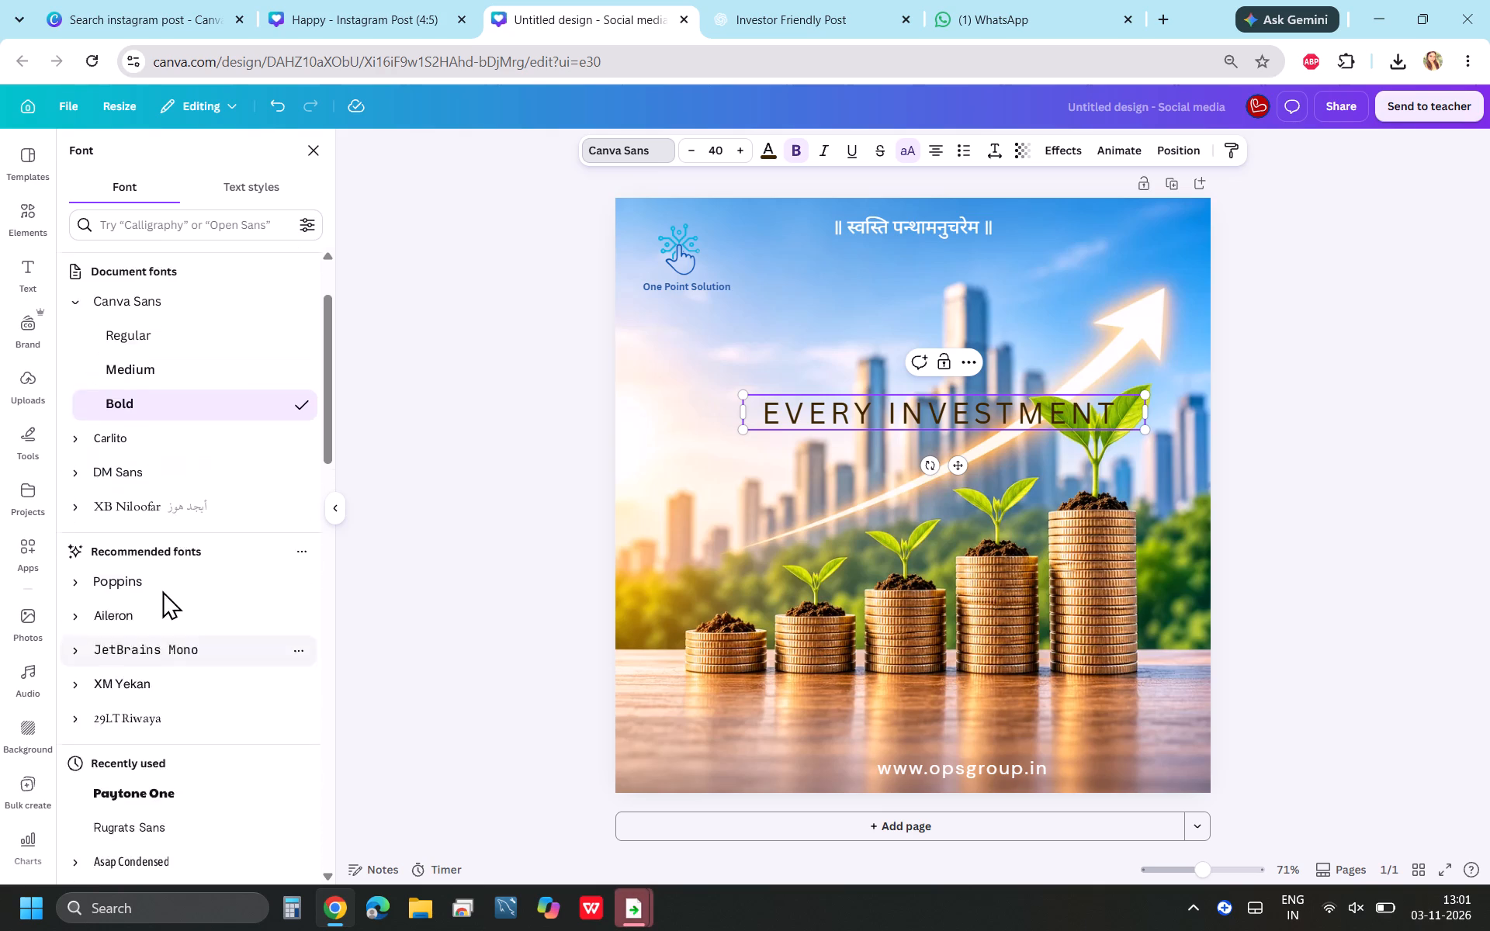
pyautogui.scroll(3, 162, 588)
pyautogui.click(190, 231)
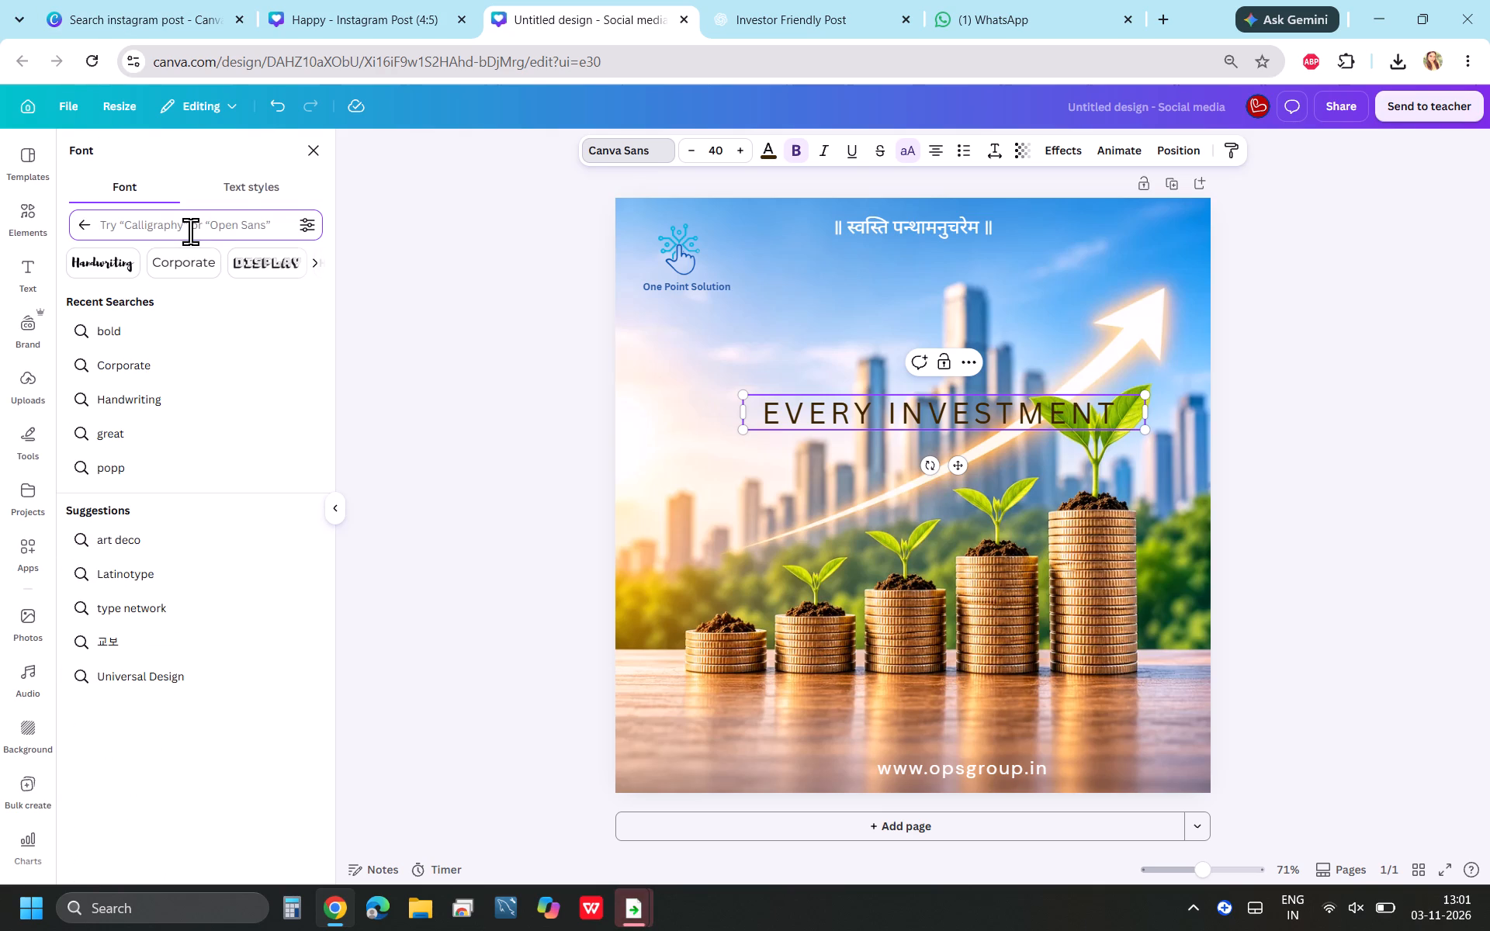
pyautogui.write('OP')
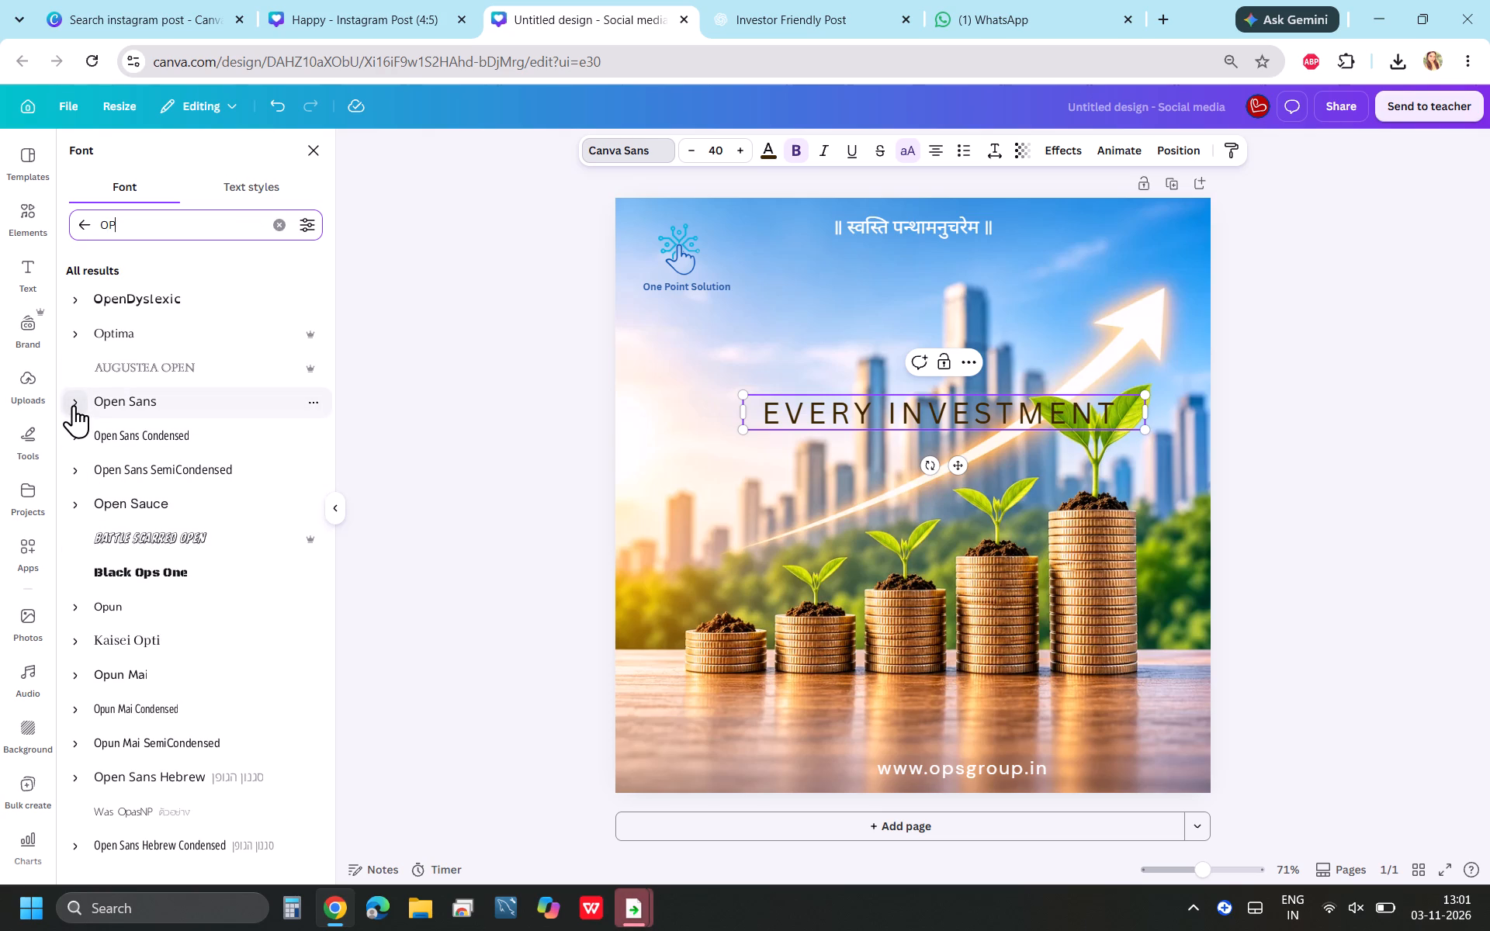
pyautogui.click(74, 405)
pyautogui.click(132, 604)
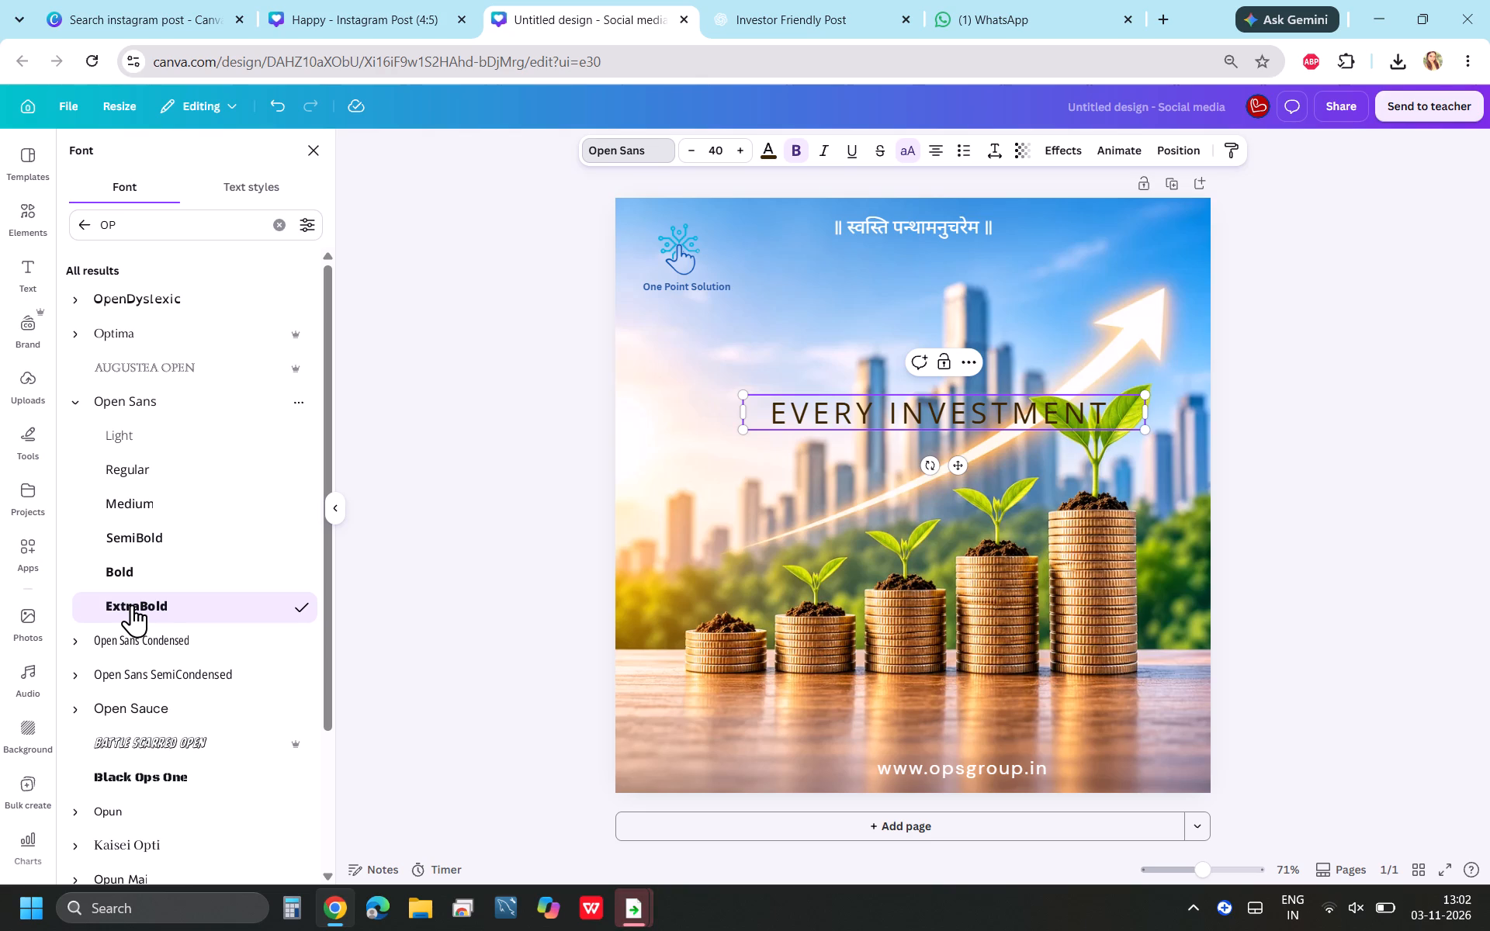
pyautogui.click(1124, 420)
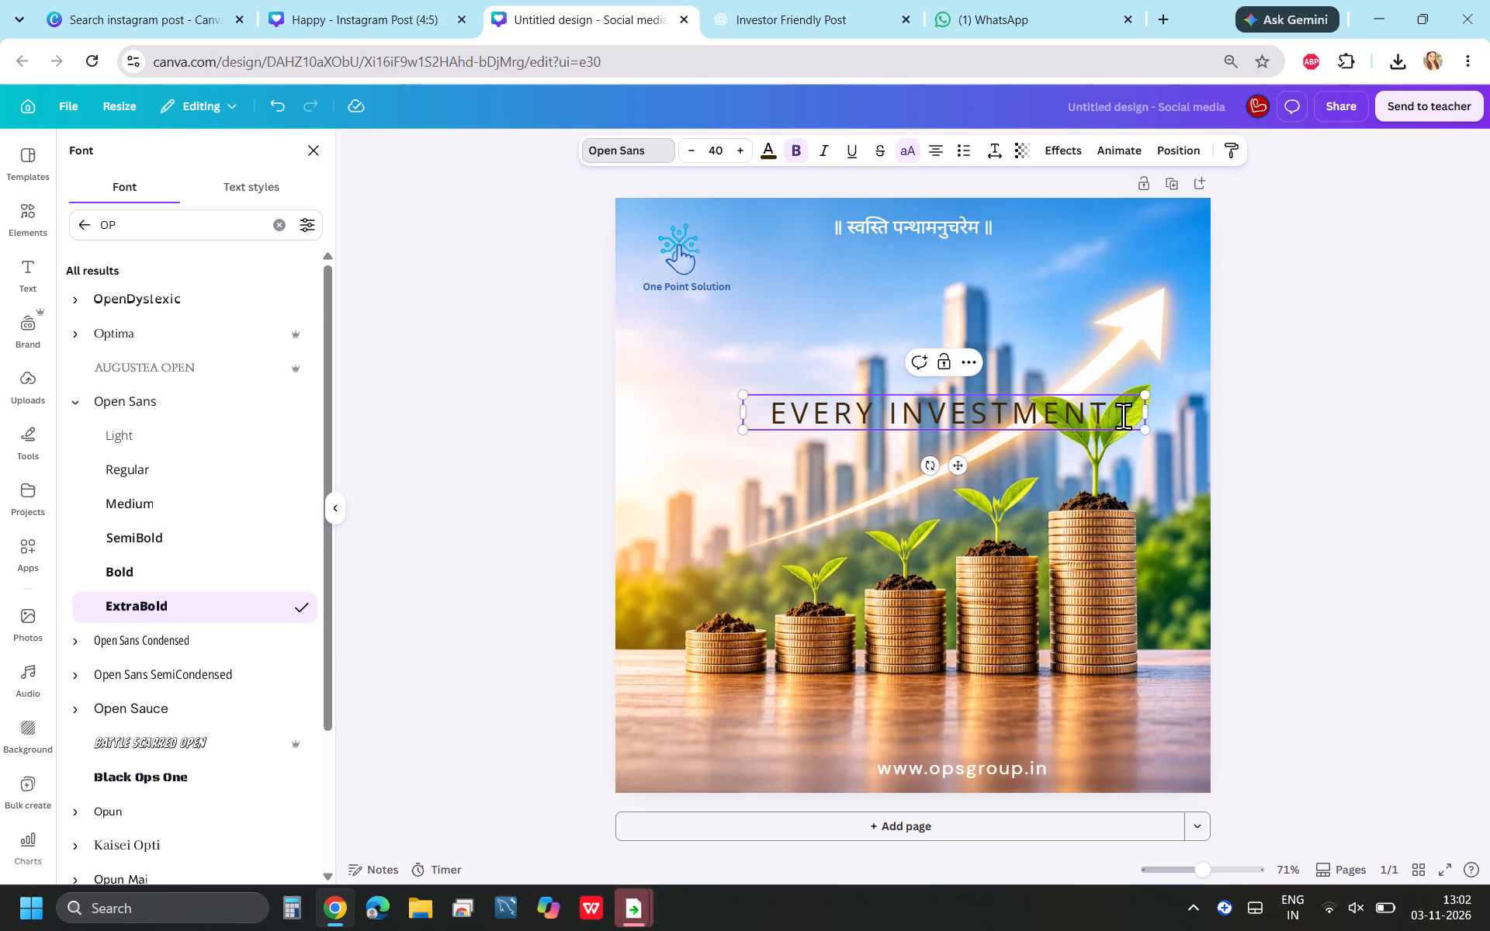
# Set the whole "EVERY INVESTMENT" headline text to Open Sans ExtraBold.
pyautogui.moveTo(1120, 414); pyautogui.dragTo(759, 431)
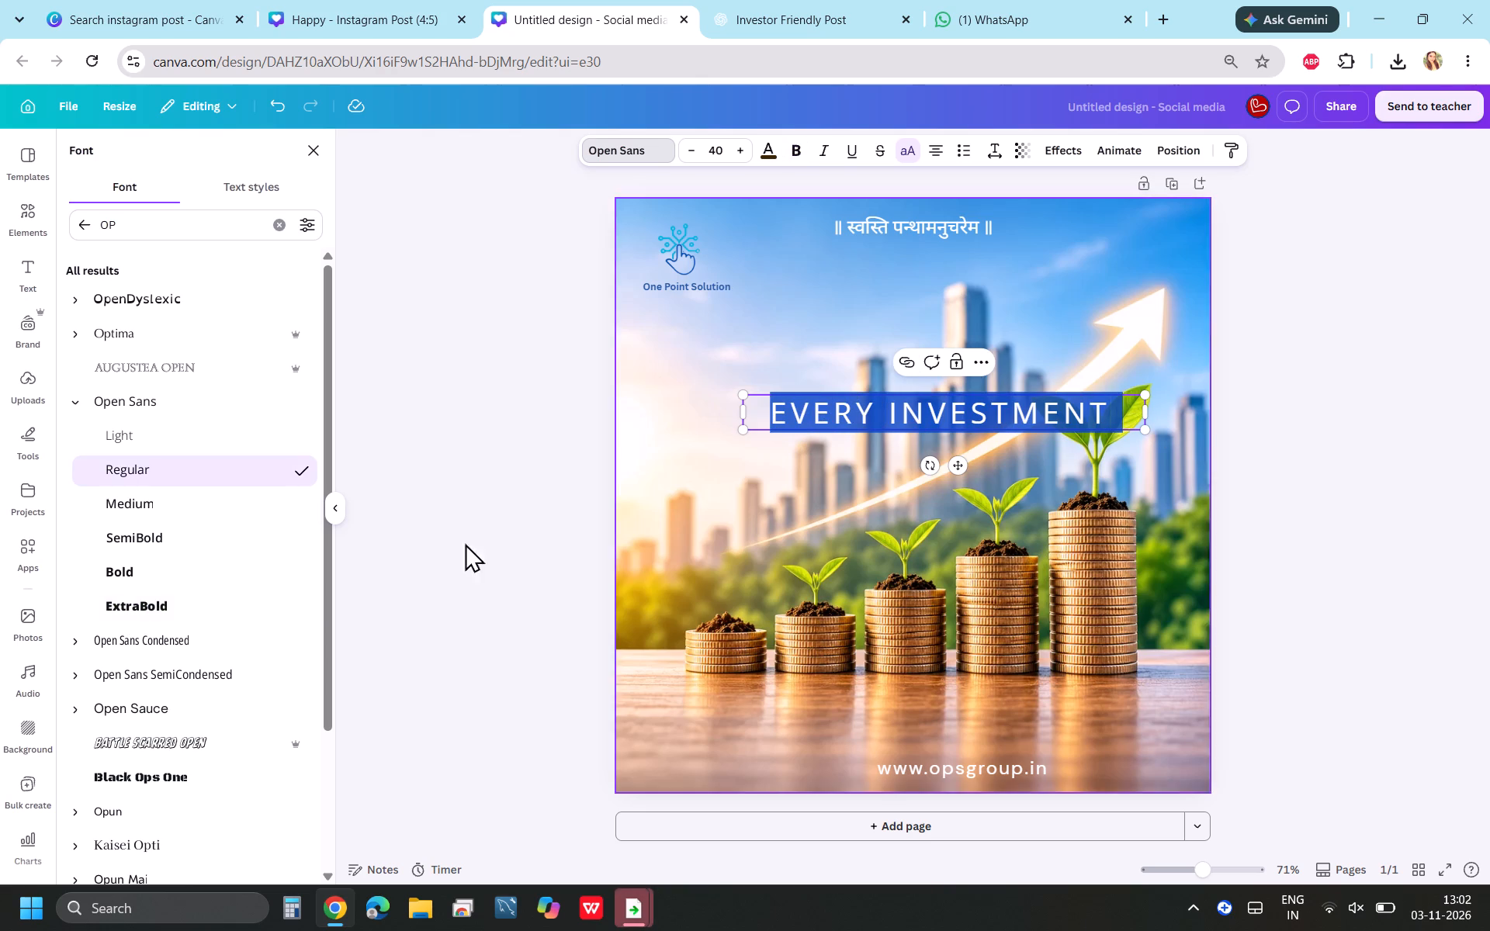
pyautogui.click(174, 609)
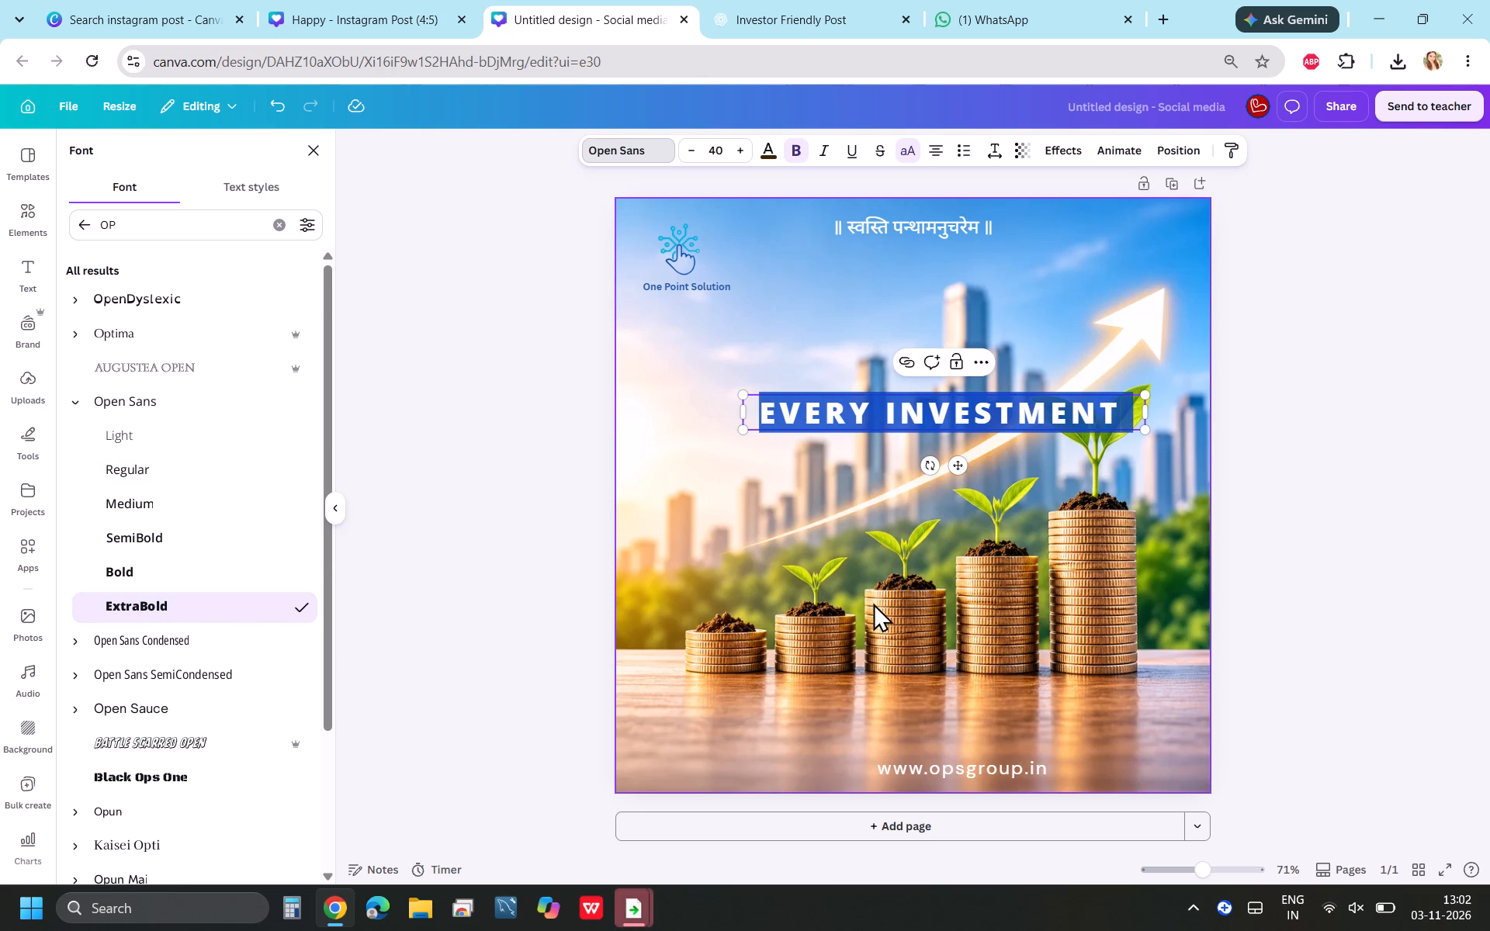
pyautogui.click(874, 602)
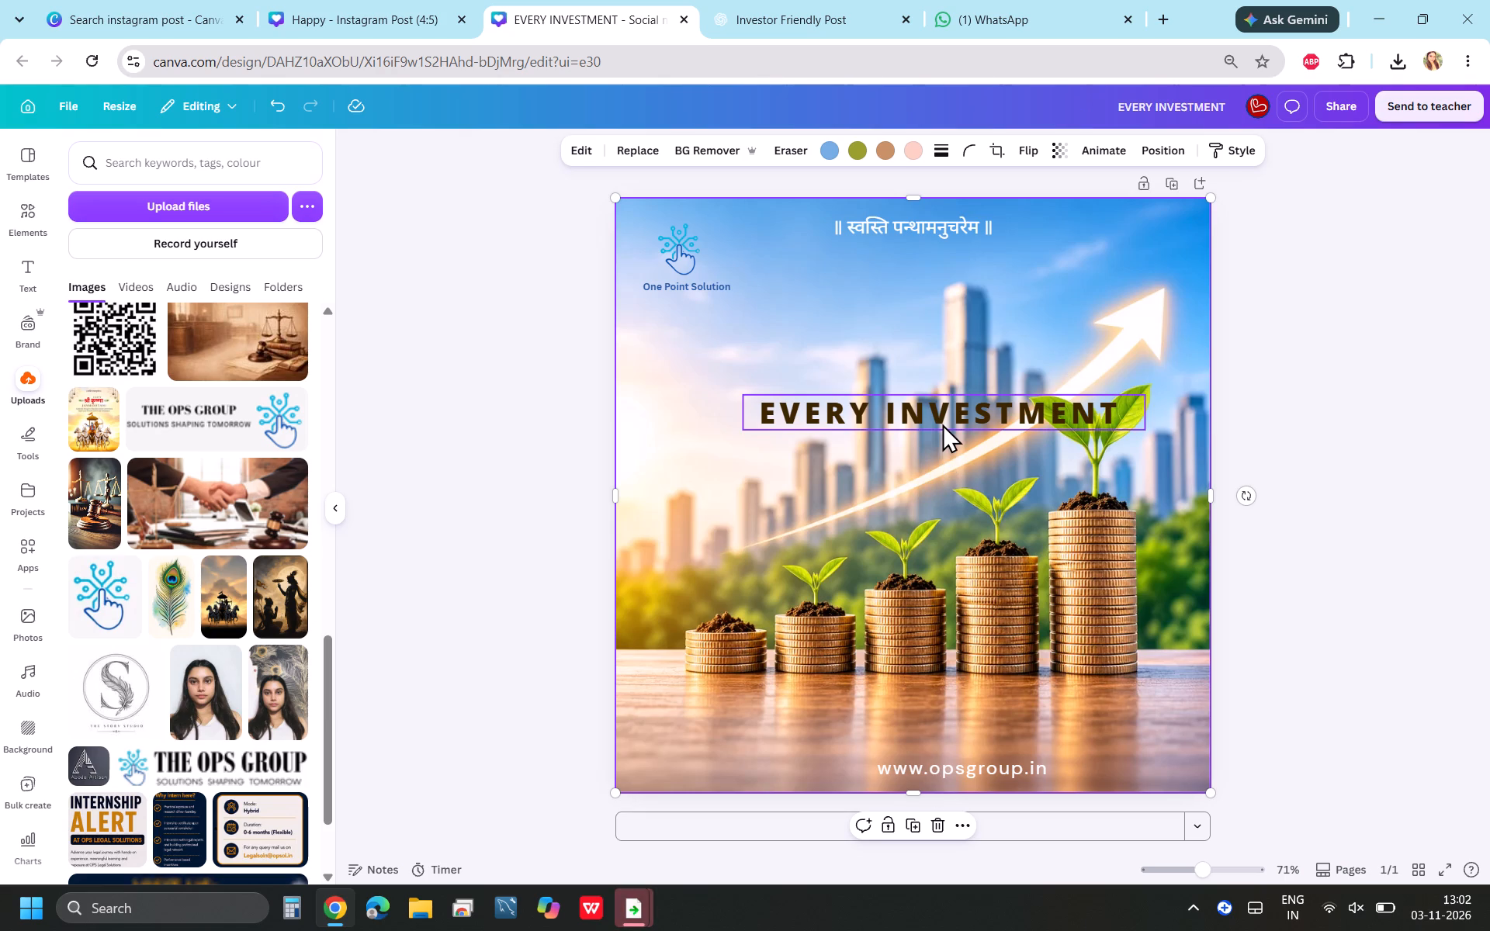
# Delete the trailing space after "EVERY INVESTMENT" and re-enter the headline's final "T".
pyautogui.click(942, 422)
pyautogui.click(1128, 410)
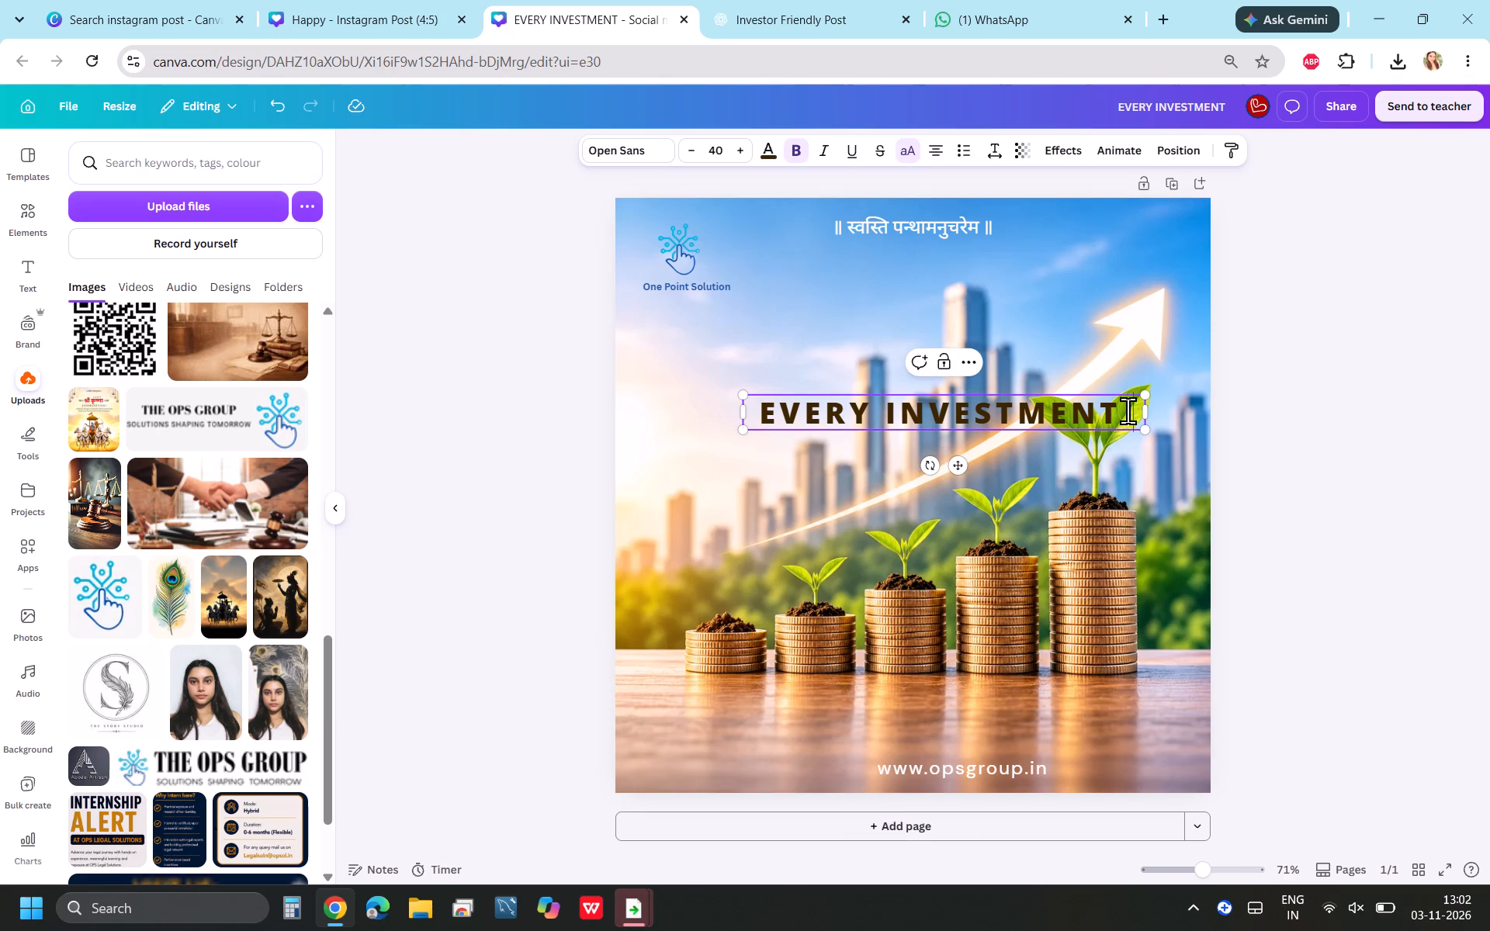
pyautogui.press('BackSpace')
pyautogui.press('BackSpace')
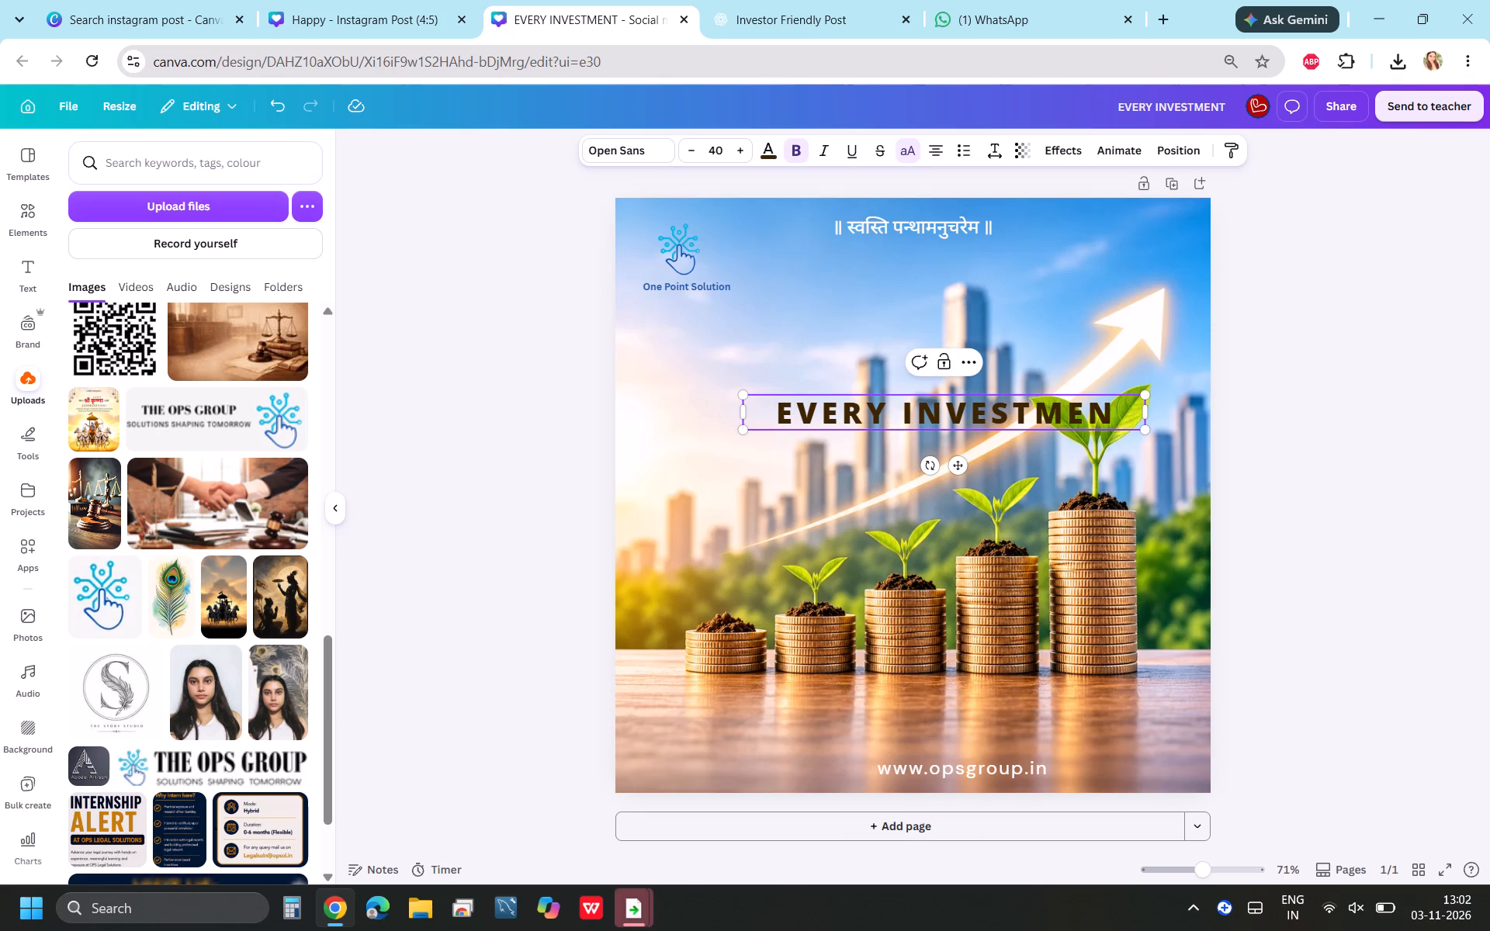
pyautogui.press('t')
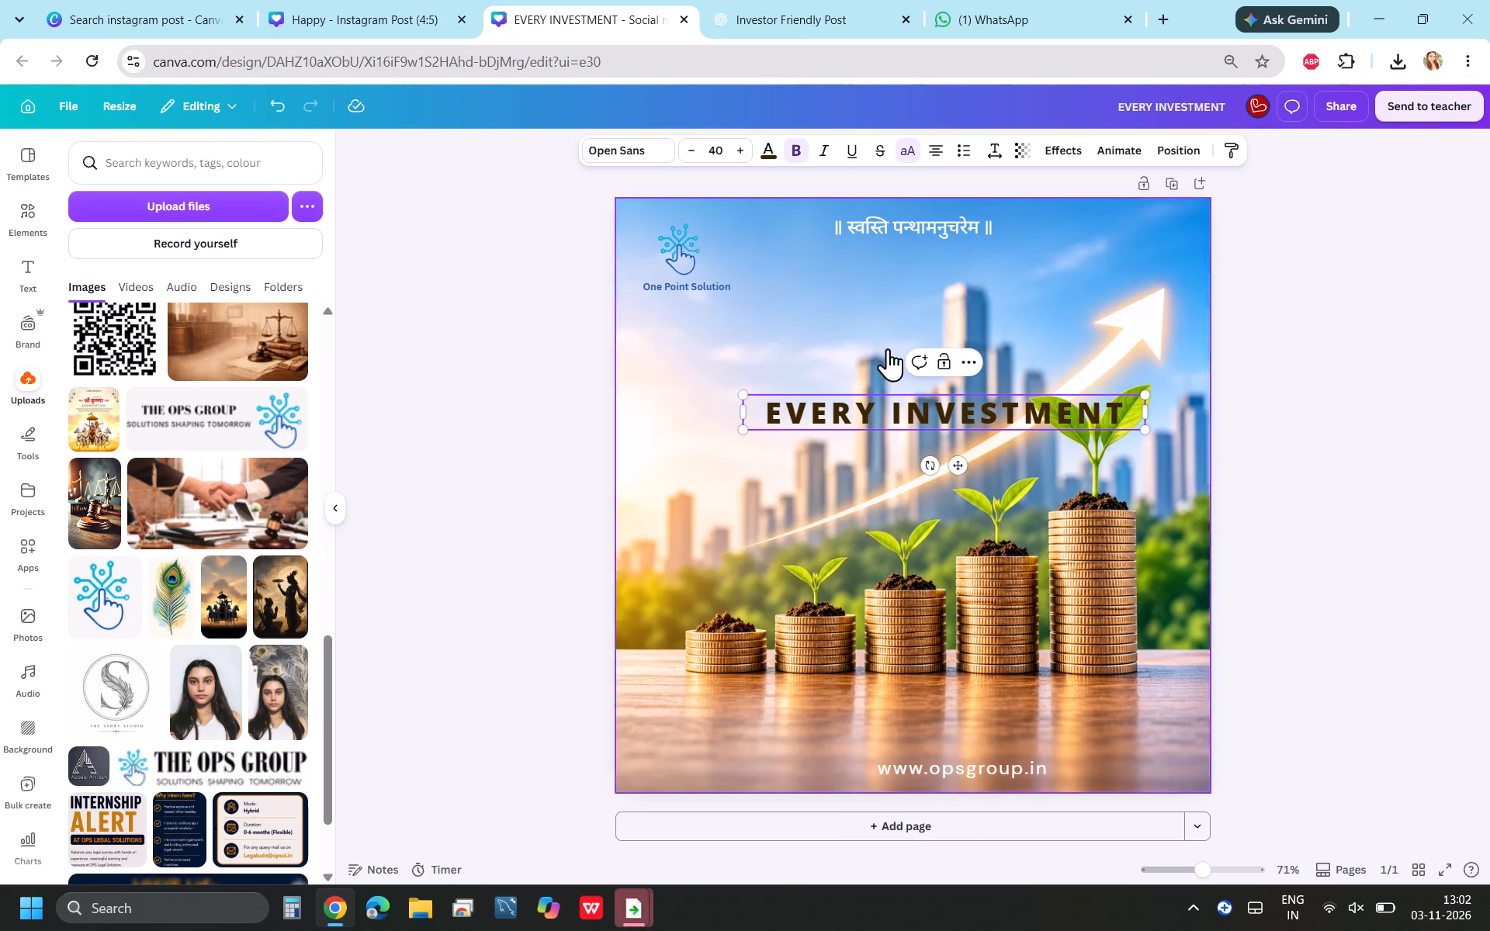
# Open the text colour options for the "EVERY INVESTMENT" headline.
pyautogui.click(770, 152)
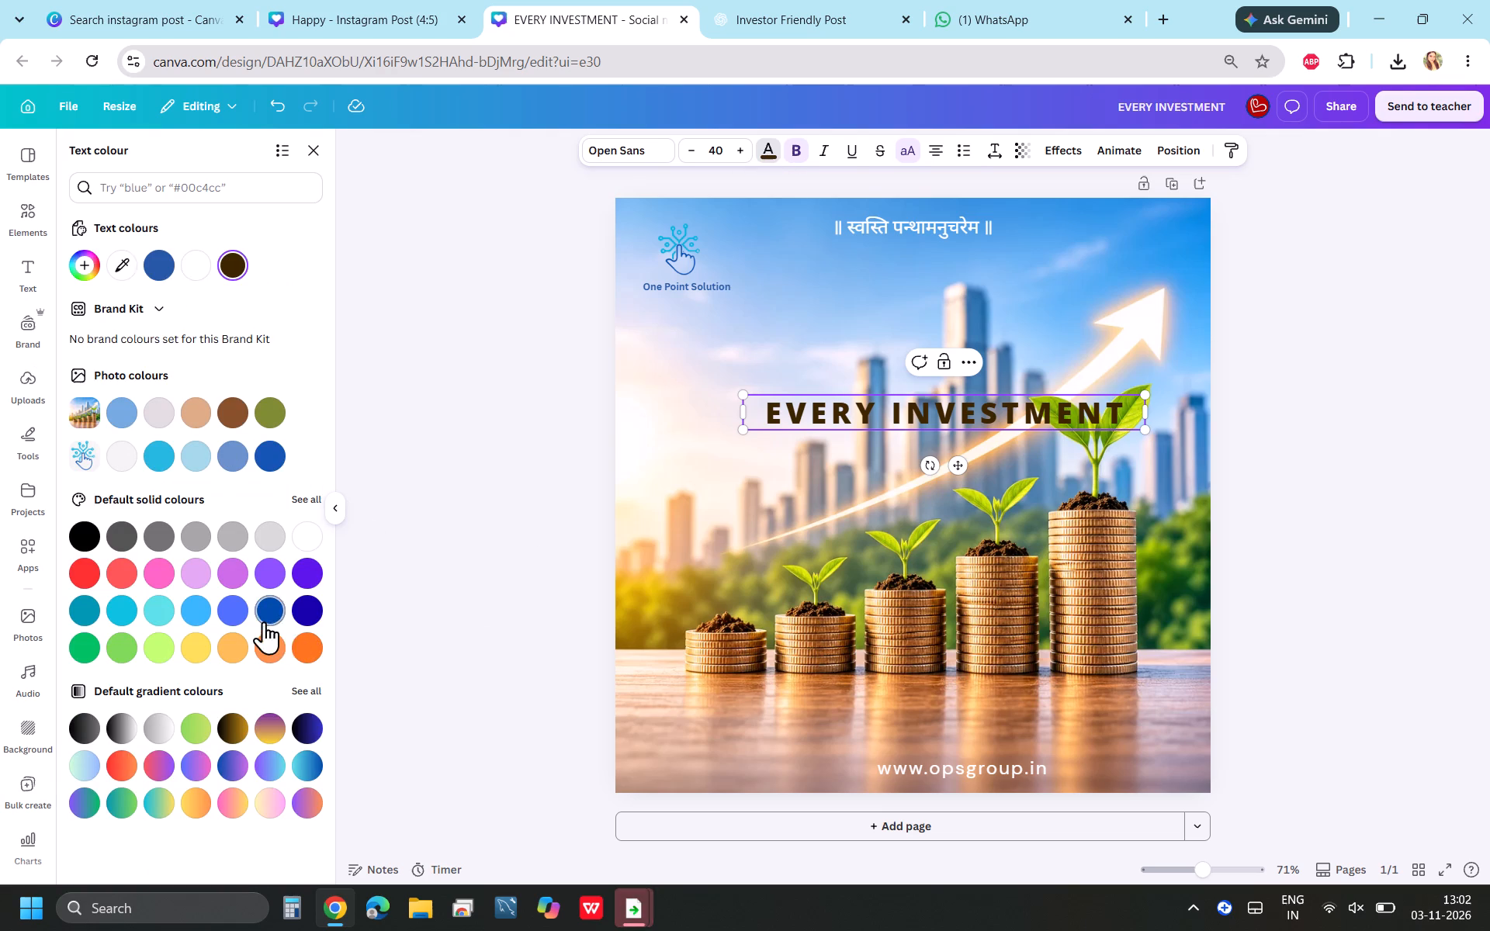
# Look through the open designs, open the existing INTERNSHIP design from the Canva home page and select its "INTERNSHIP" heading.
pyautogui.click(379, 13)
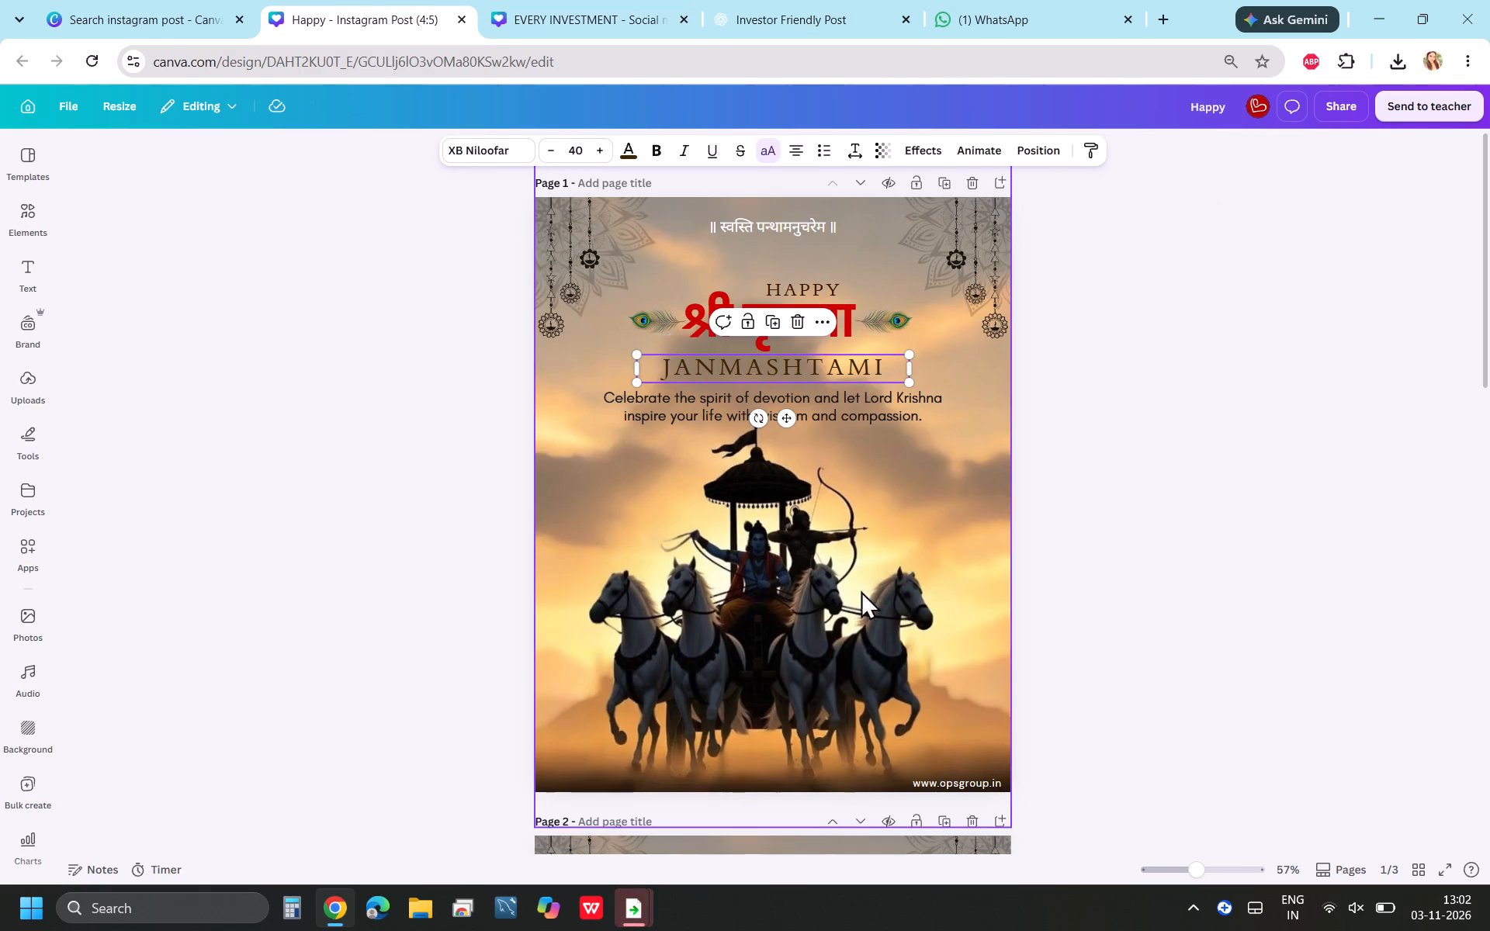
pyautogui.click(546, 0)
pyautogui.click(103, 0)
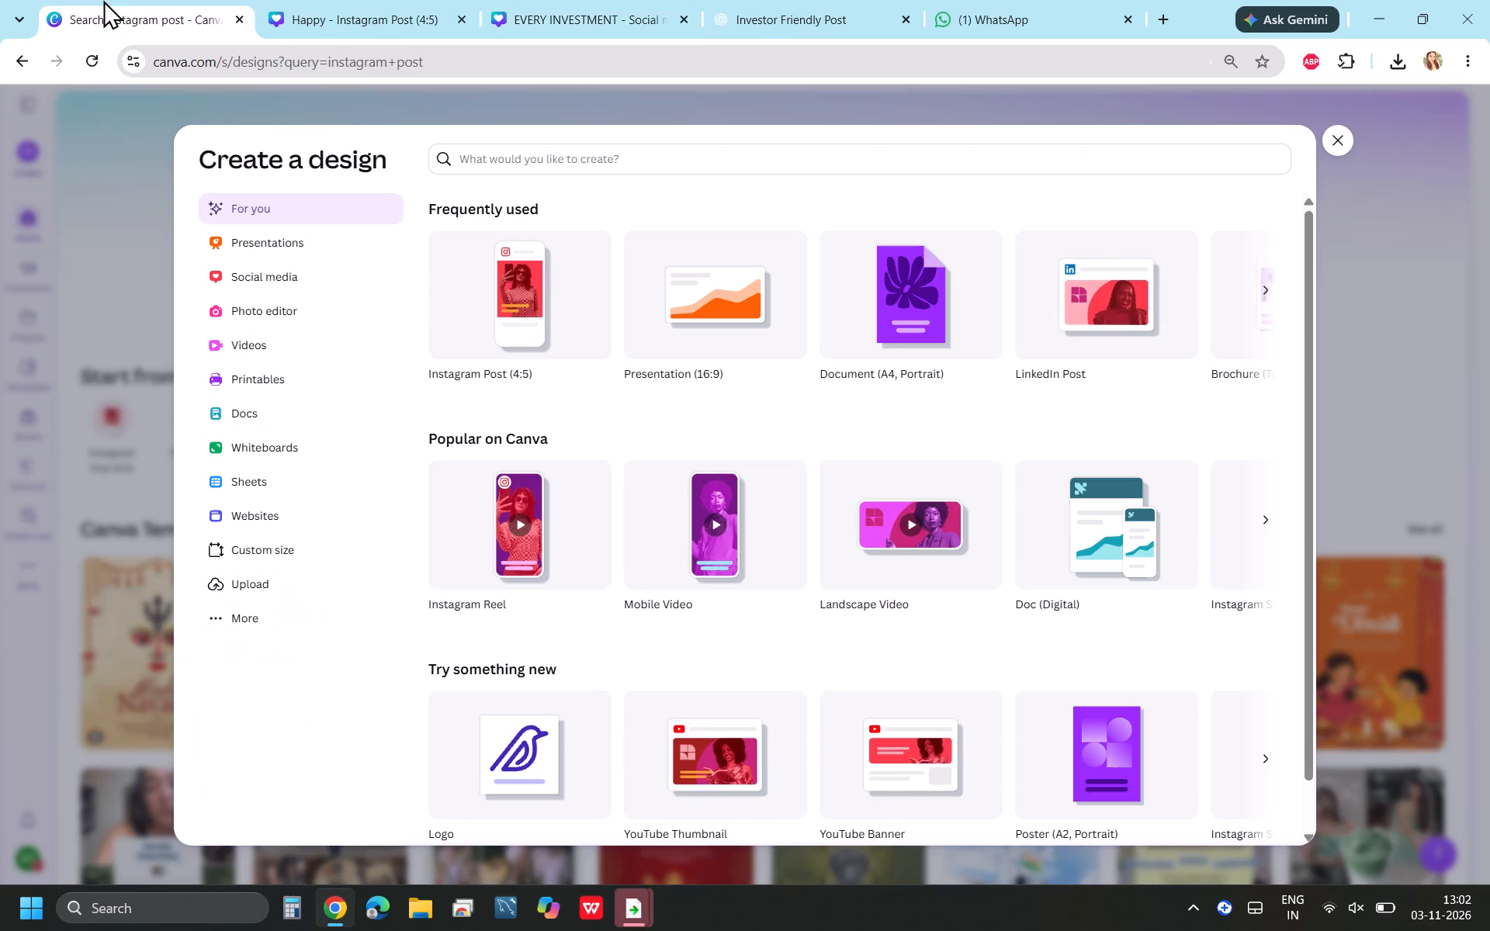
pyautogui.click(563, 20)
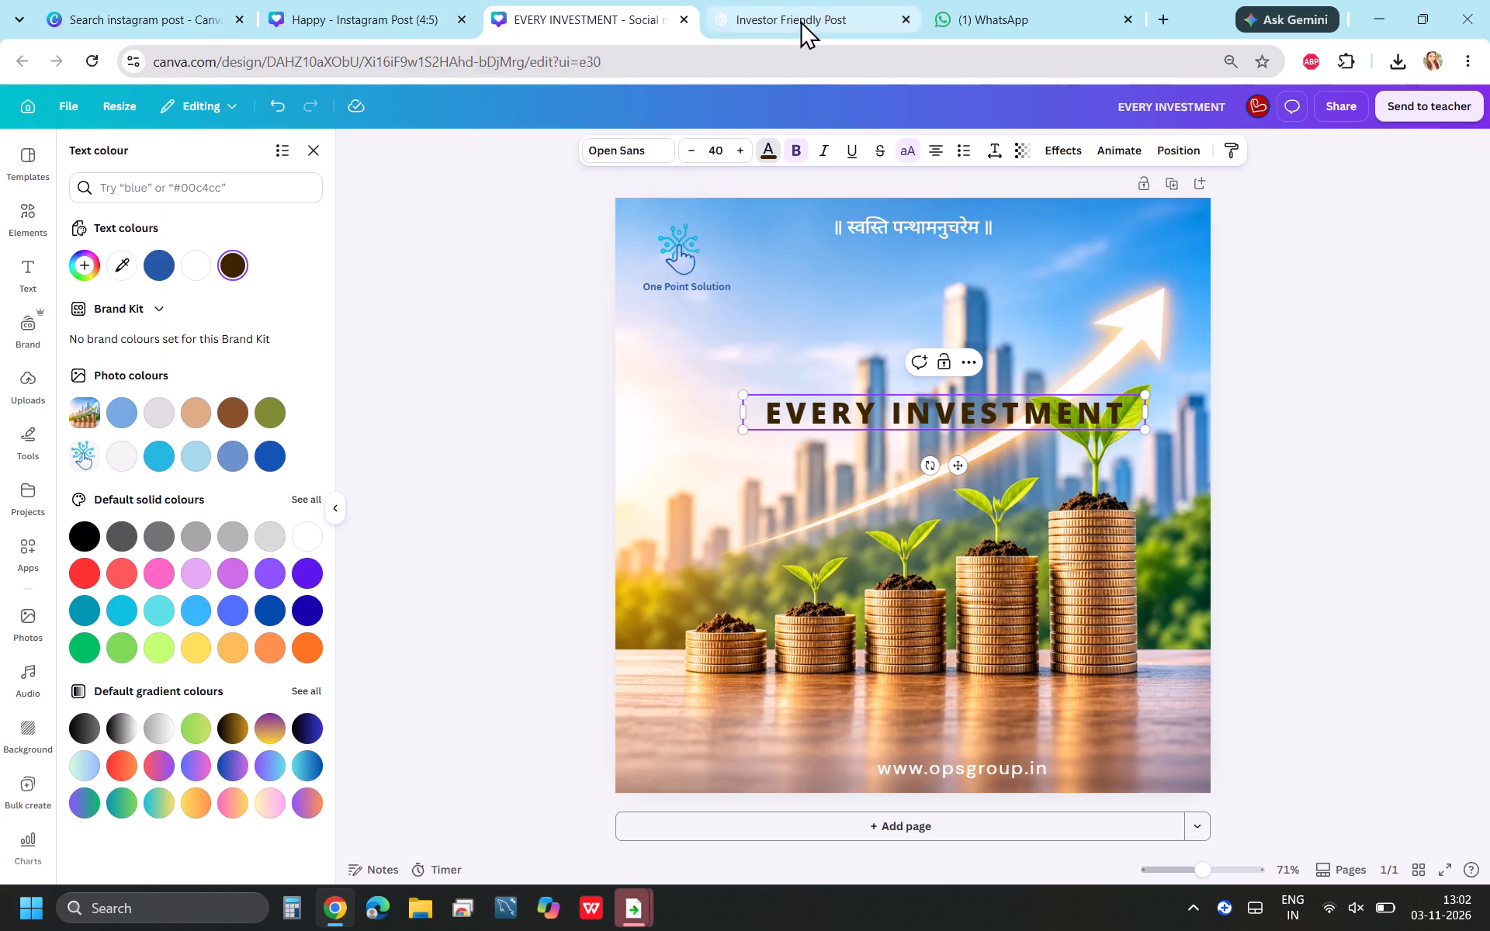
pyautogui.click(802, 19)
pyautogui.click(608, 8)
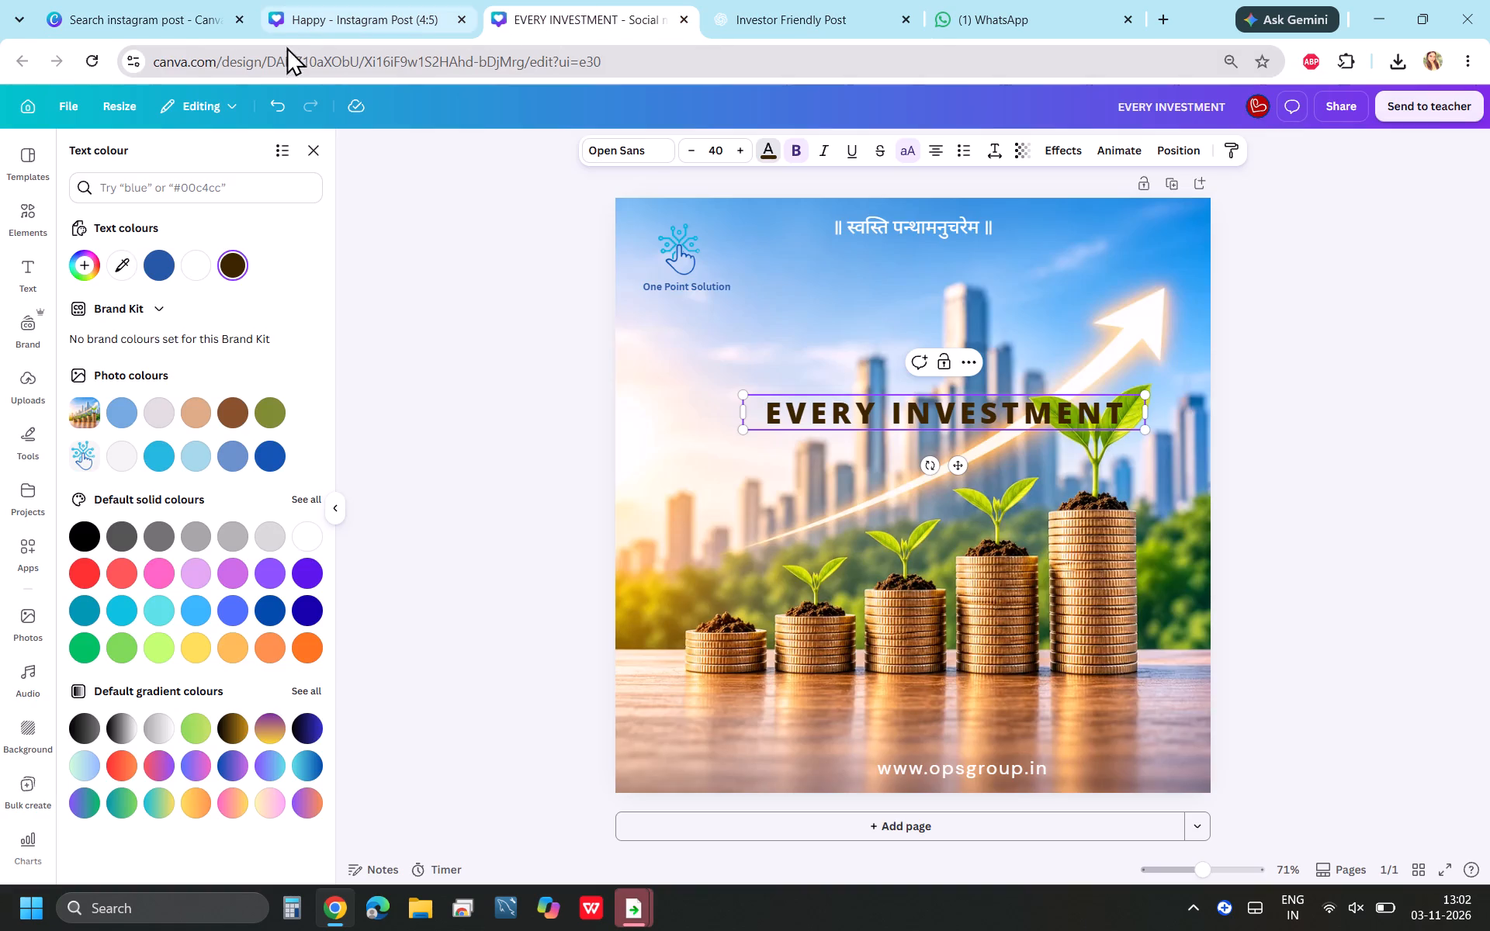
pyautogui.click(165, 16)
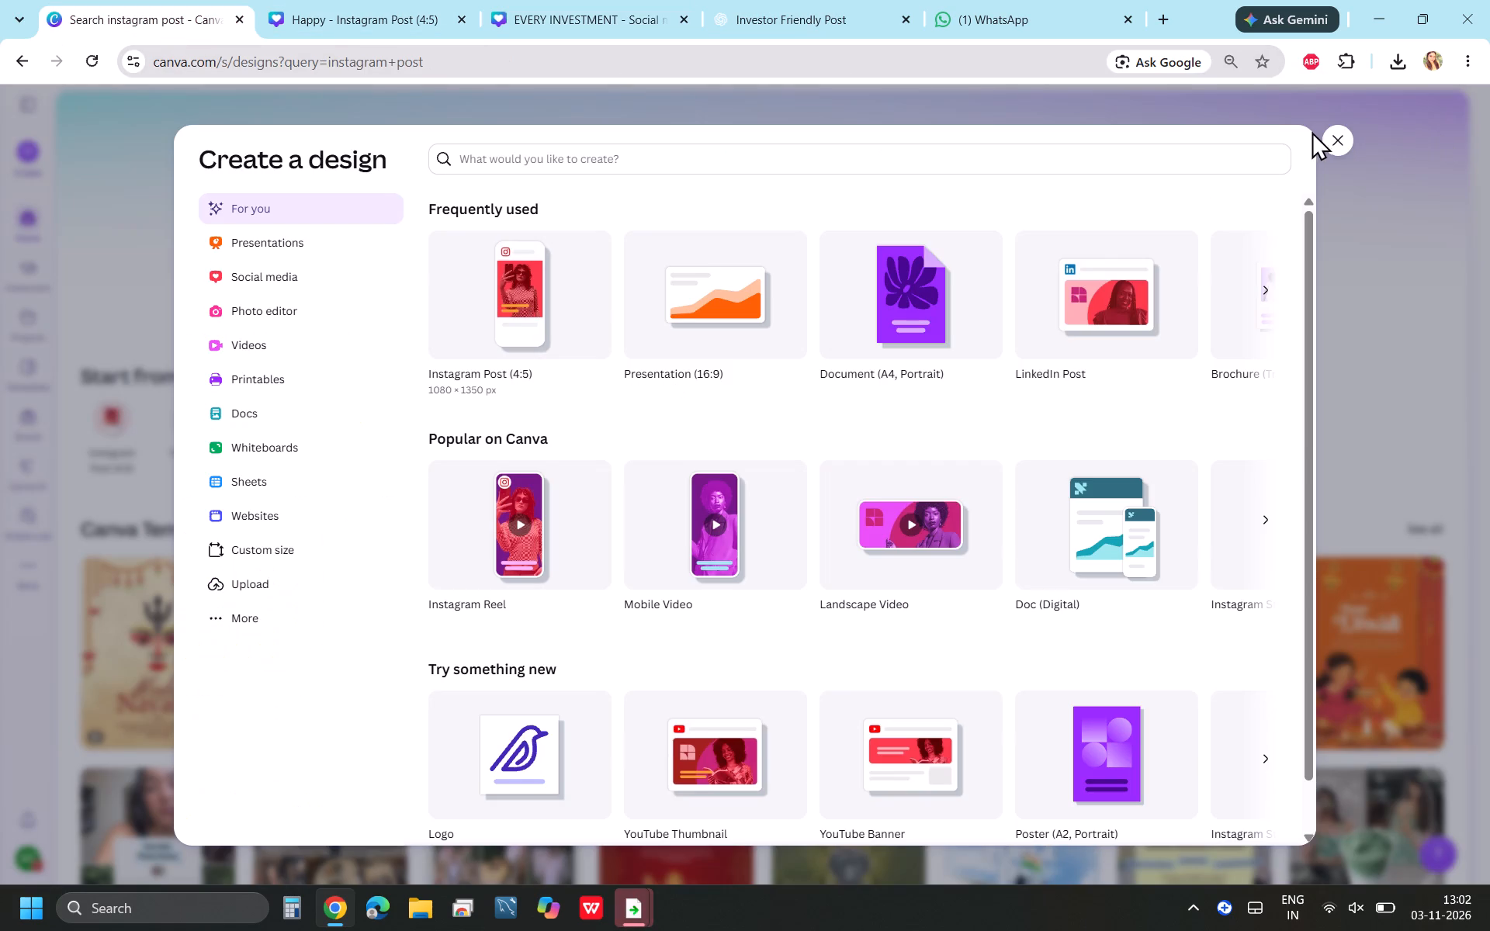
pyautogui.click(1336, 127)
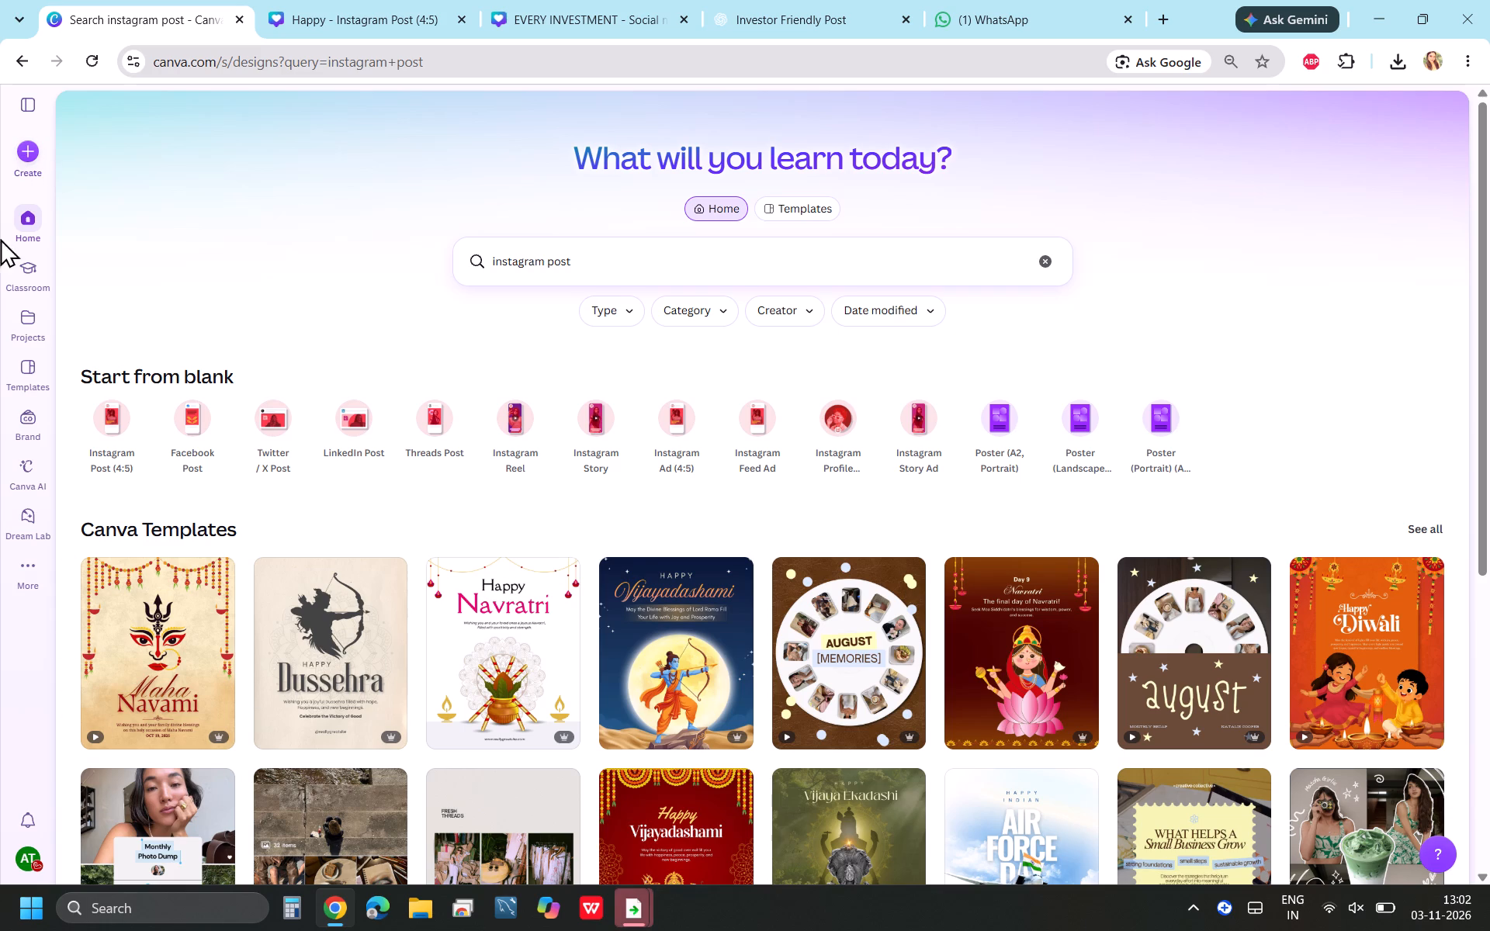
pyautogui.click(26, 217)
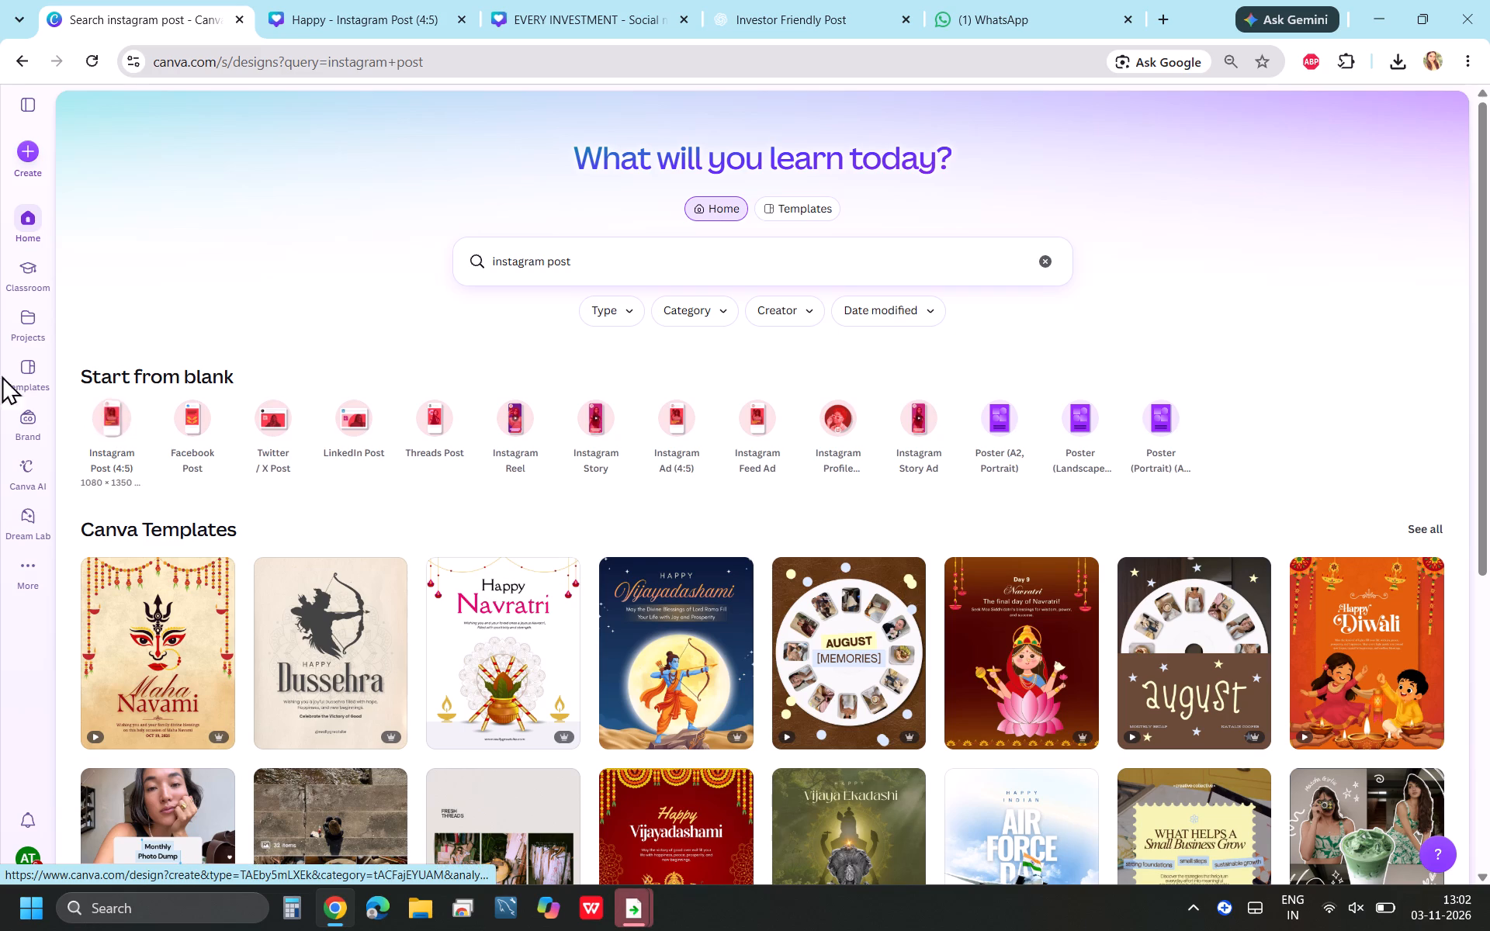
pyautogui.click(19, 228)
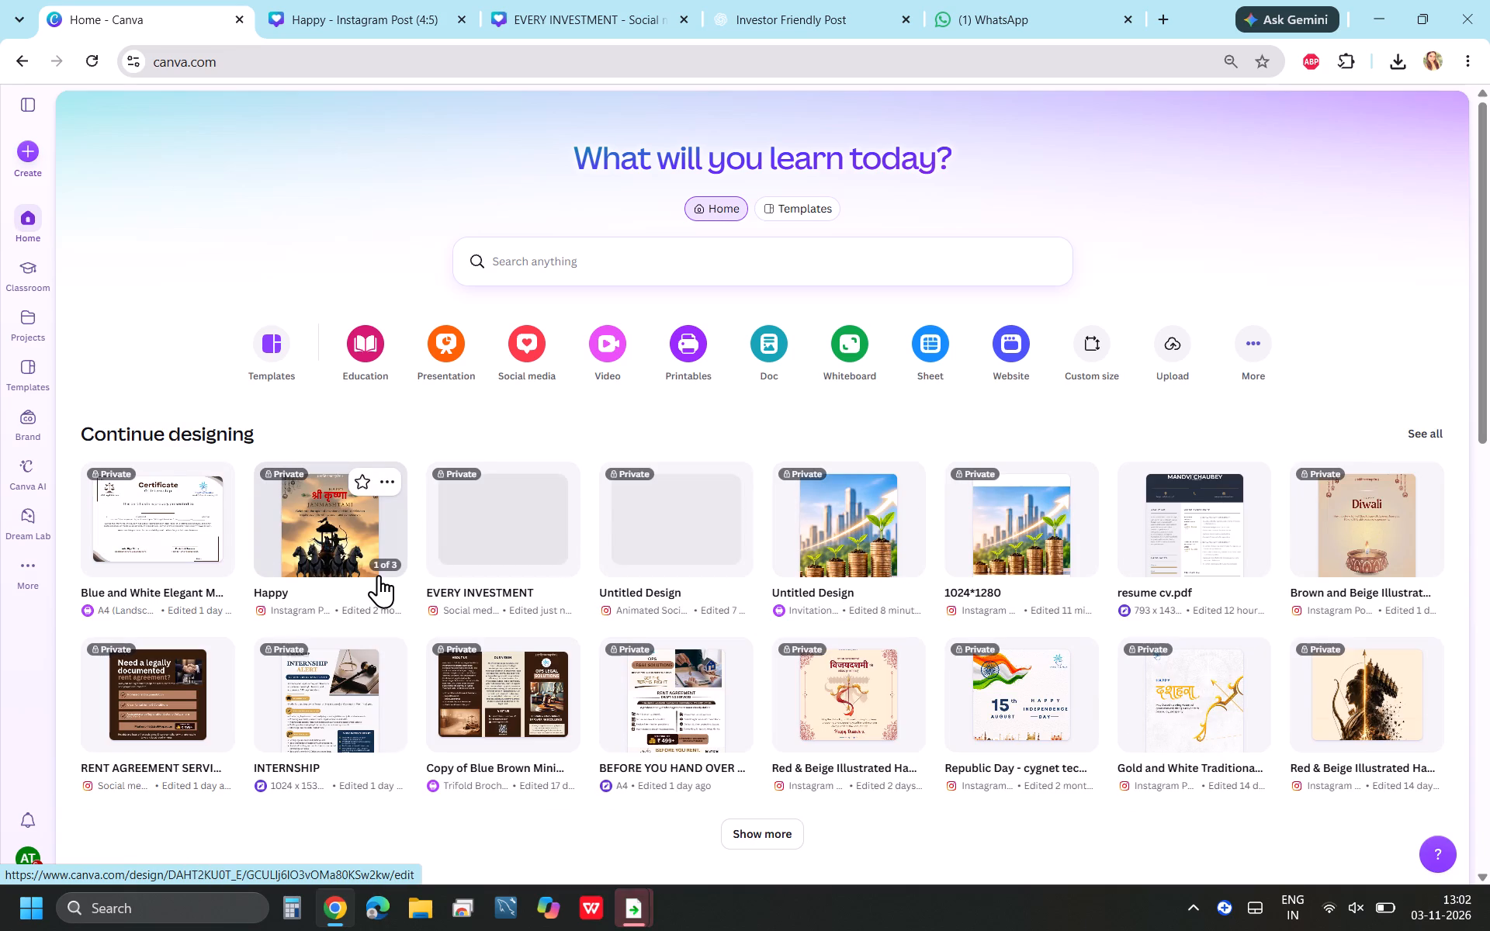
pyautogui.click(336, 704)
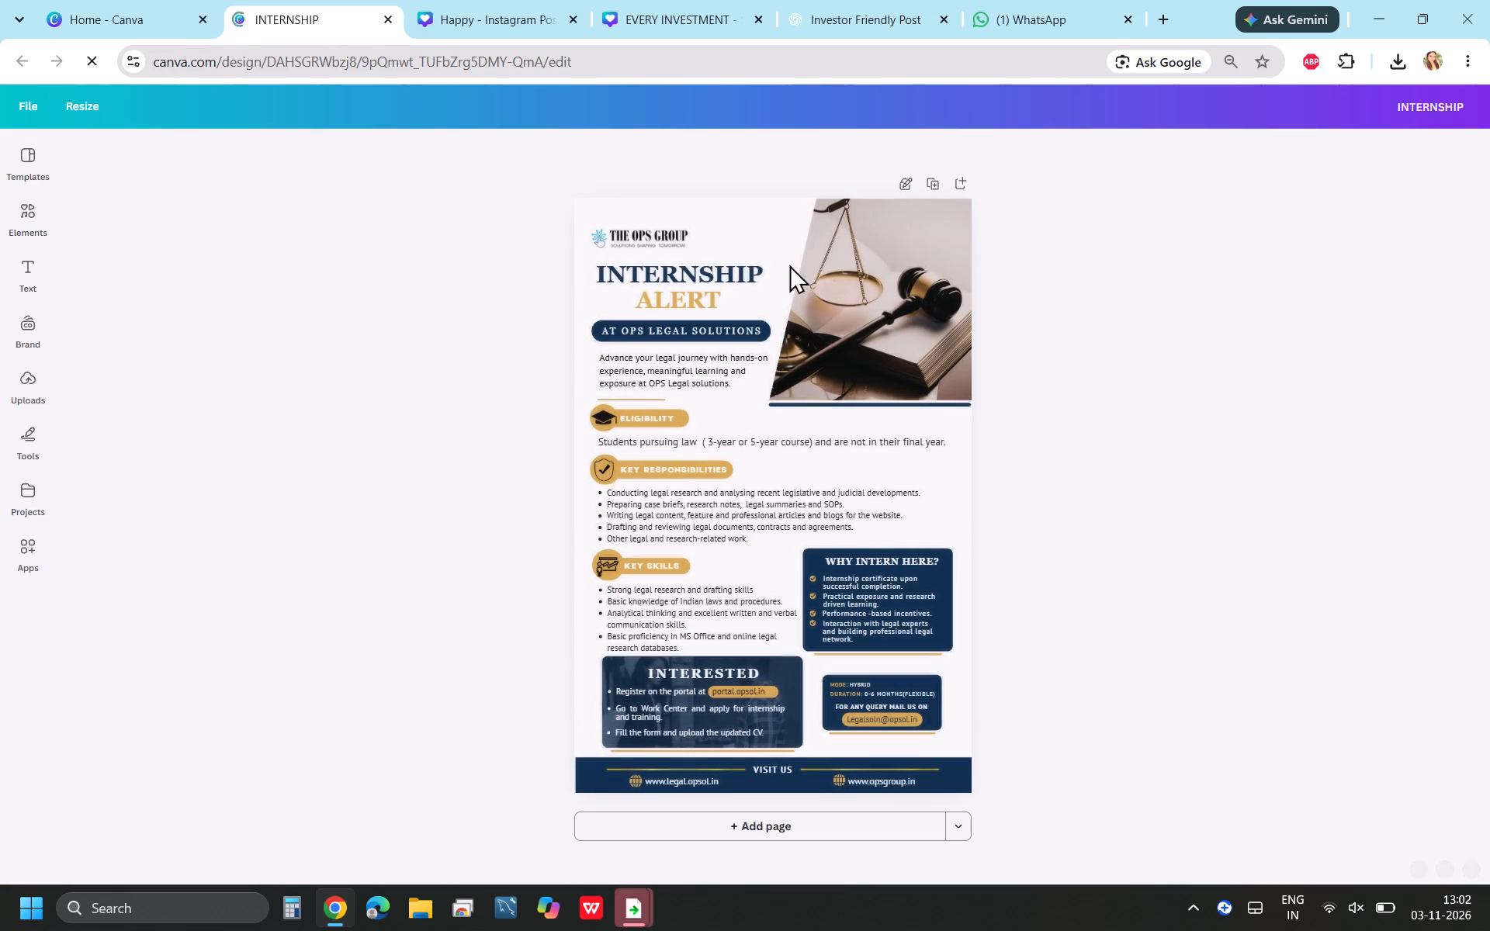
pyautogui.click(745, 261)
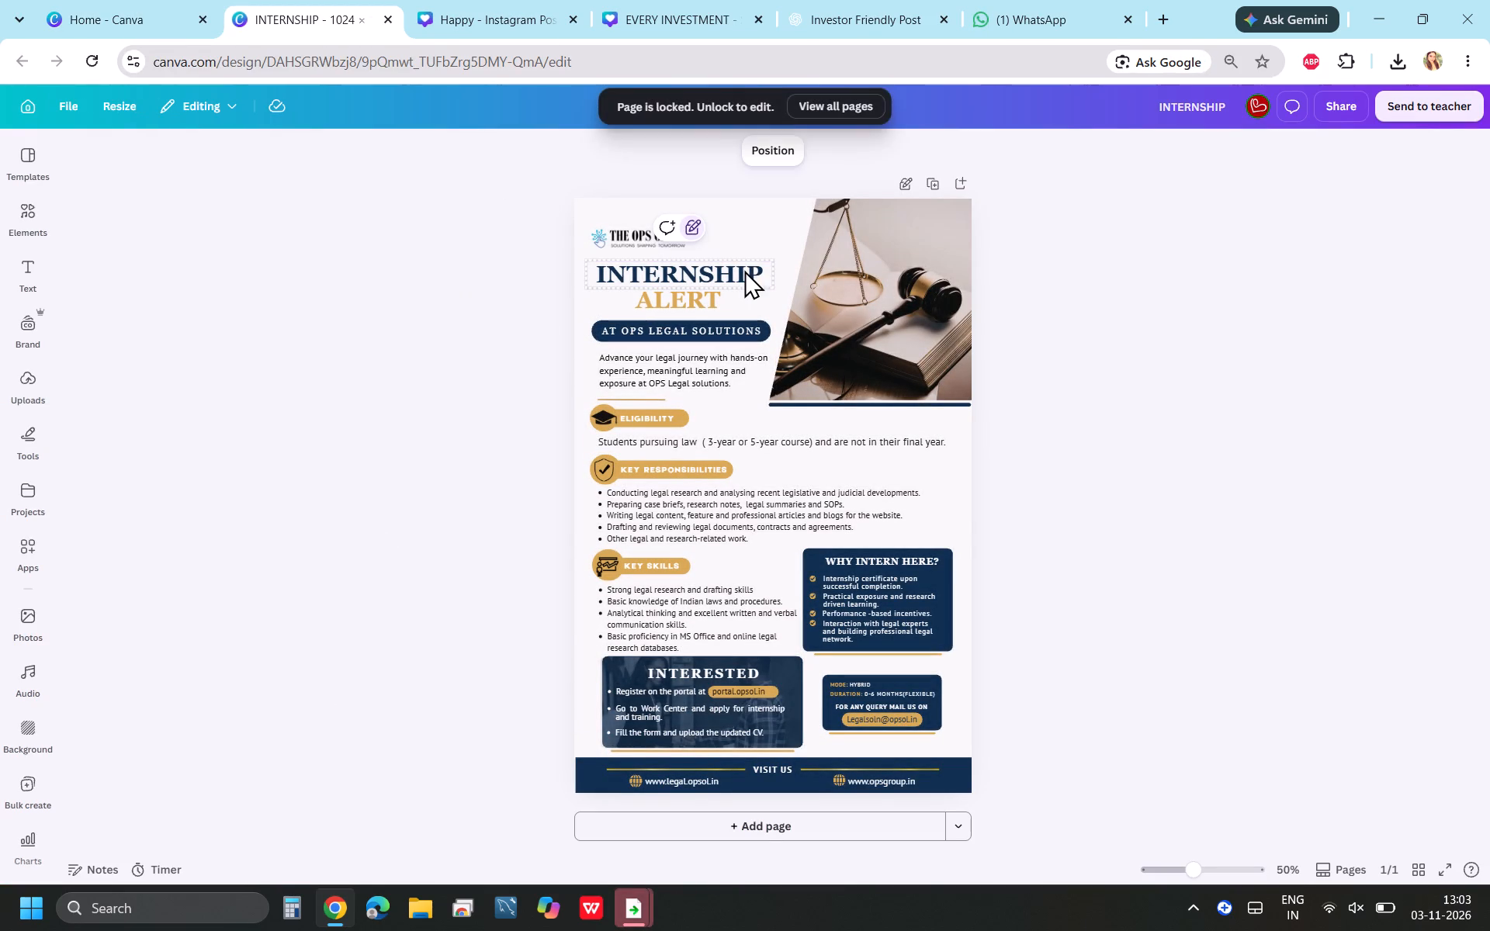
# Unlock the INTERNSHIP design's page and copy the dark blue colour code #0F2F50 from the "INTERNSHIP" heading.
pyautogui.click(907, 182)
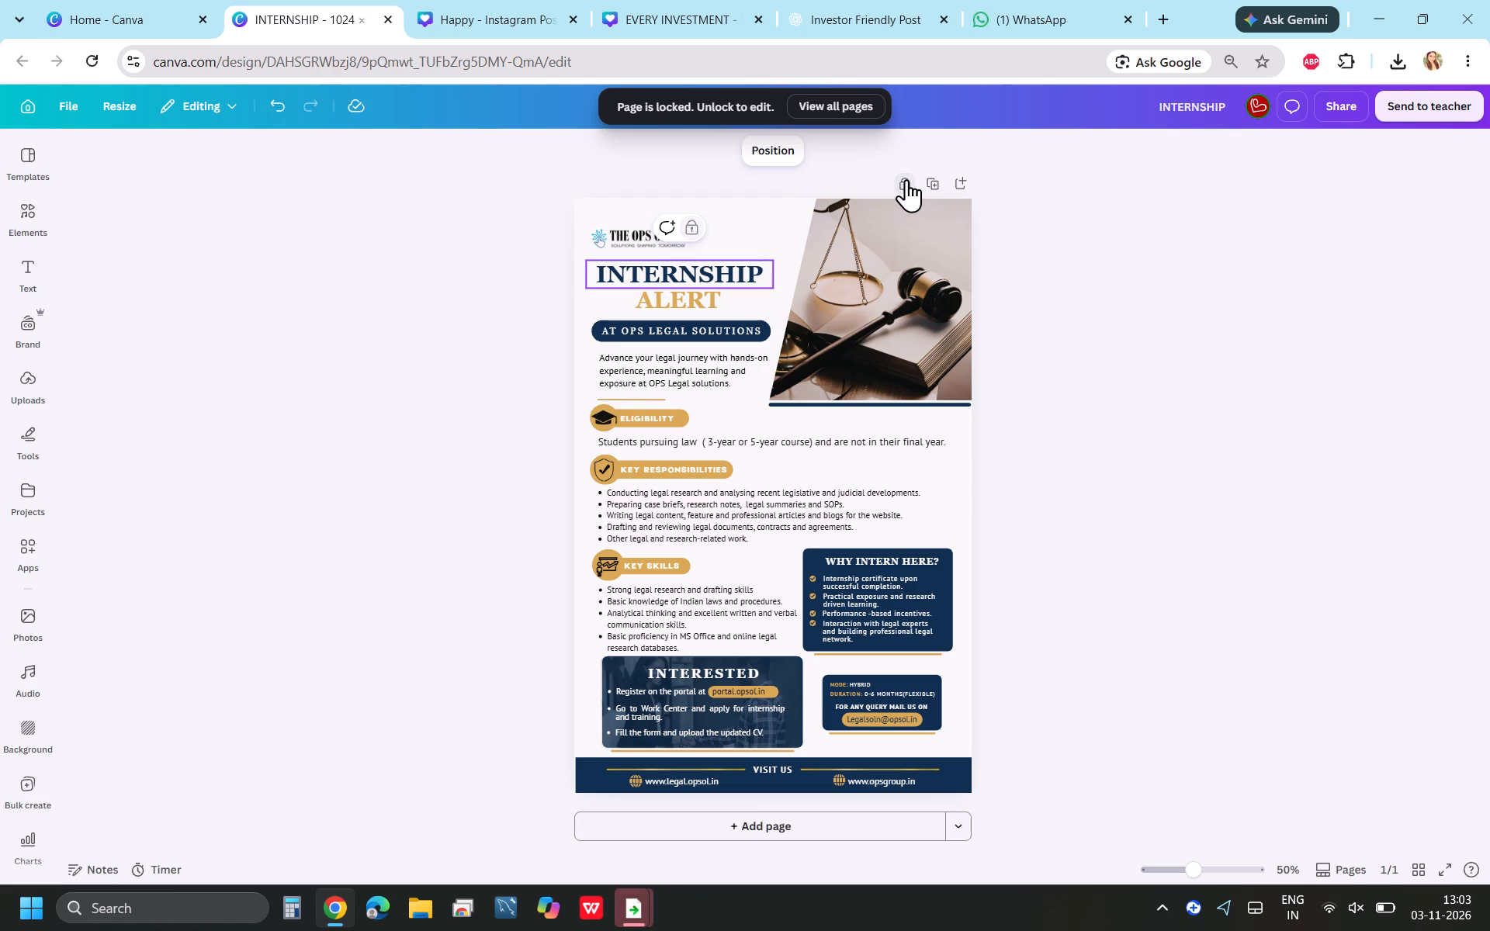
pyautogui.click(906, 179)
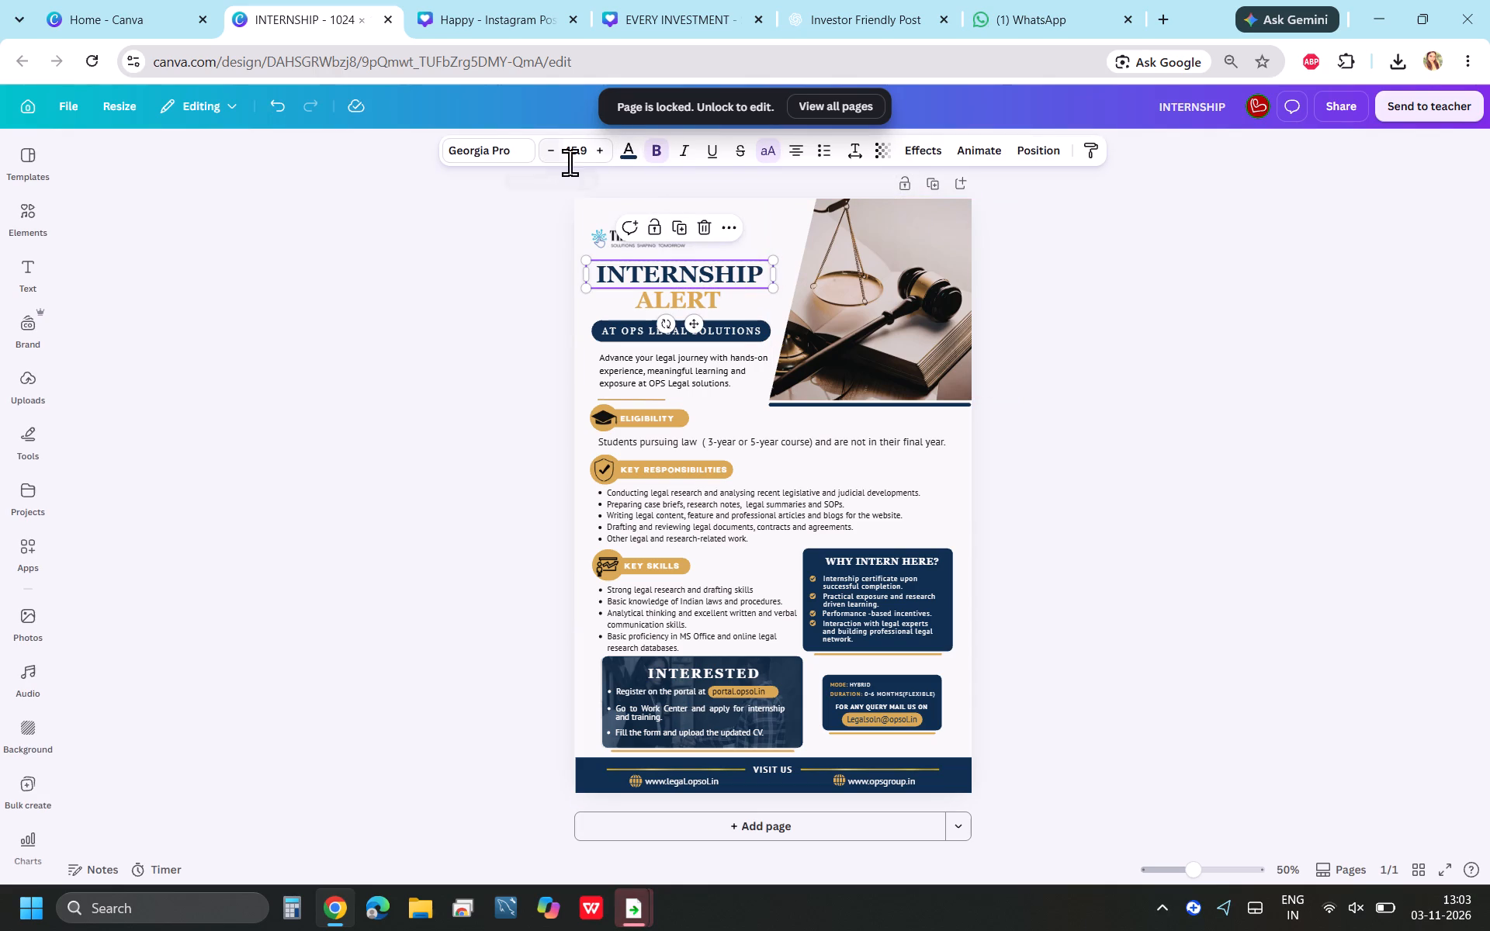
pyautogui.click(634, 156)
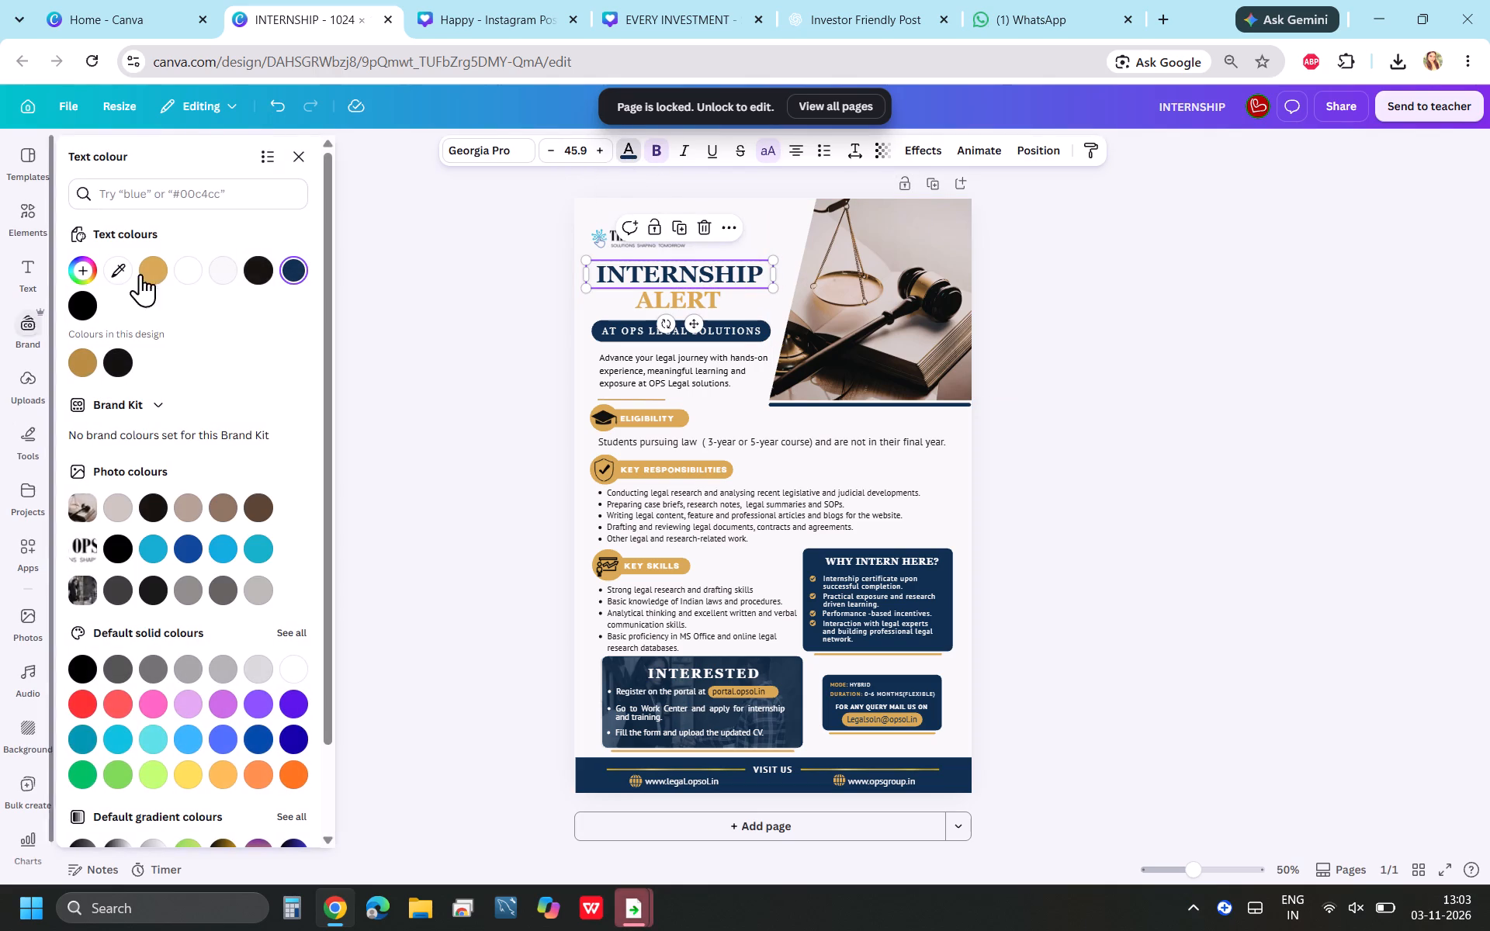
pyautogui.doubleClick(296, 268)
pyautogui.click(296, 268)
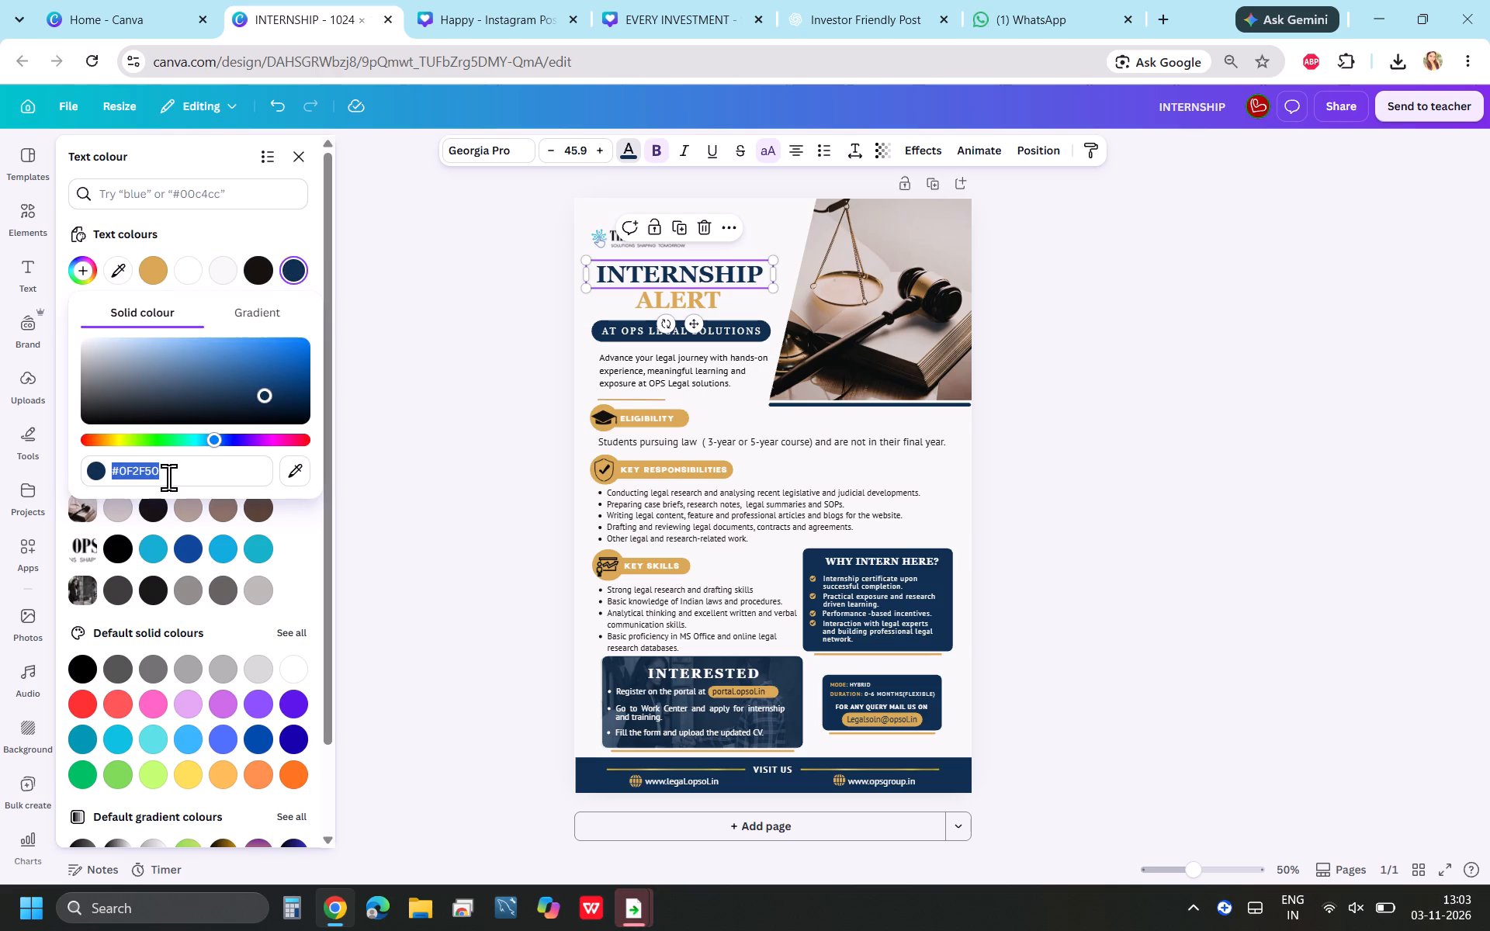
pyautogui.hotkey('ctrl', 'c')
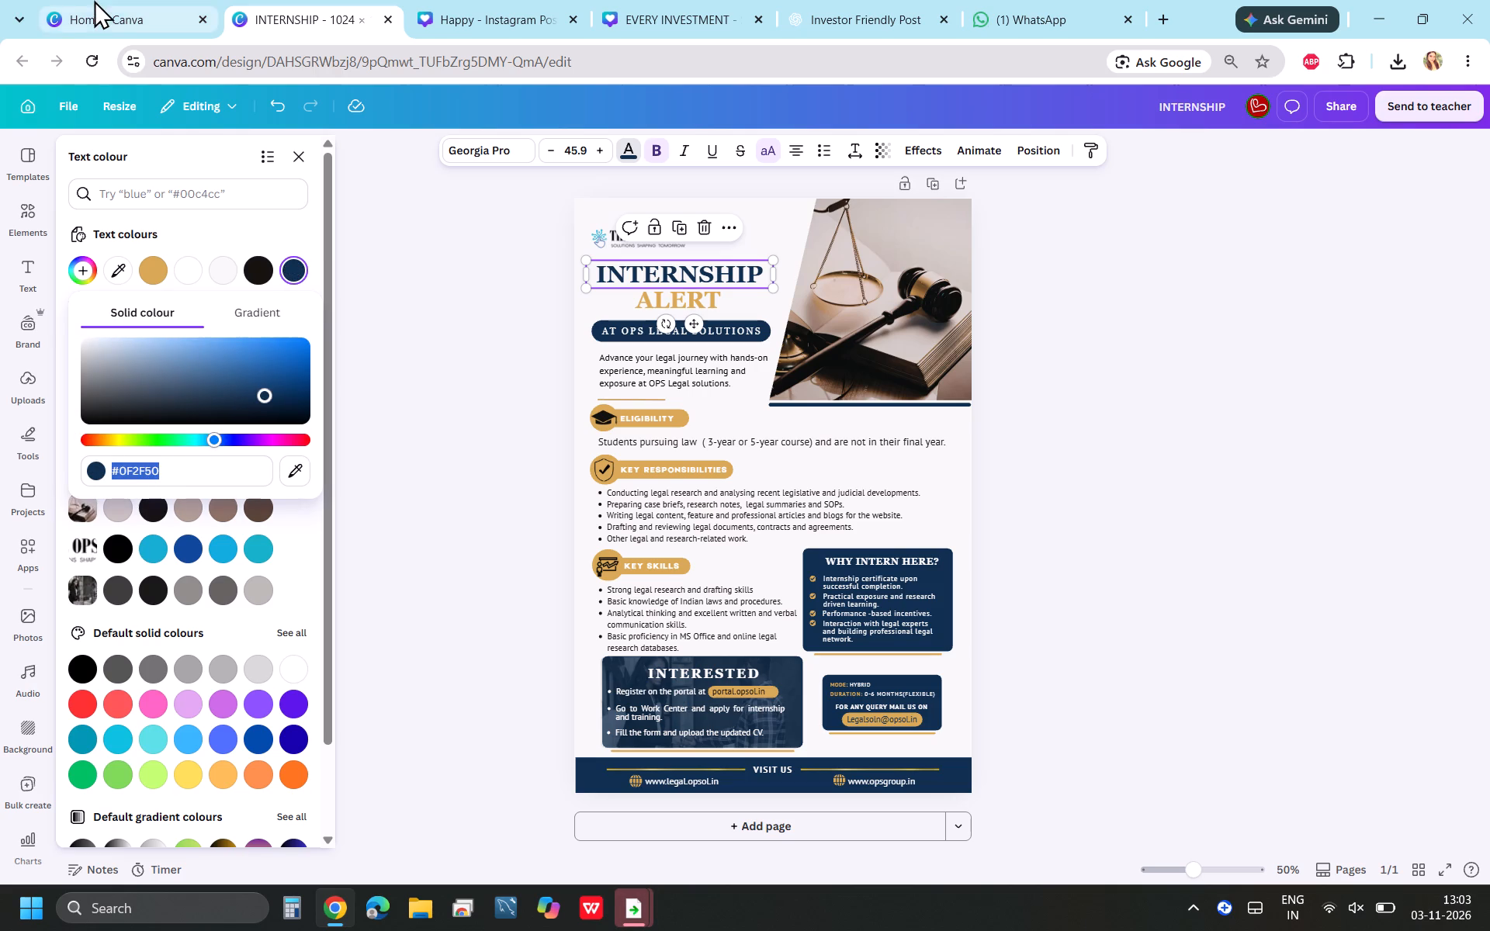
pyautogui.click(298, 162)
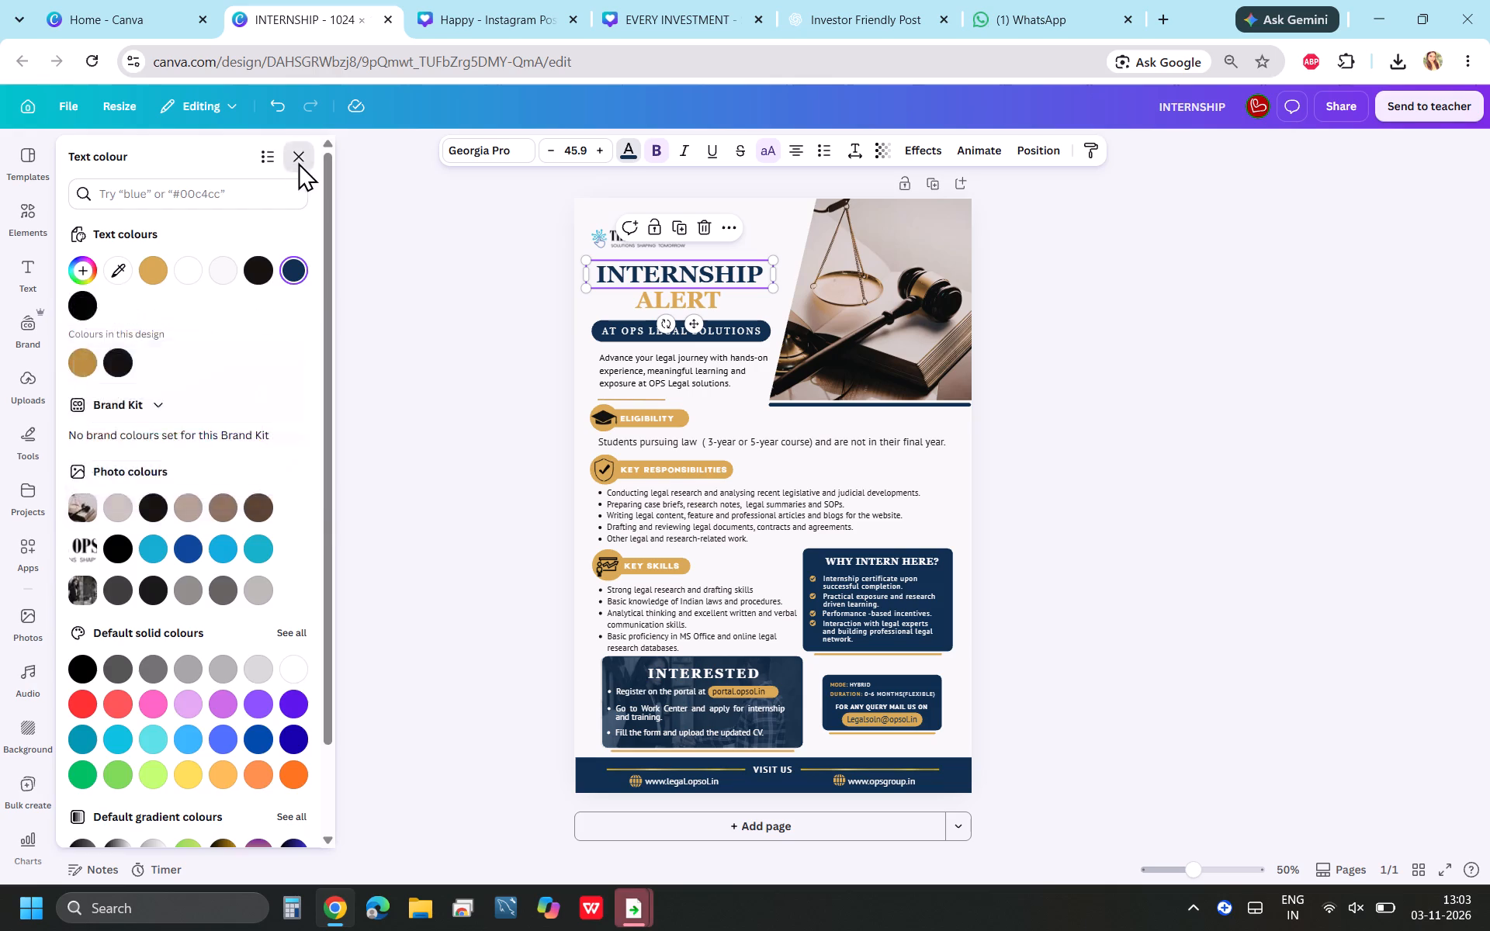
# Close the Happy Janmashtami design and return to the EVERY INVESTMENT design.
pyautogui.click(534, 42)
pyautogui.click(525, 19)
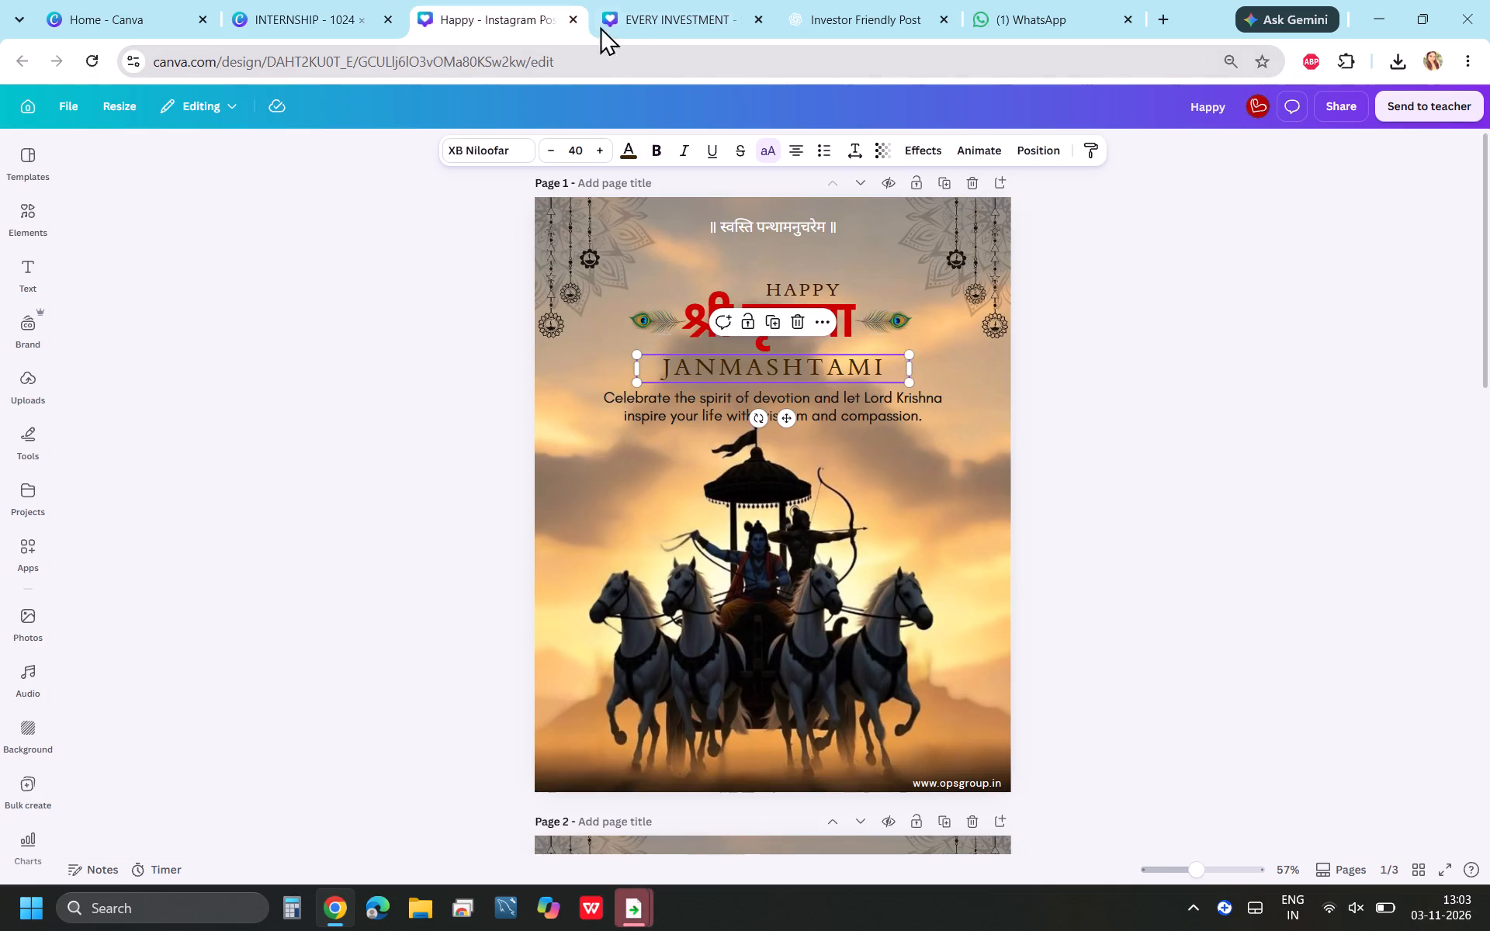
pyautogui.click(643, 25)
pyautogui.click(546, 16)
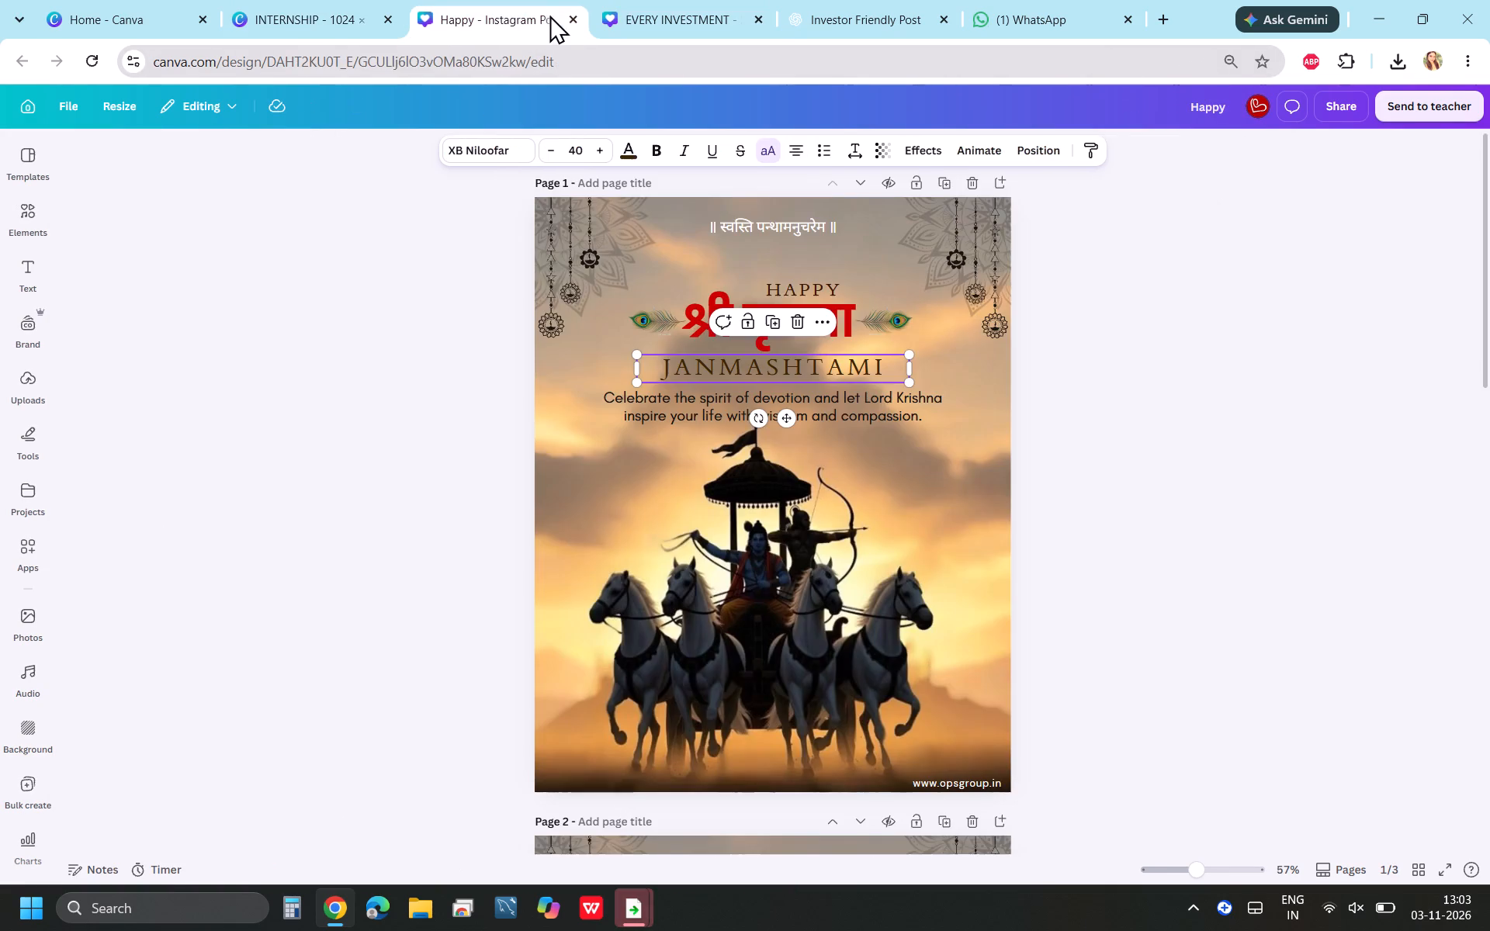
pyautogui.click(573, 15)
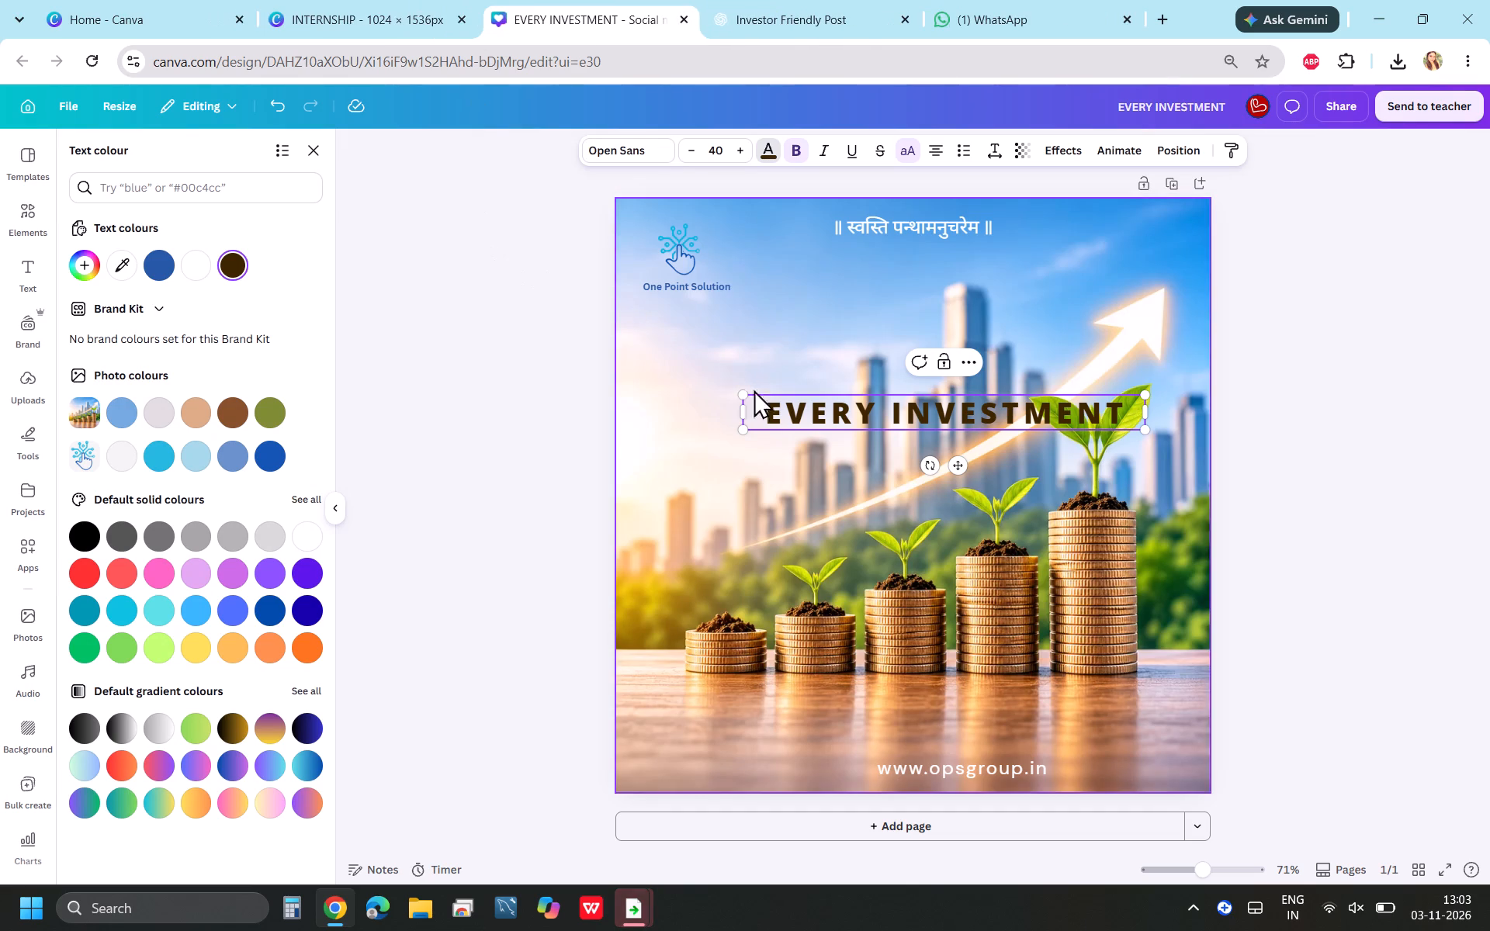
# Recolour the whole "EVERY INVESTMENT" headline with the copied dark blue #0F2F50.
pyautogui.click(771, 151)
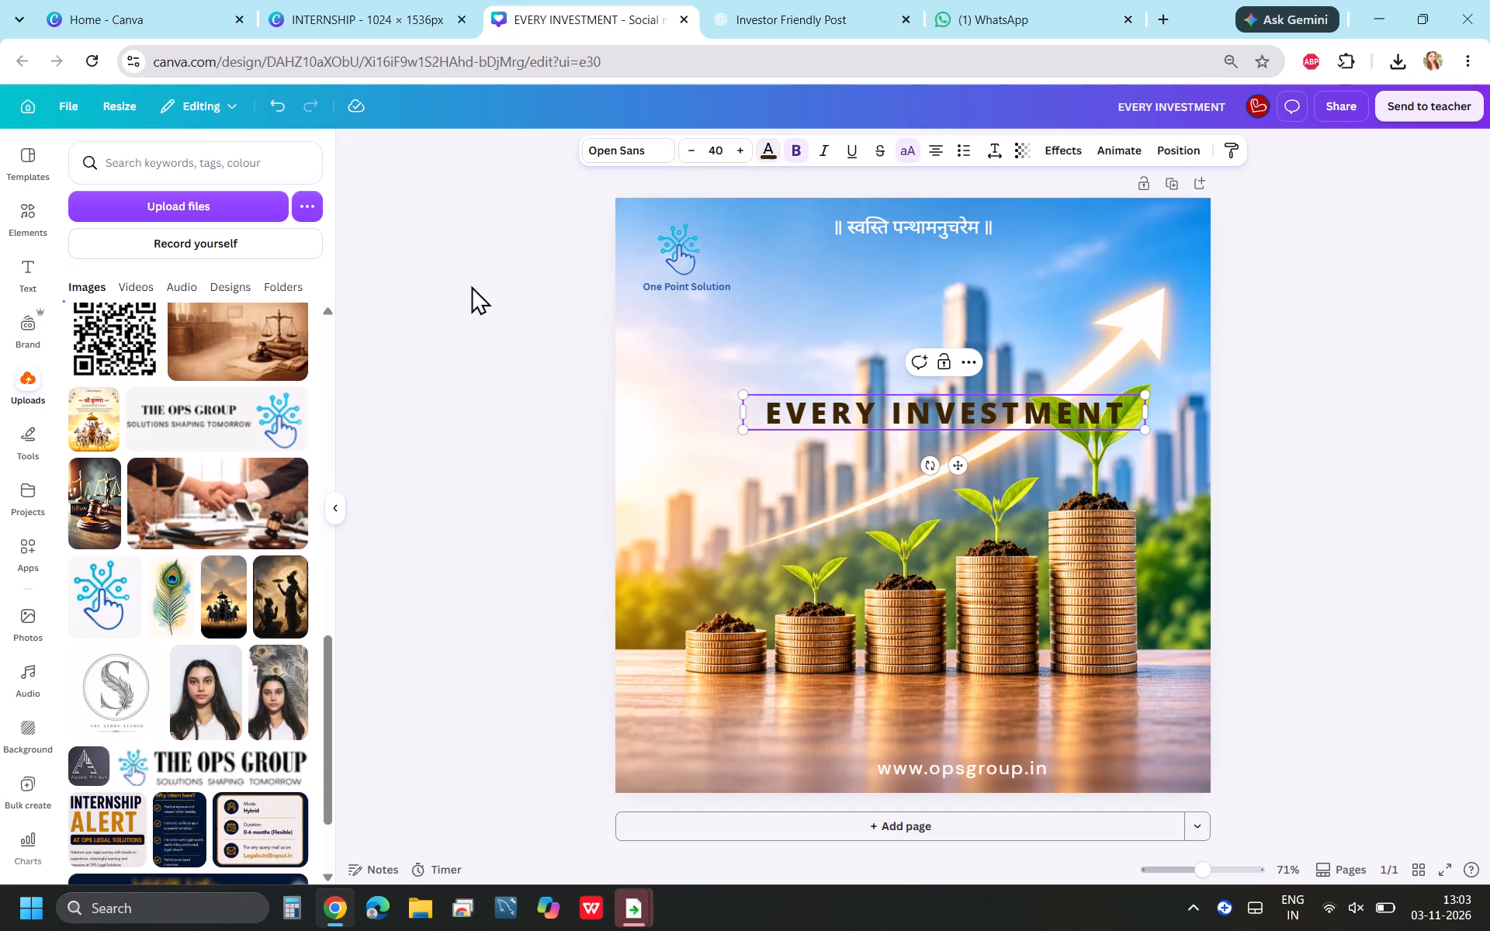
pyautogui.click(765, 151)
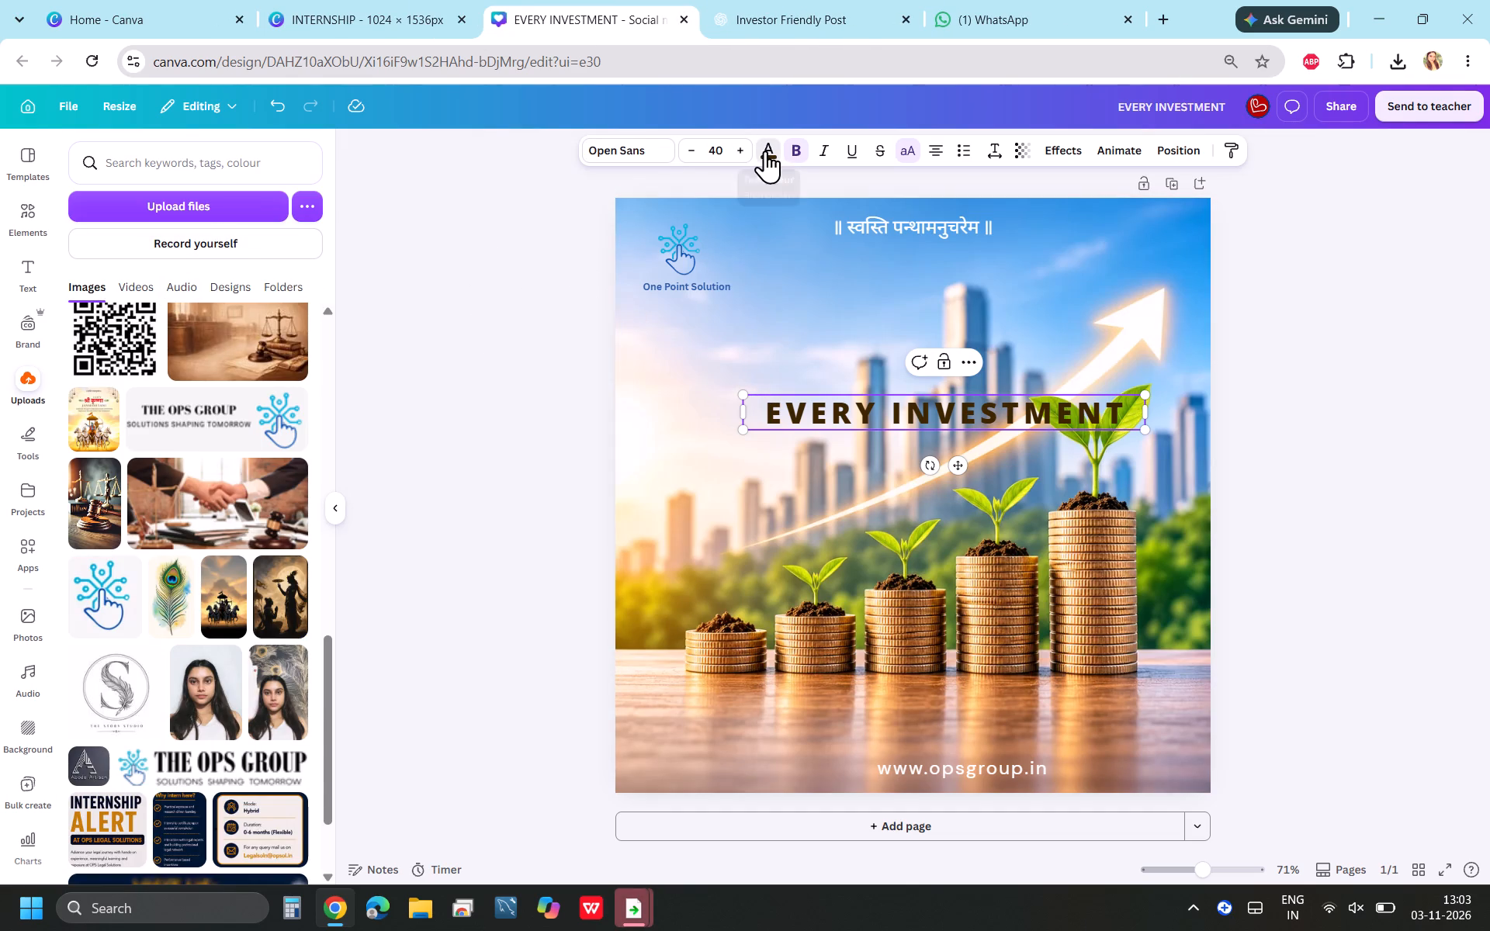
pyautogui.click(199, 187)
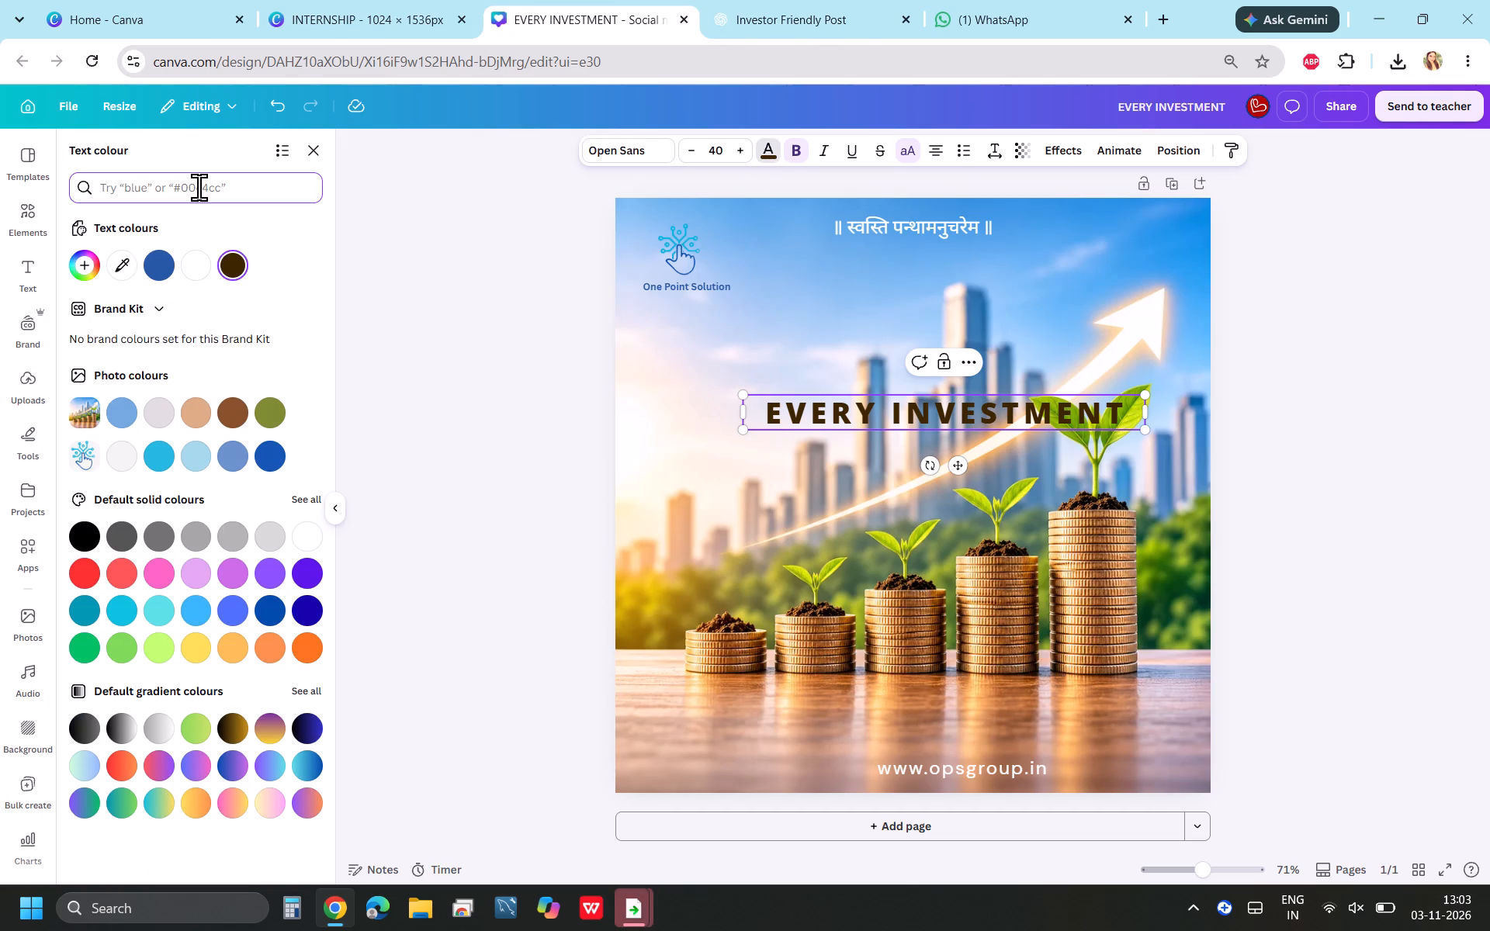
pyautogui.hotkey('ctrl', 'v')
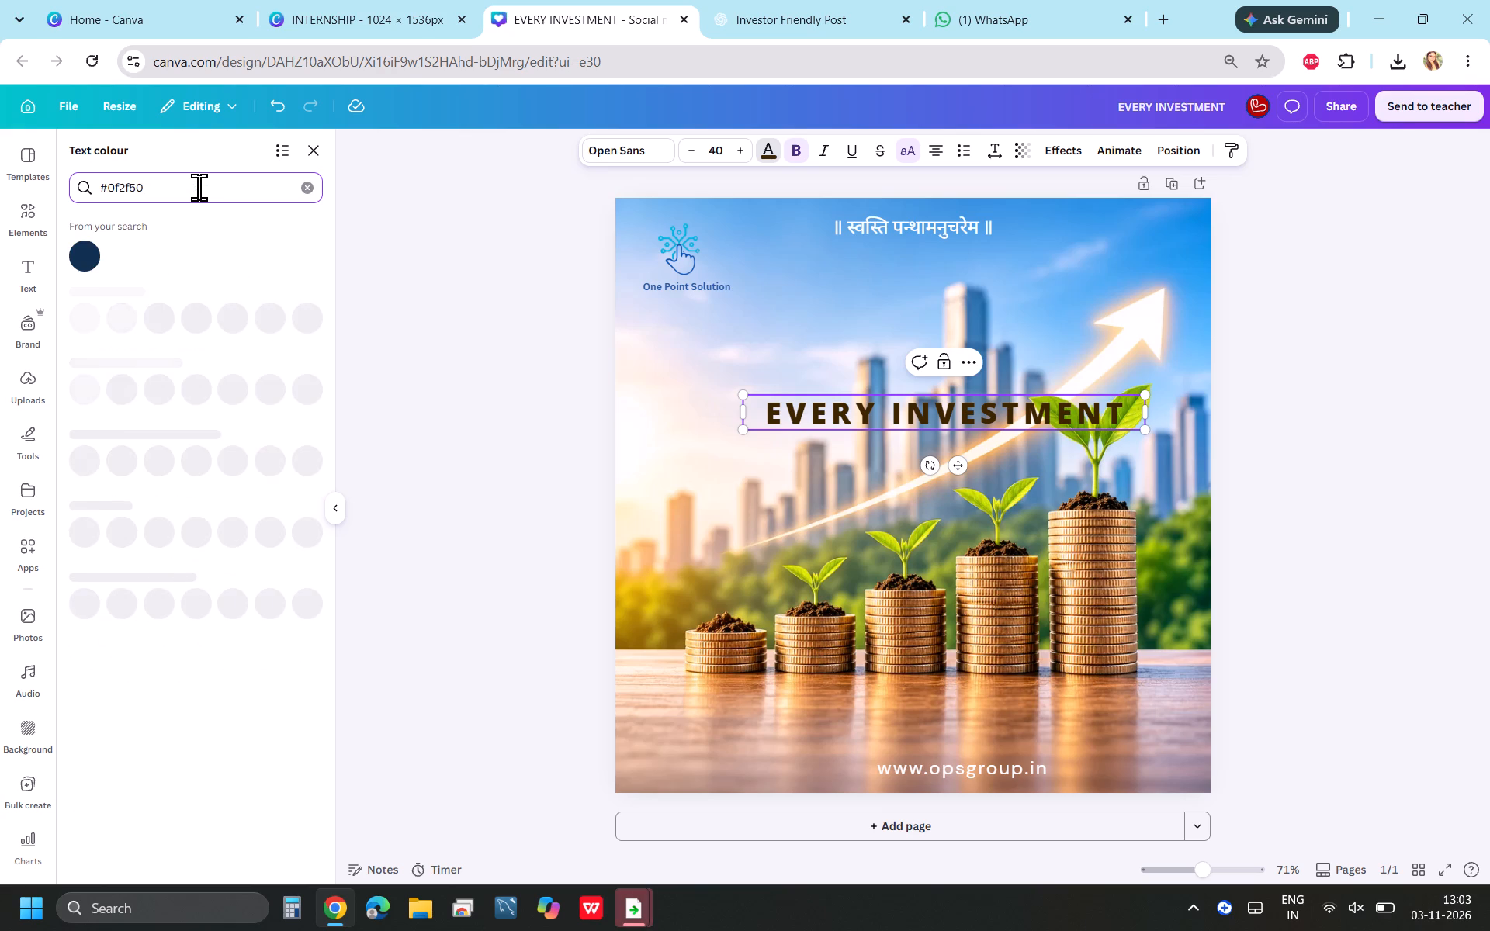
pyautogui.click(88, 257)
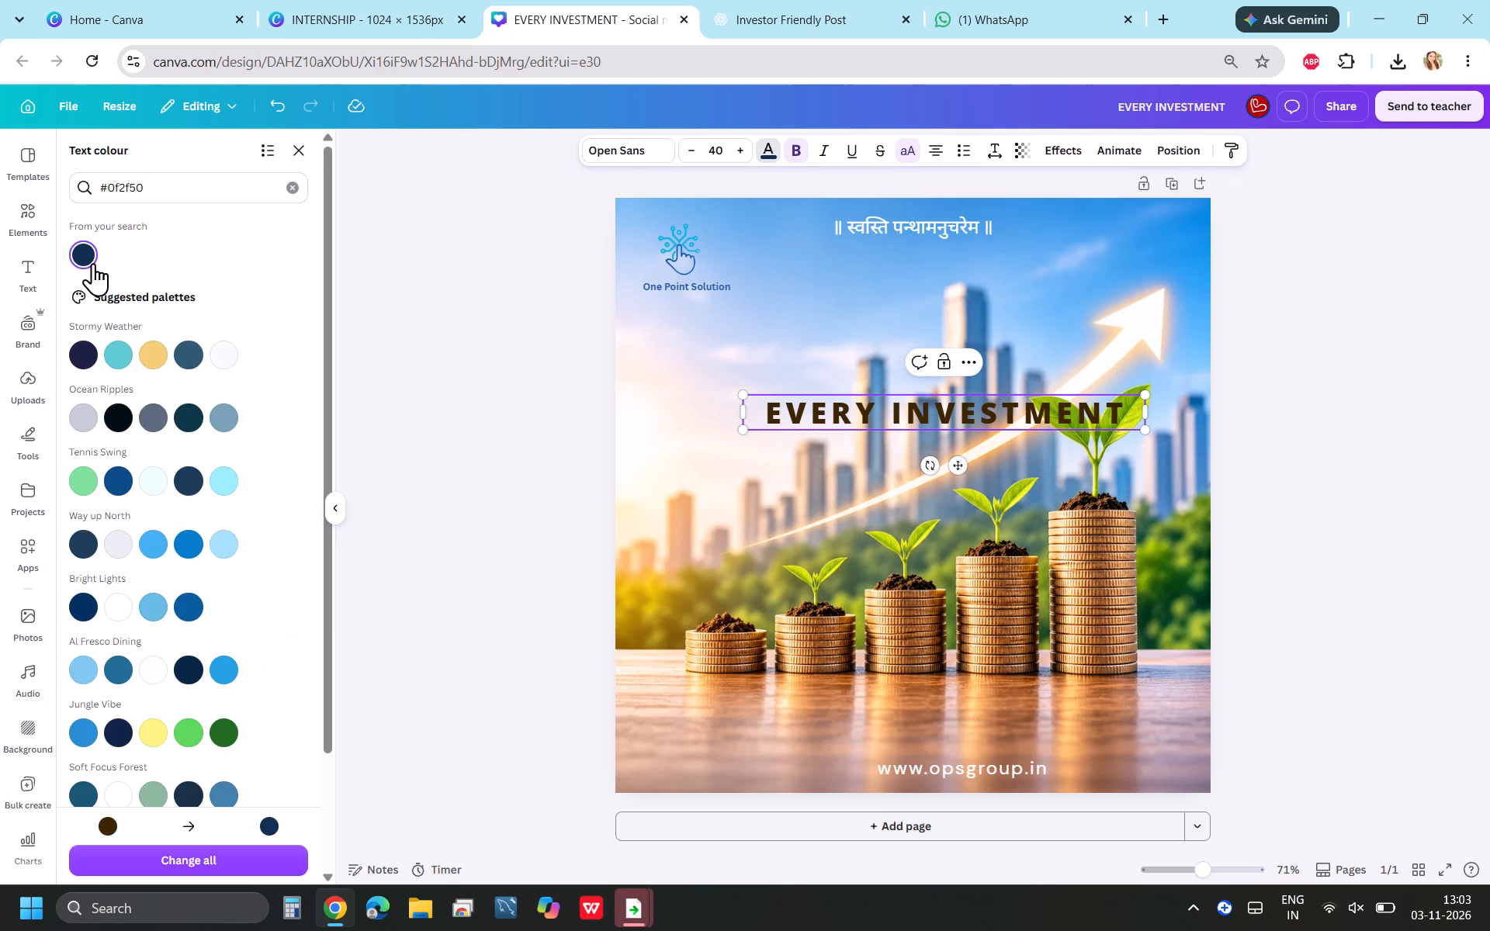
pyautogui.moveTo(1131, 421); pyautogui.dragTo(989, 418)
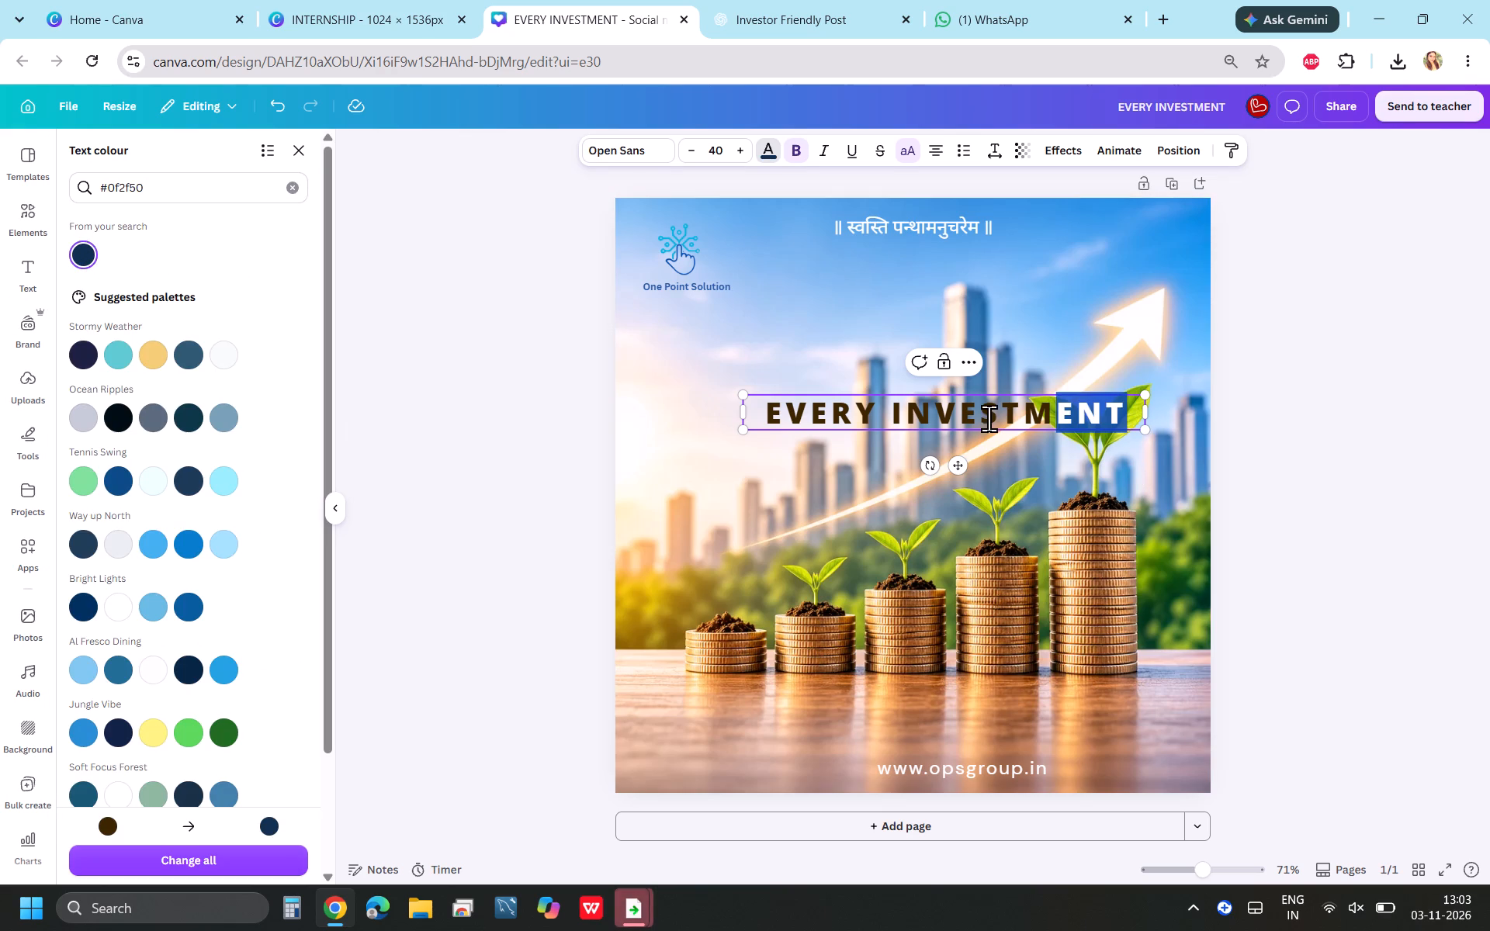
pyautogui.moveTo(989, 418); pyautogui.dragTo(761, 433)
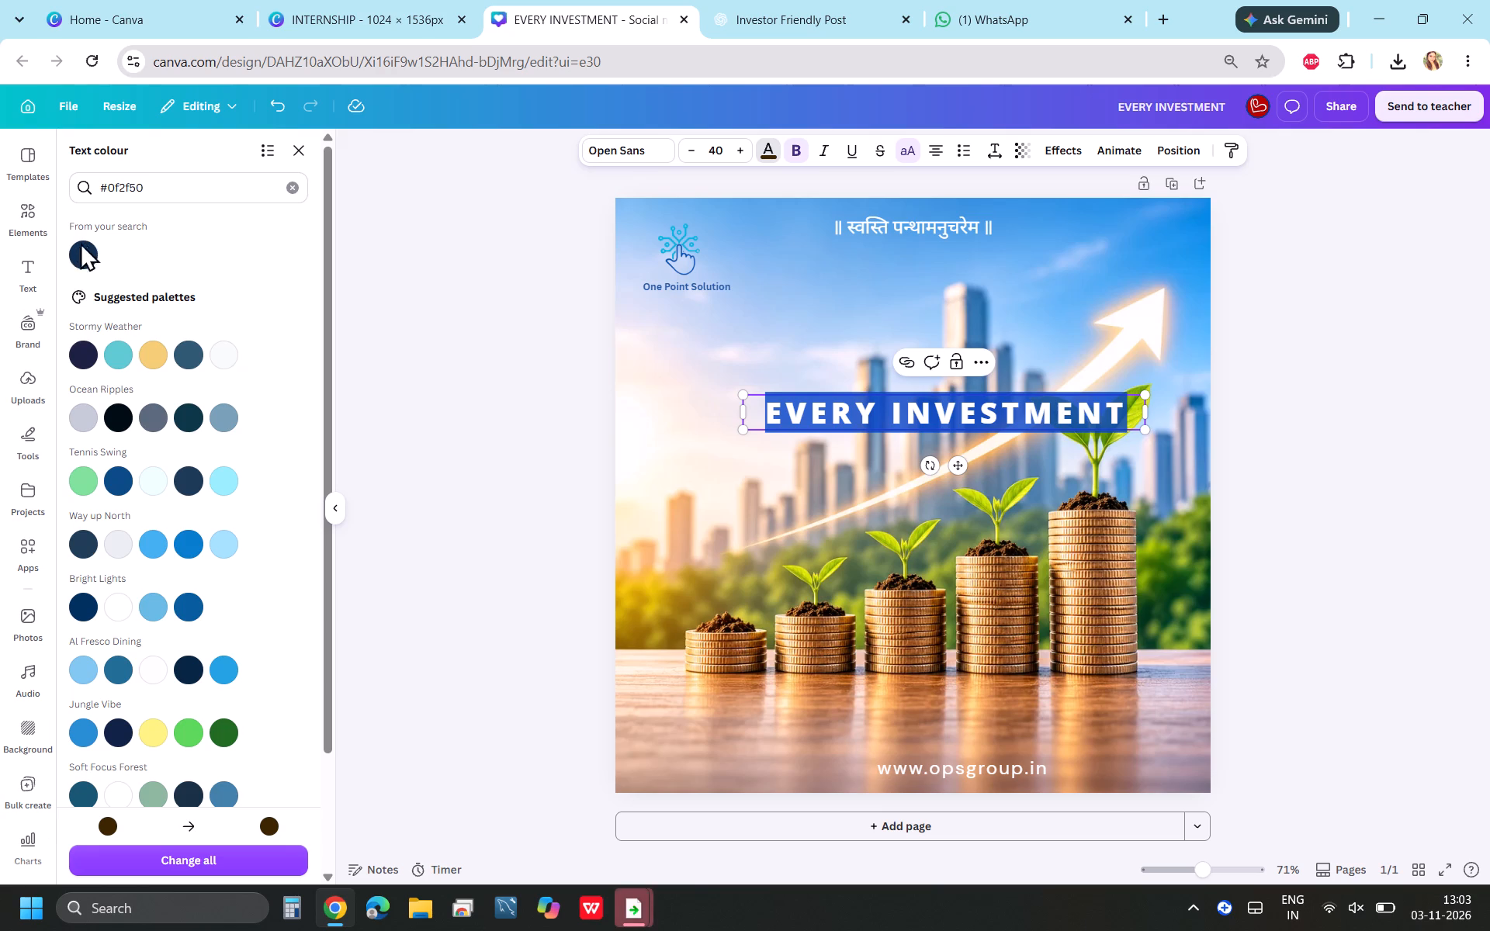
pyautogui.click(80, 249)
pyautogui.click(1286, 457)
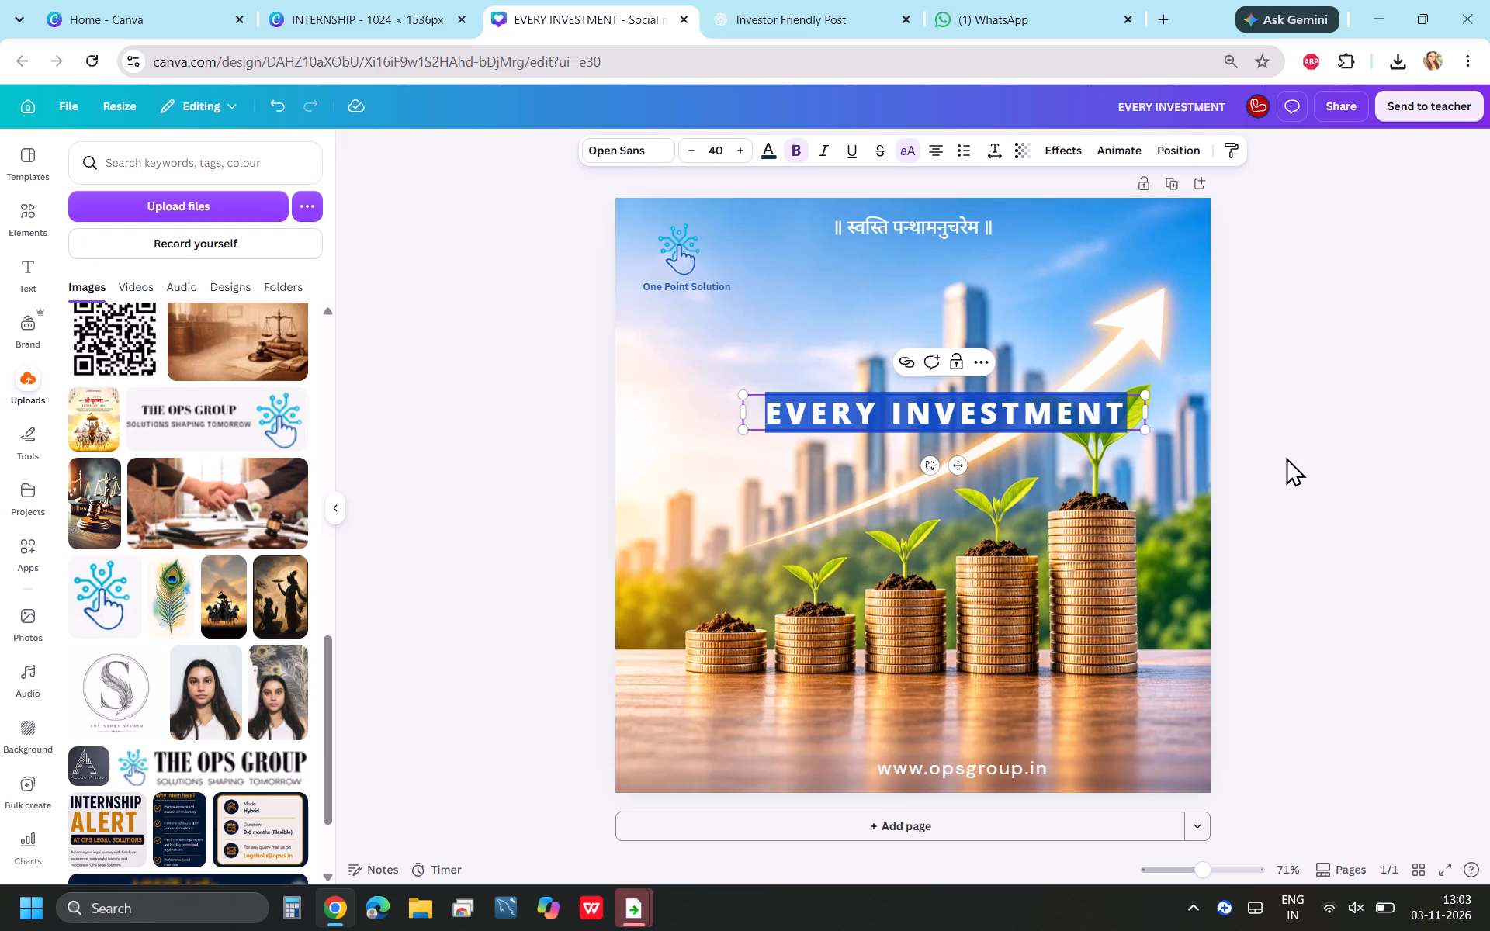
pyautogui.click(1286, 457)
# Move the "EVERY INVESTMENT" headline up beneath the One Point Solution logo, with its text box at the page's left edge.
pyautogui.moveTo(1059, 417); pyautogui.dragTo(982, 389)
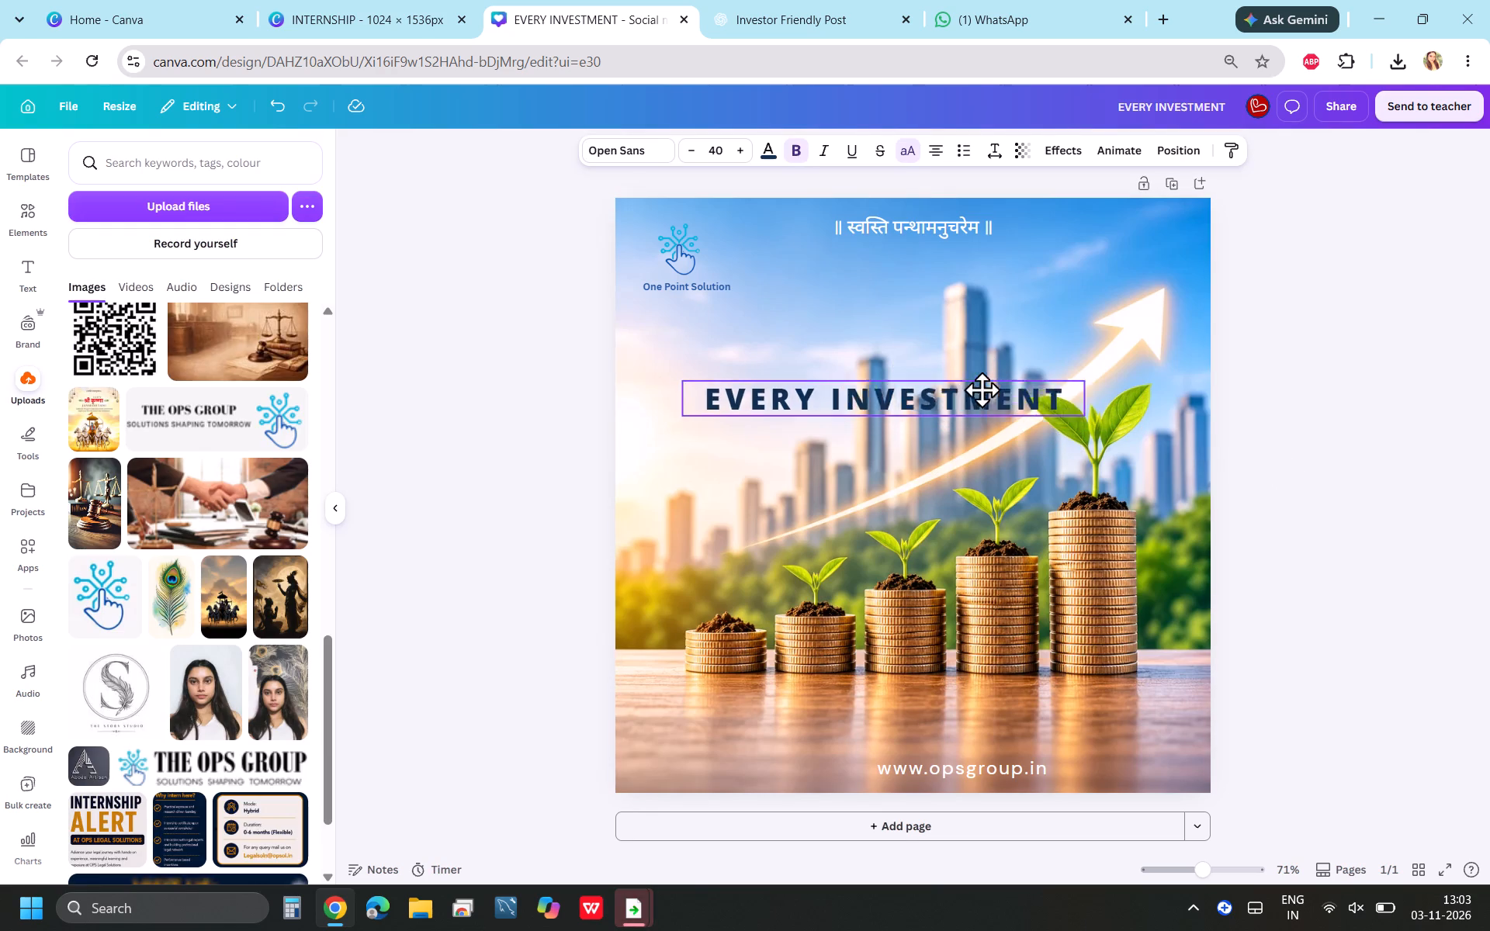
pyautogui.moveTo(982, 389); pyautogui.dragTo(934, 346)
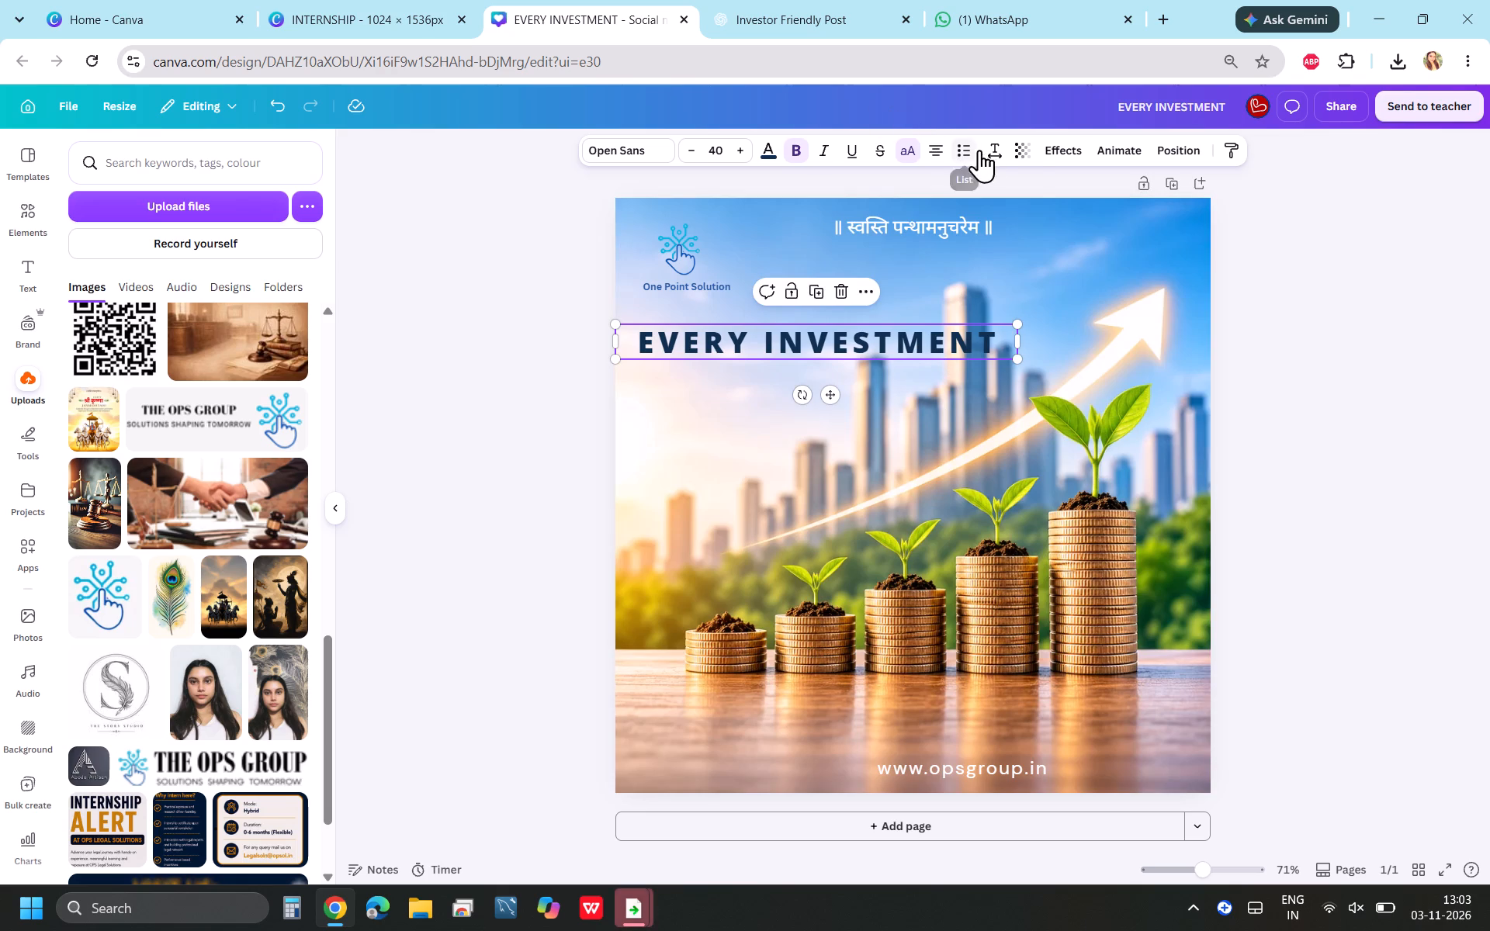
# Set the "EVERY INVESTMENT" headline's letter spacing to 0.
pyautogui.click(989, 149)
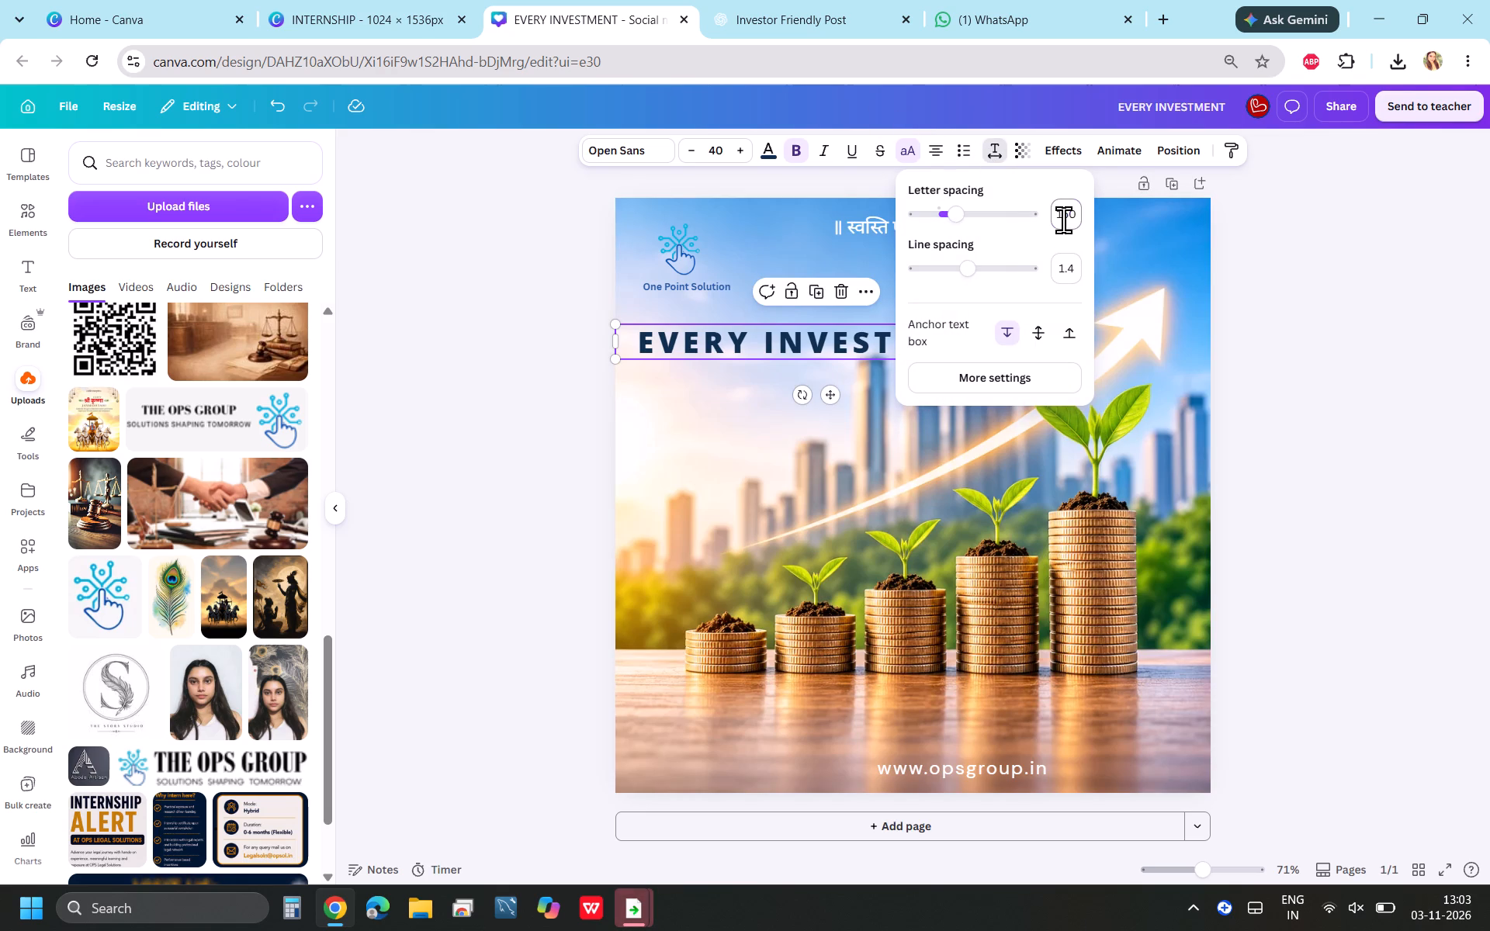
pyautogui.click(1063, 220)
pyautogui.press('BackSpace')
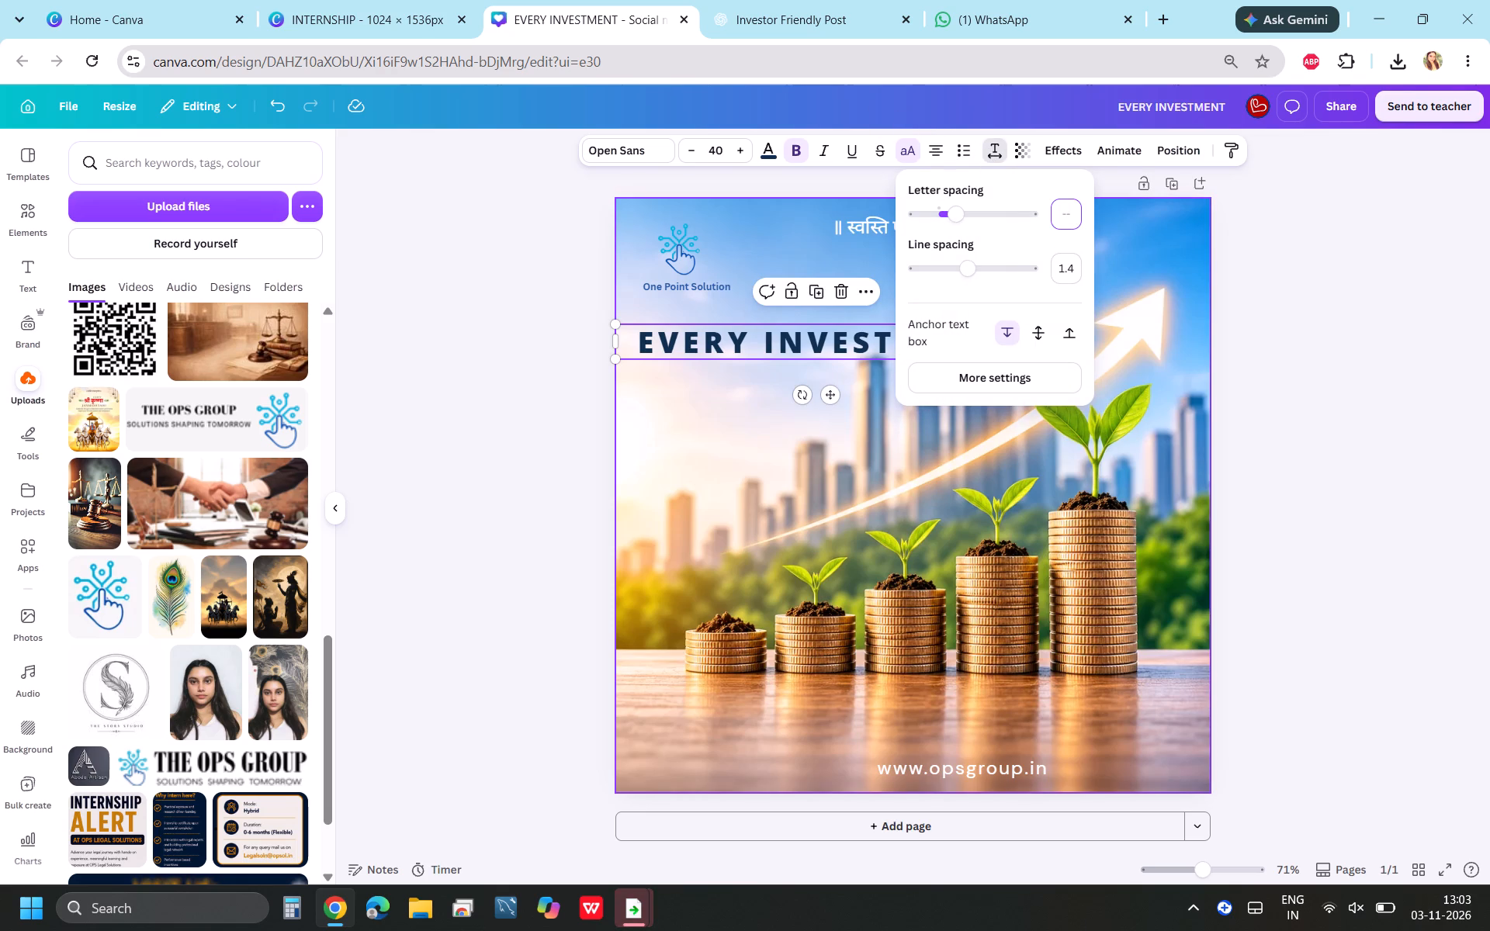
pyautogui.press('Return')
pyautogui.click(1078, 207)
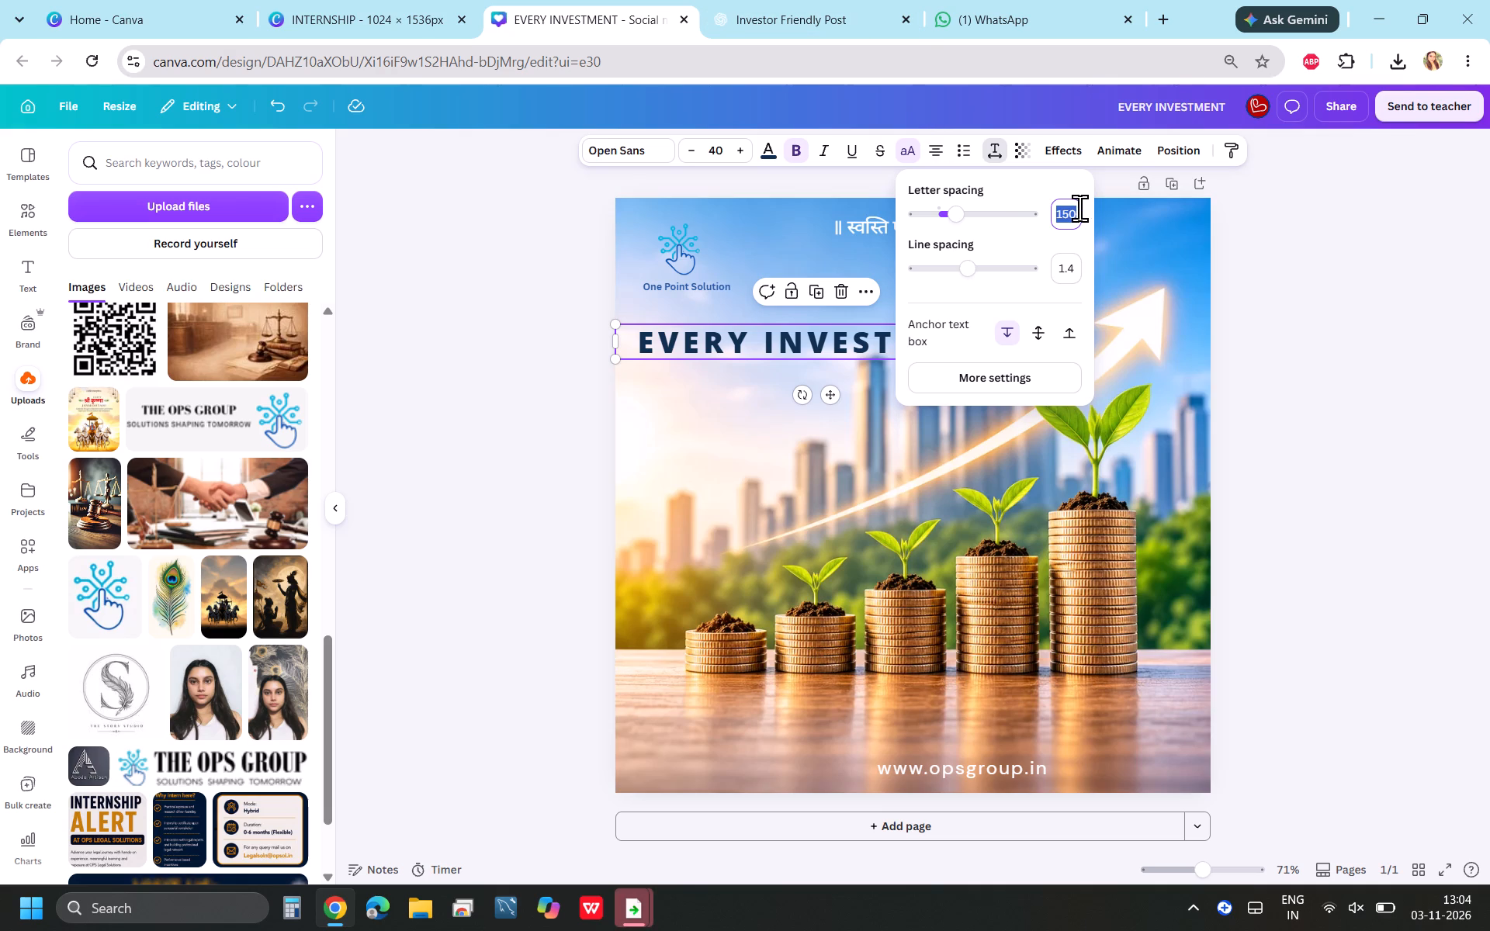
pyautogui.press('BackSpace')
pyautogui.press('0')
pyautogui.press('Return')
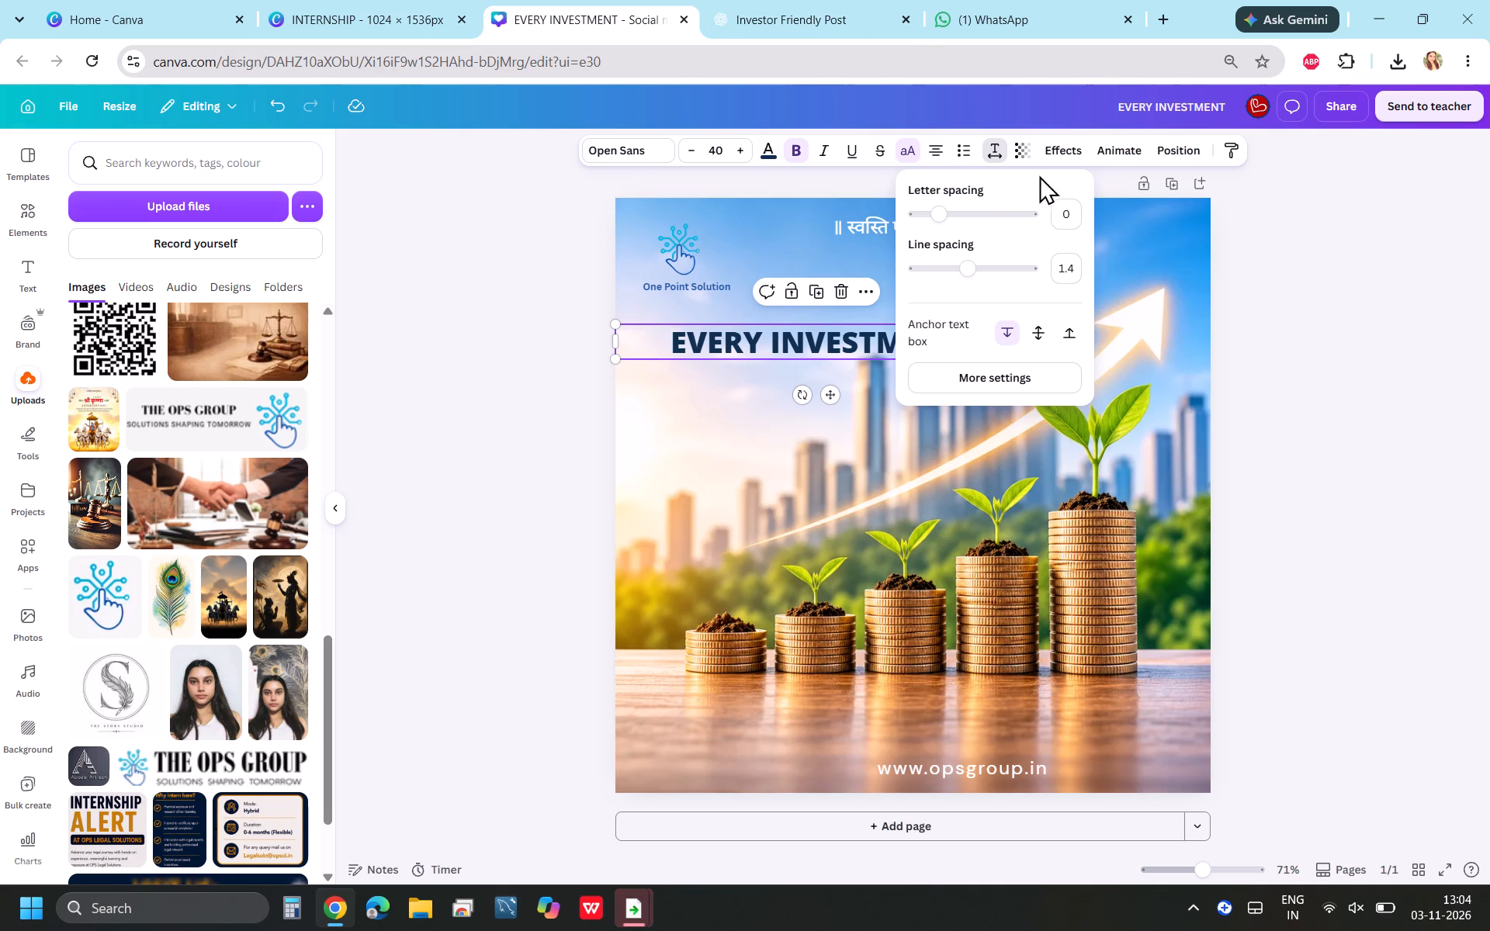
pyautogui.click(764, 483)
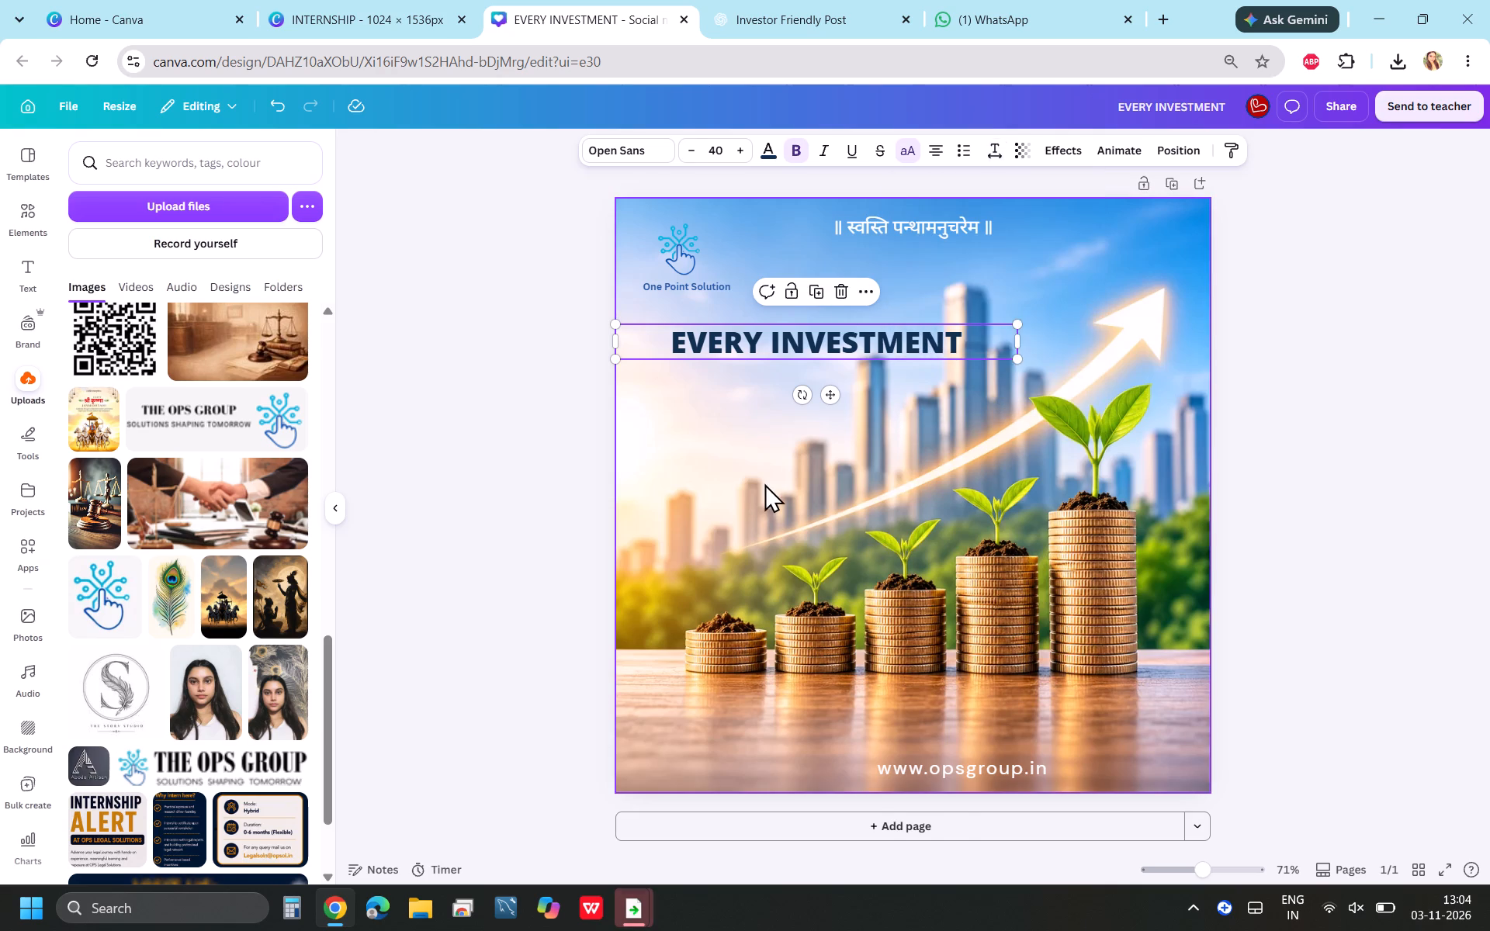
# Shift the "EVERY INVESTMENT" headline left and slightly up so its text starts in line with the logo's left edge.
pyautogui.moveTo(878, 337); pyautogui.dragTo(845, 326)
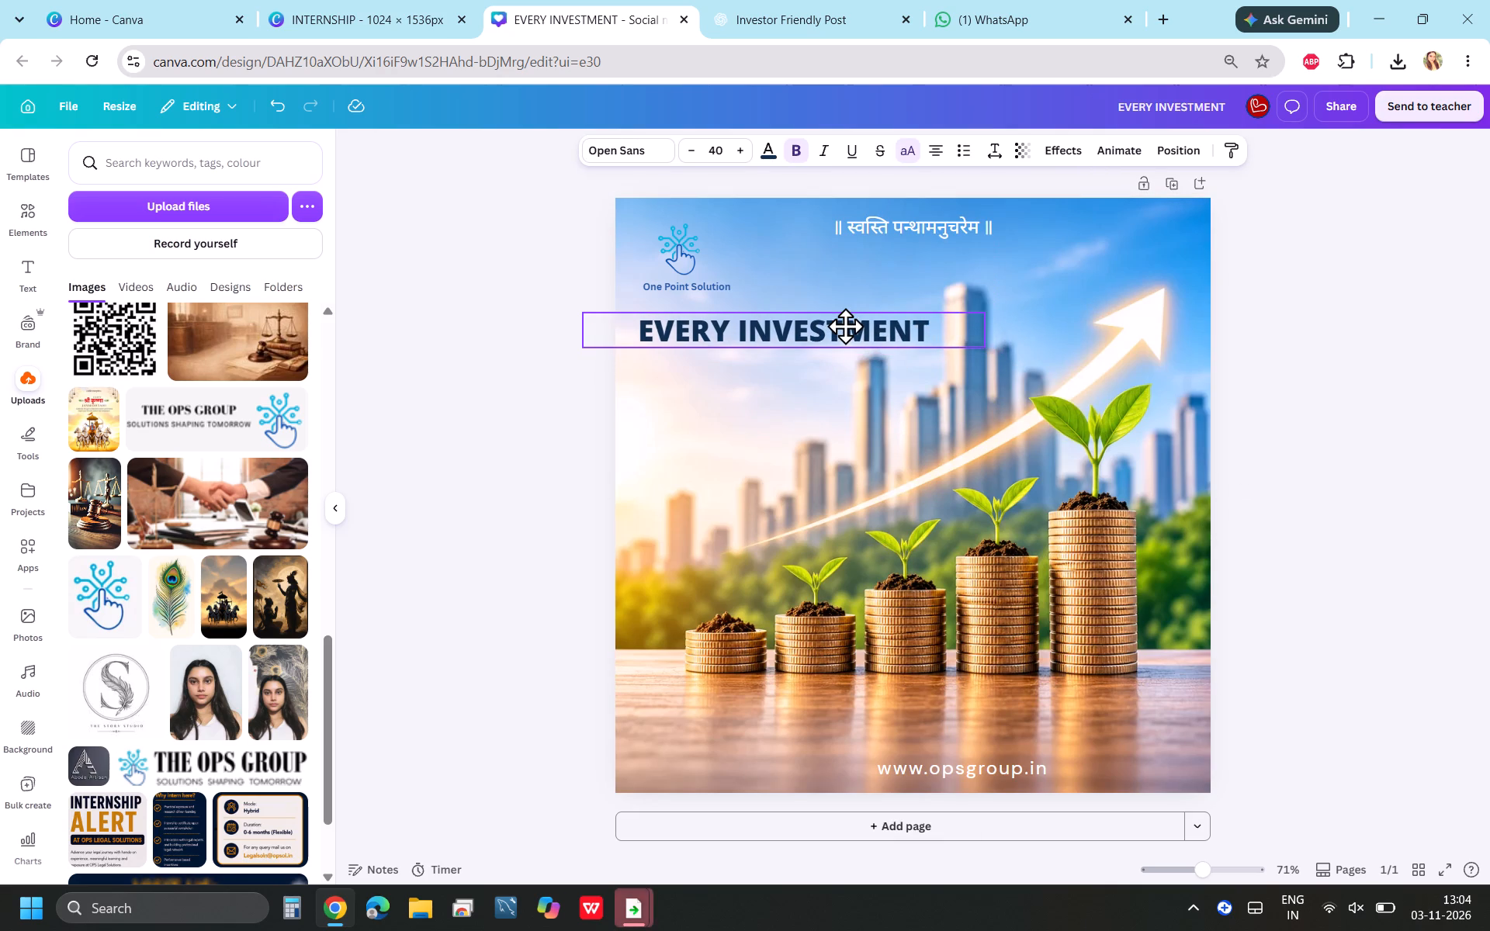
pyautogui.moveTo(845, 326); pyautogui.dragTo(844, 324)
pyautogui.click(824, 334)
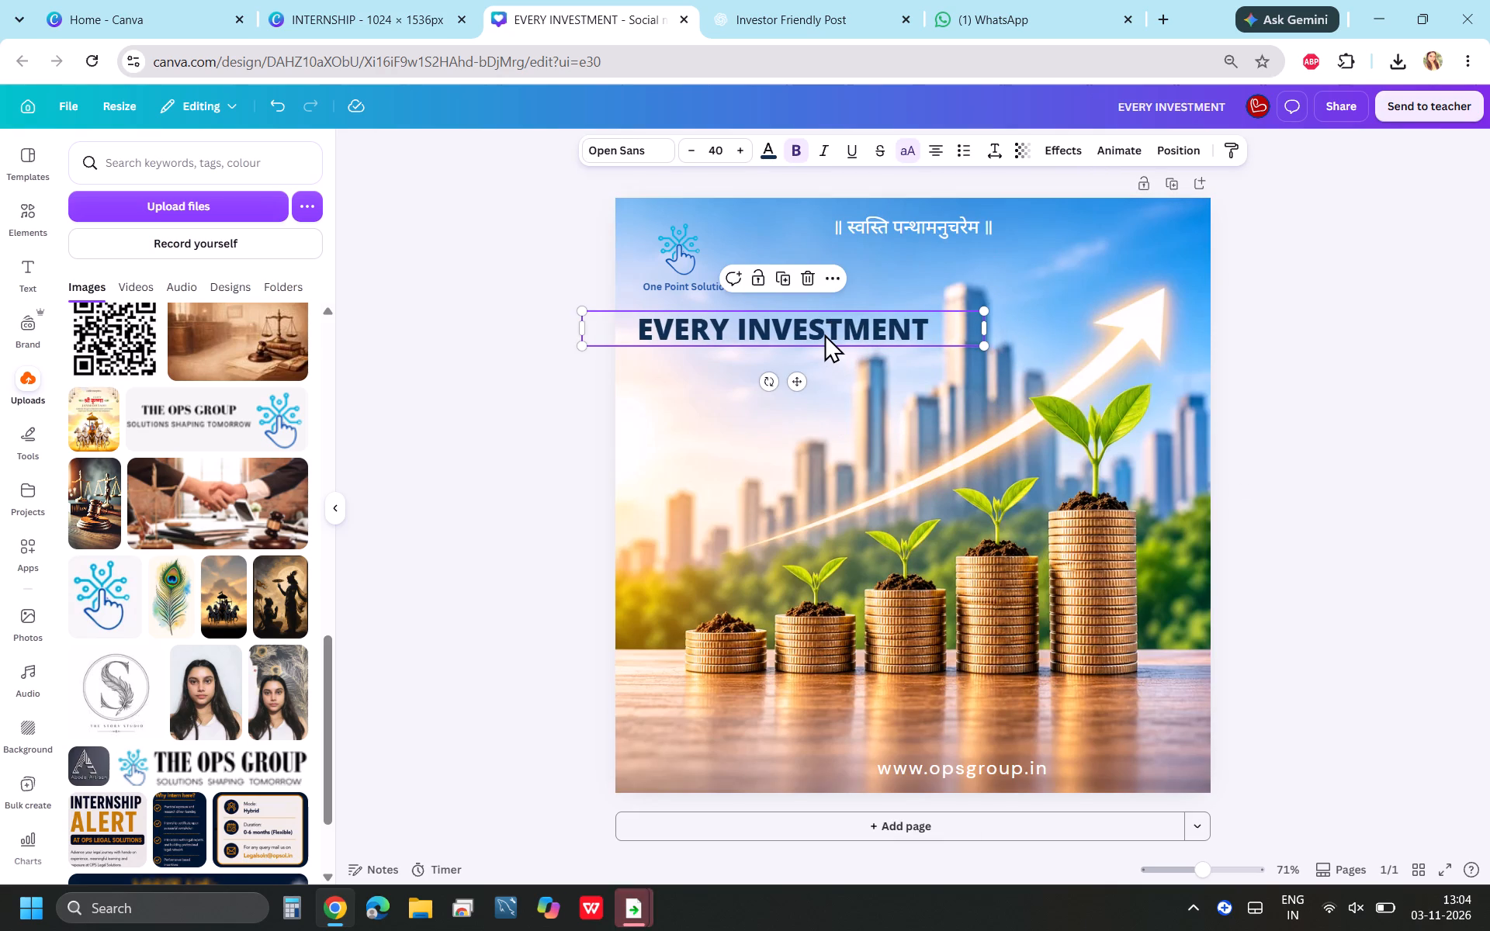
pyautogui.click(860, 466)
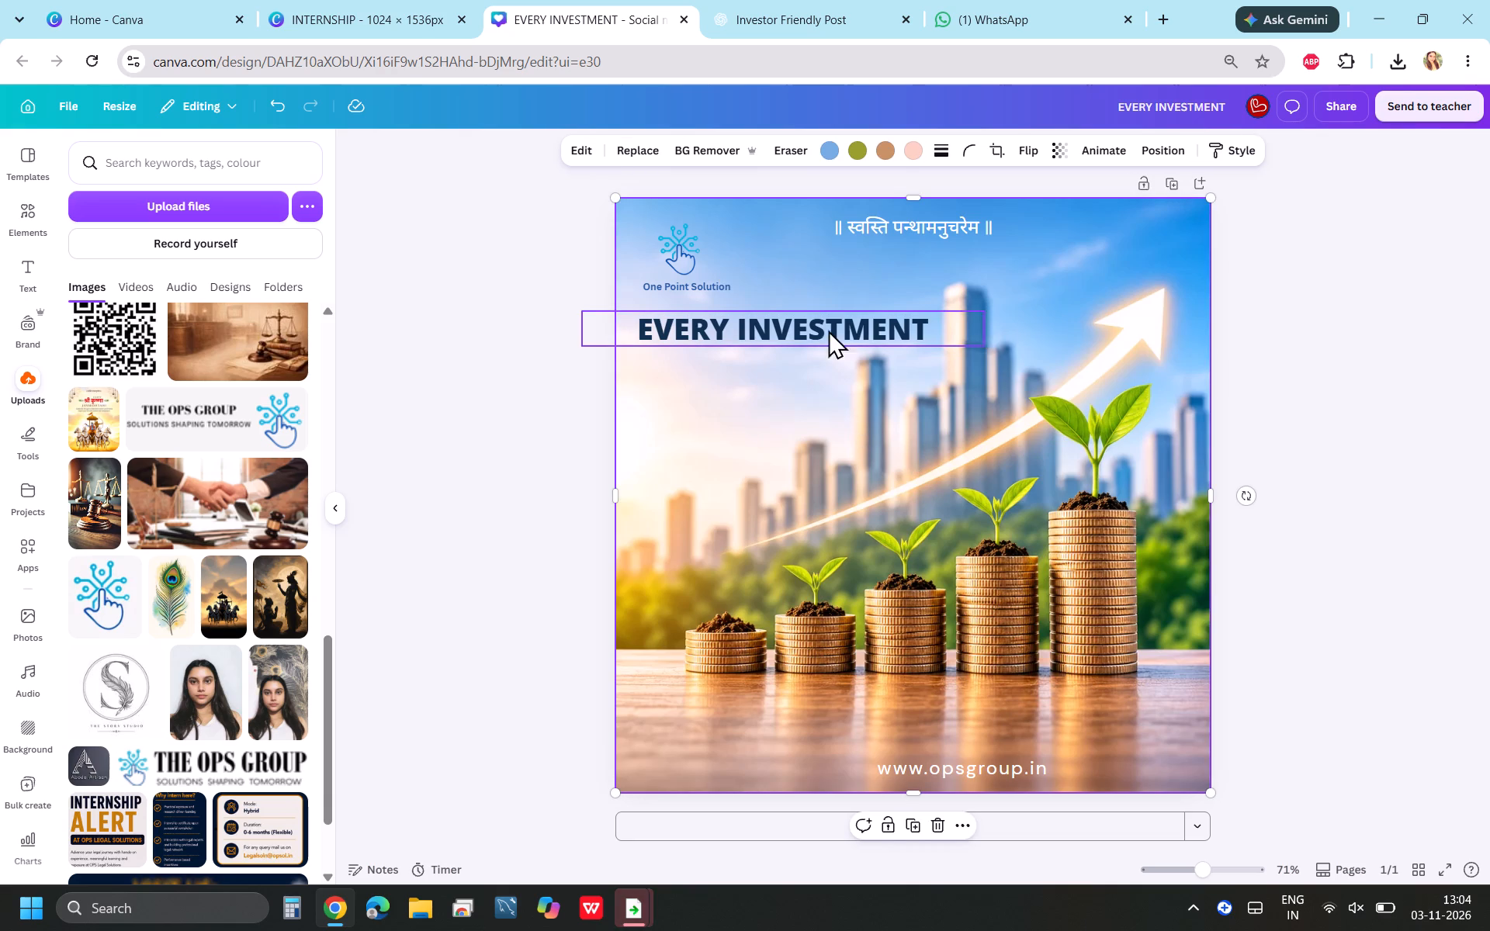
# Duplicate the "EVERY INVESTMENT" headline, place the copy directly beneath it, and replace the copy's text with "MATTERS.".
pyautogui.click(826, 317)
pyautogui.click(786, 275)
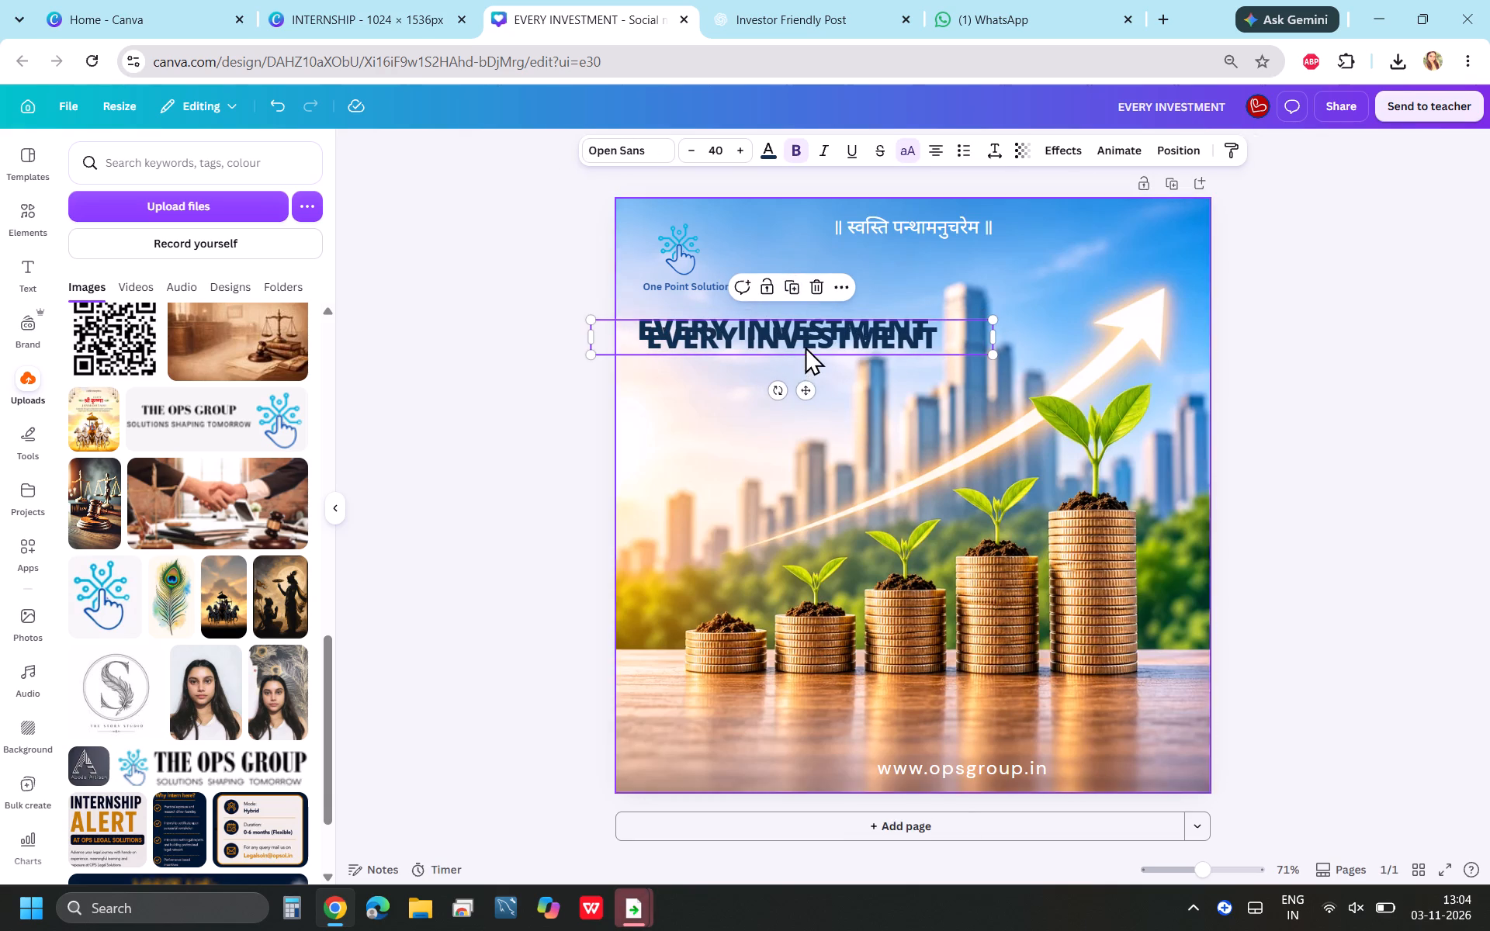
pyautogui.moveTo(805, 339); pyautogui.dragTo(794, 362)
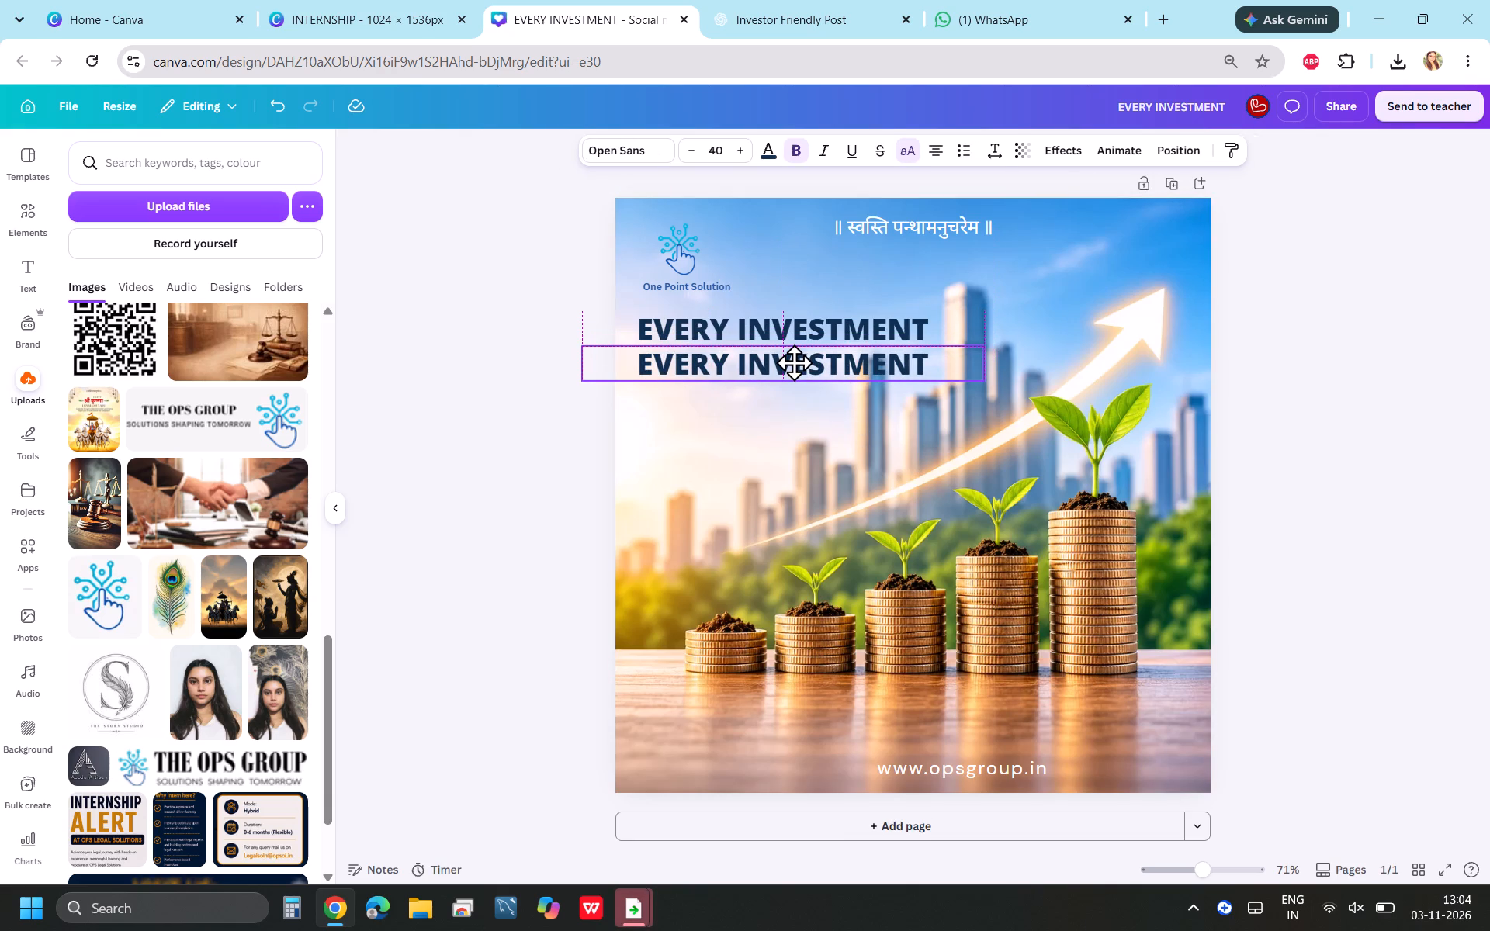
pyautogui.moveTo(794, 362); pyautogui.dragTo(793, 362)
pyautogui.click(793, 363)
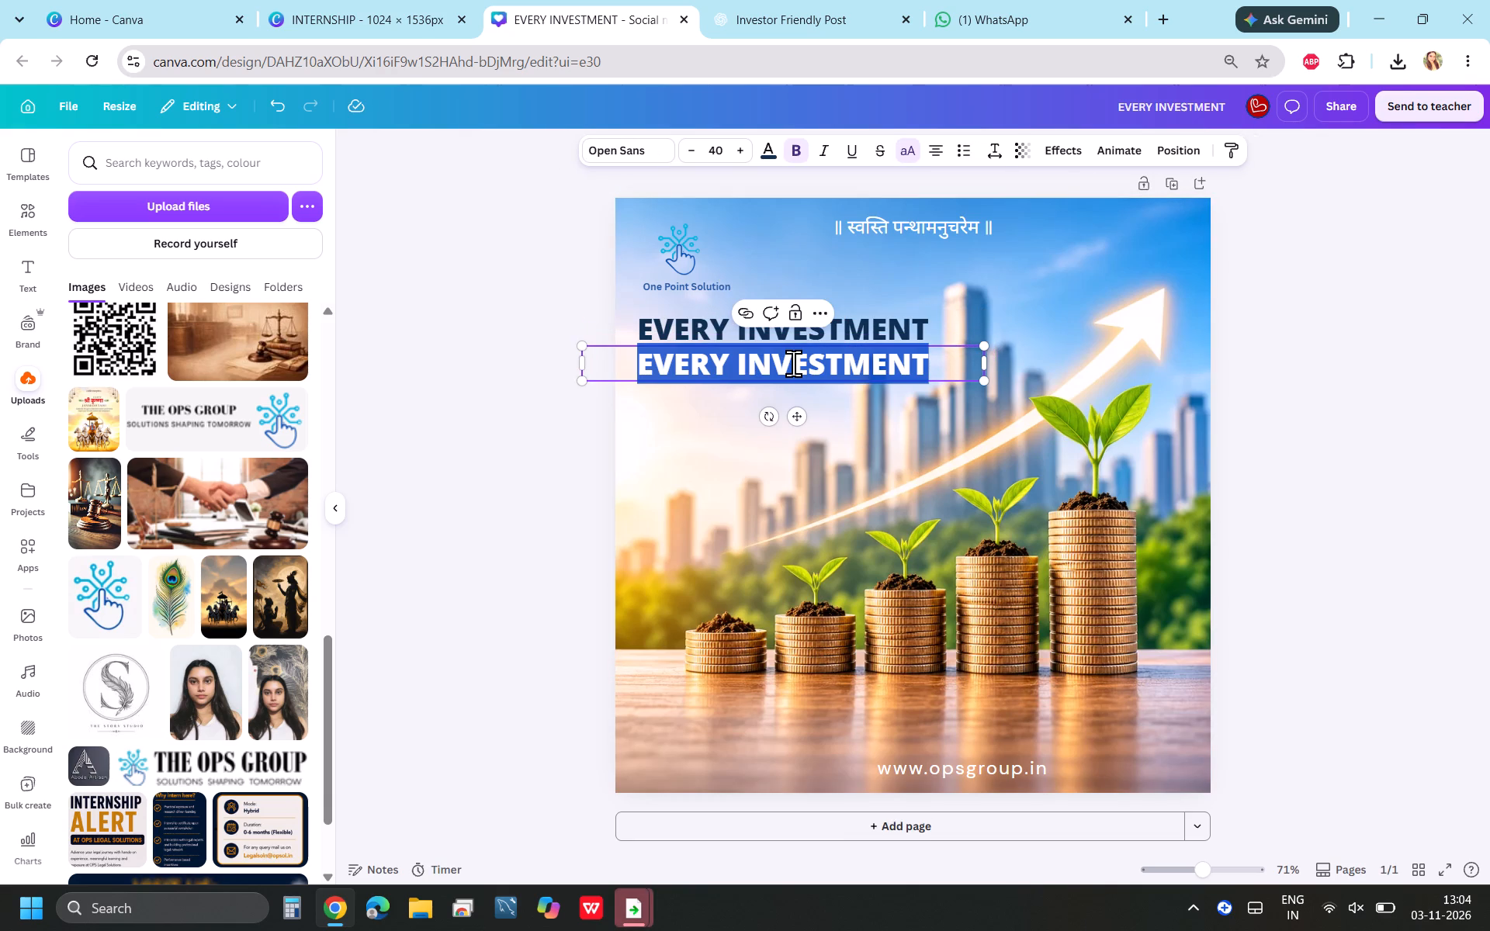
pyautogui.press('BackSpace')
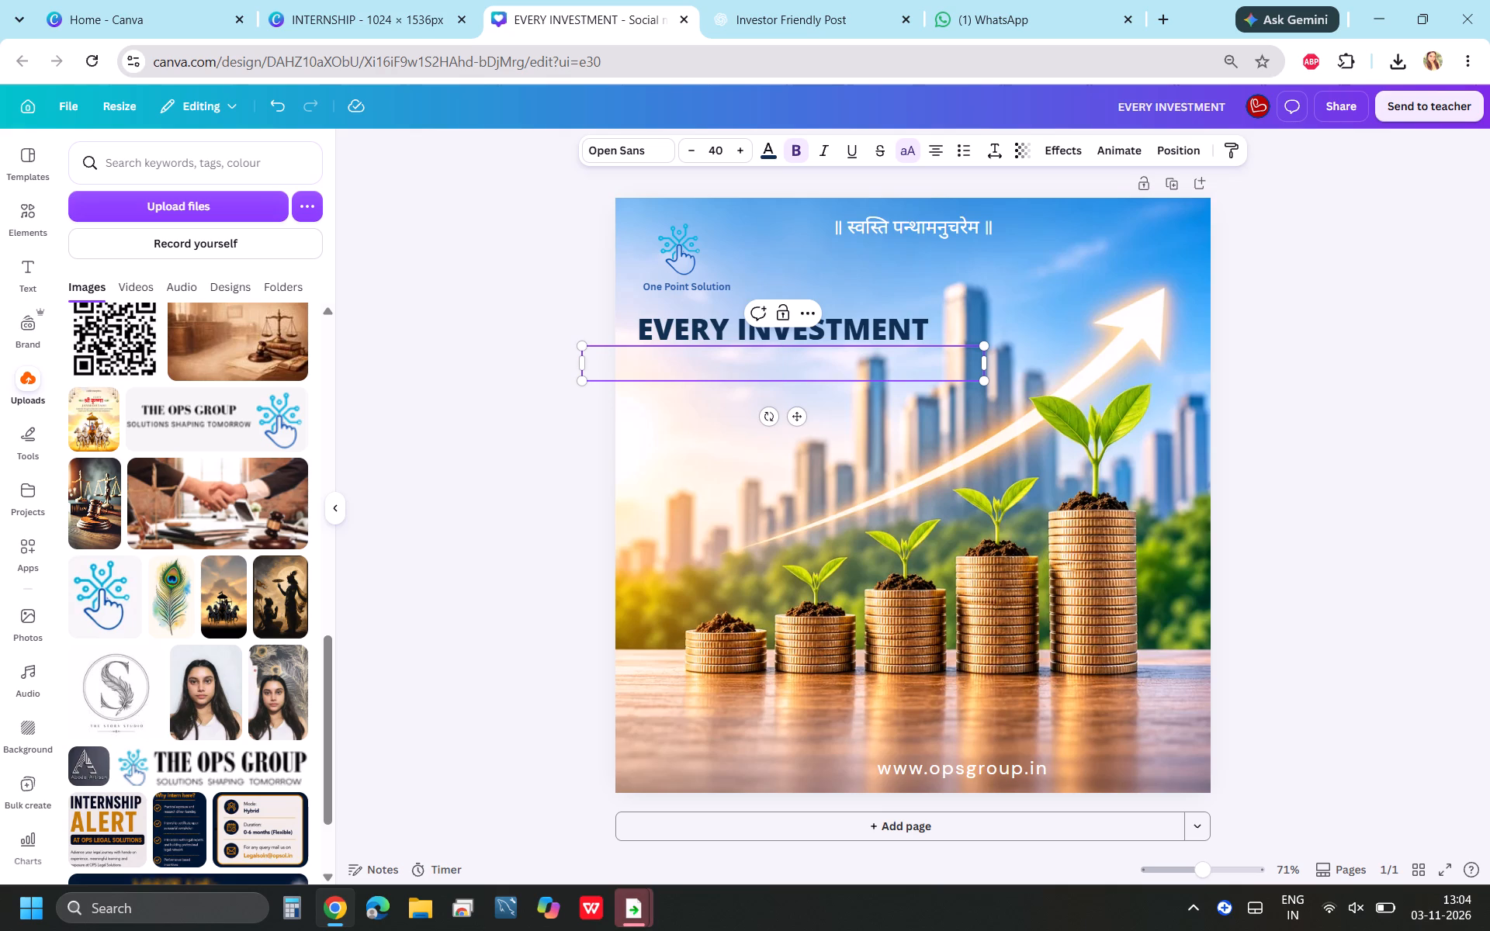
pyautogui.hotkey('shift', 'm')
pyautogui.write('ATTERS')
pyautogui.press('.')
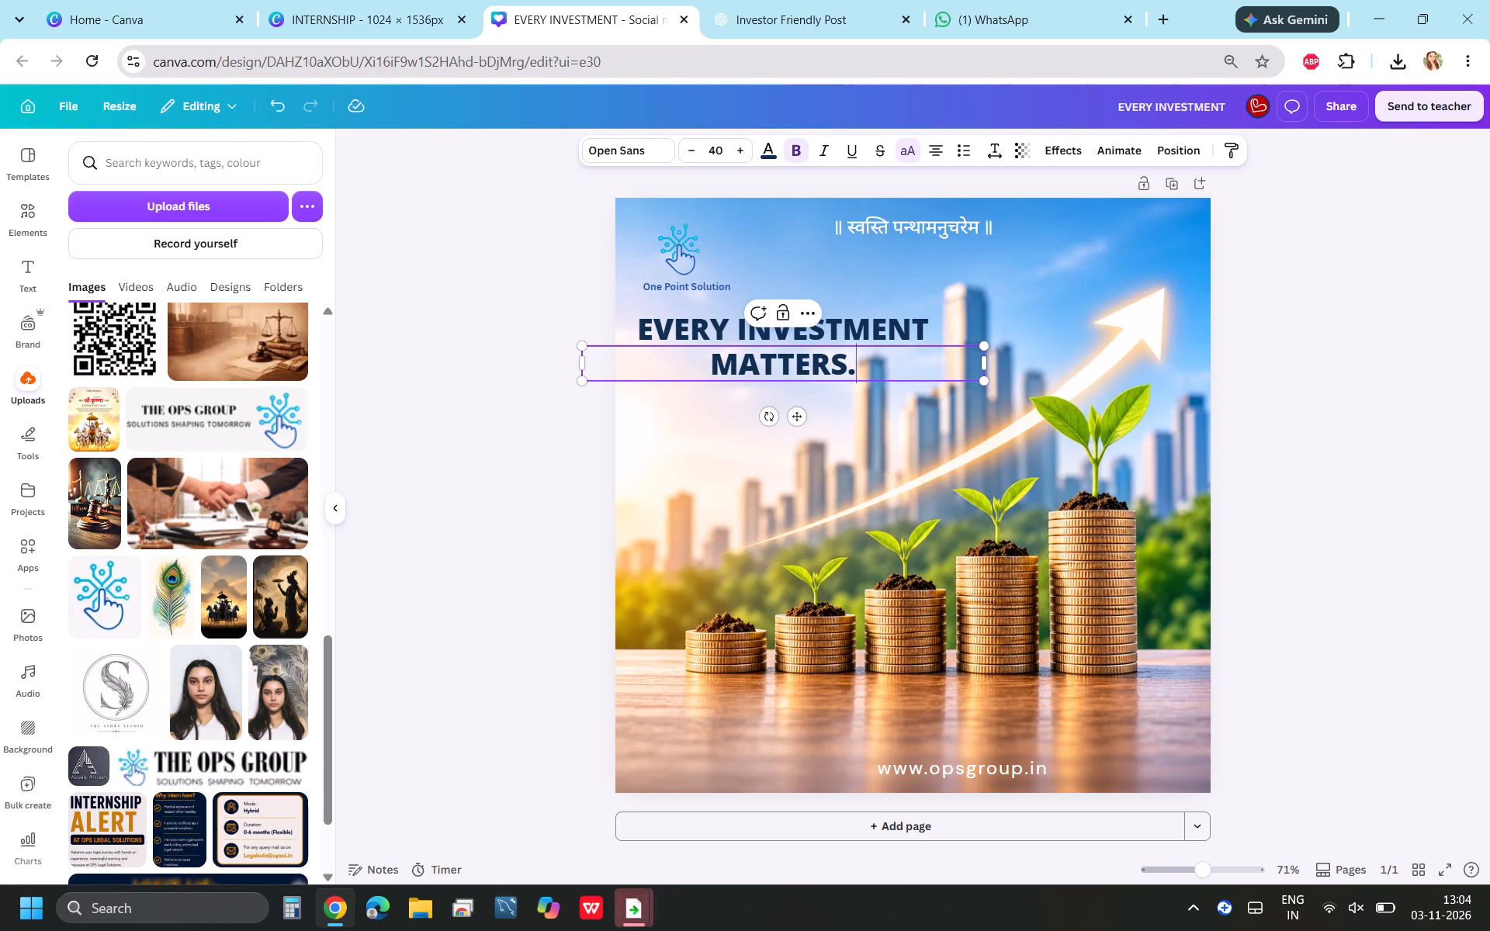
# Increase the "MATTERS." text size to 56.
pyautogui.tripleClick(744, 154)
pyautogui.tripleClick(744, 154)
pyautogui.tripleClick(744, 154)
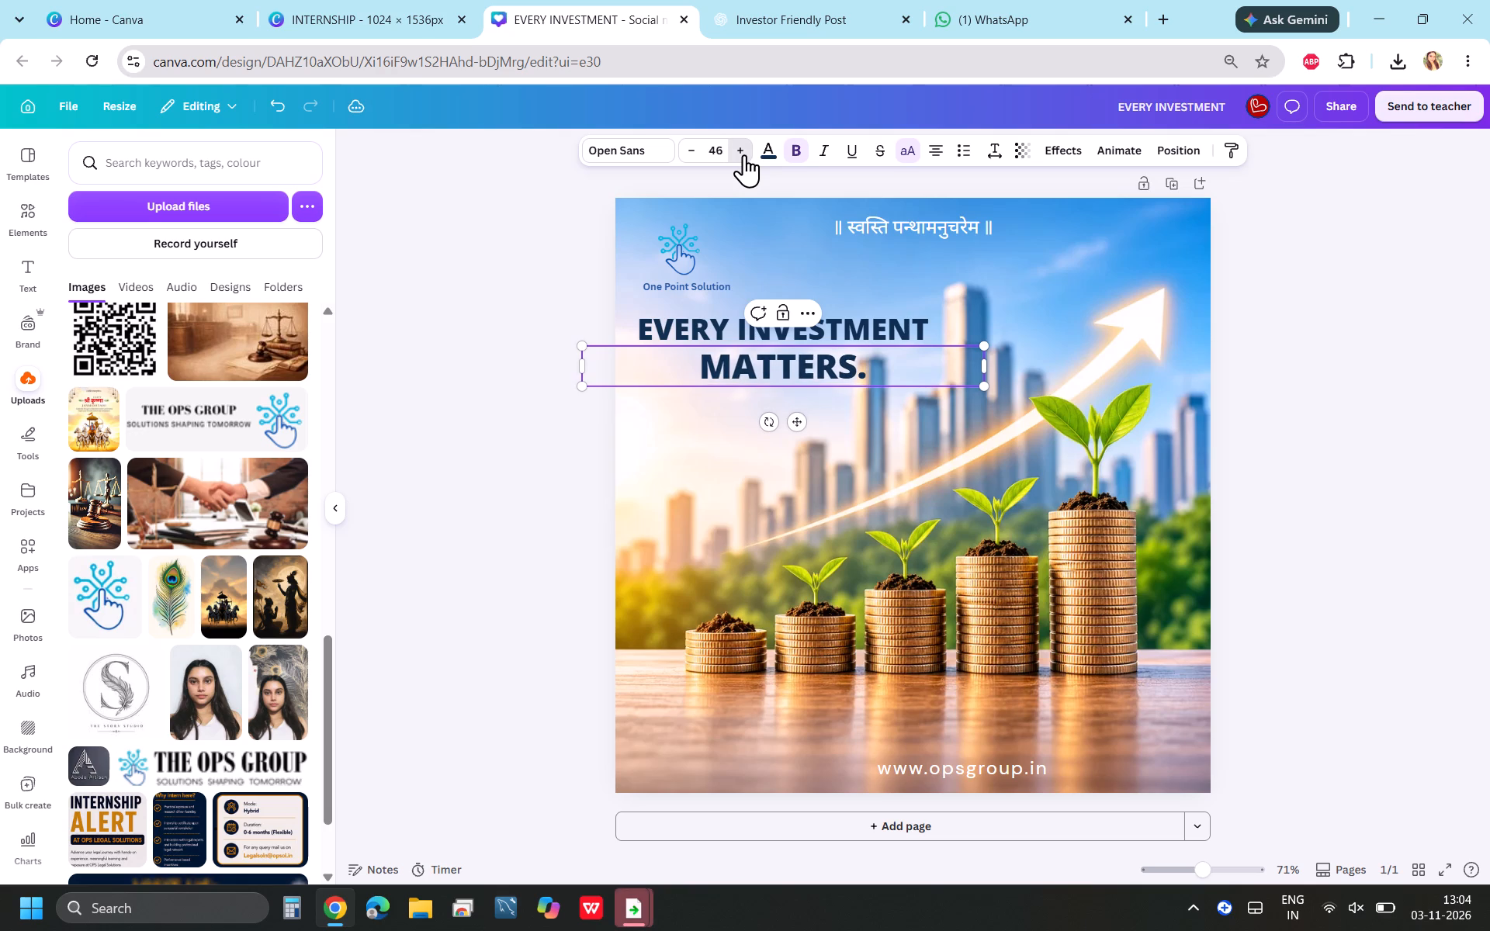
pyautogui.tripleClick(744, 154)
pyautogui.tripleClick(744, 154)
pyautogui.click(744, 154)
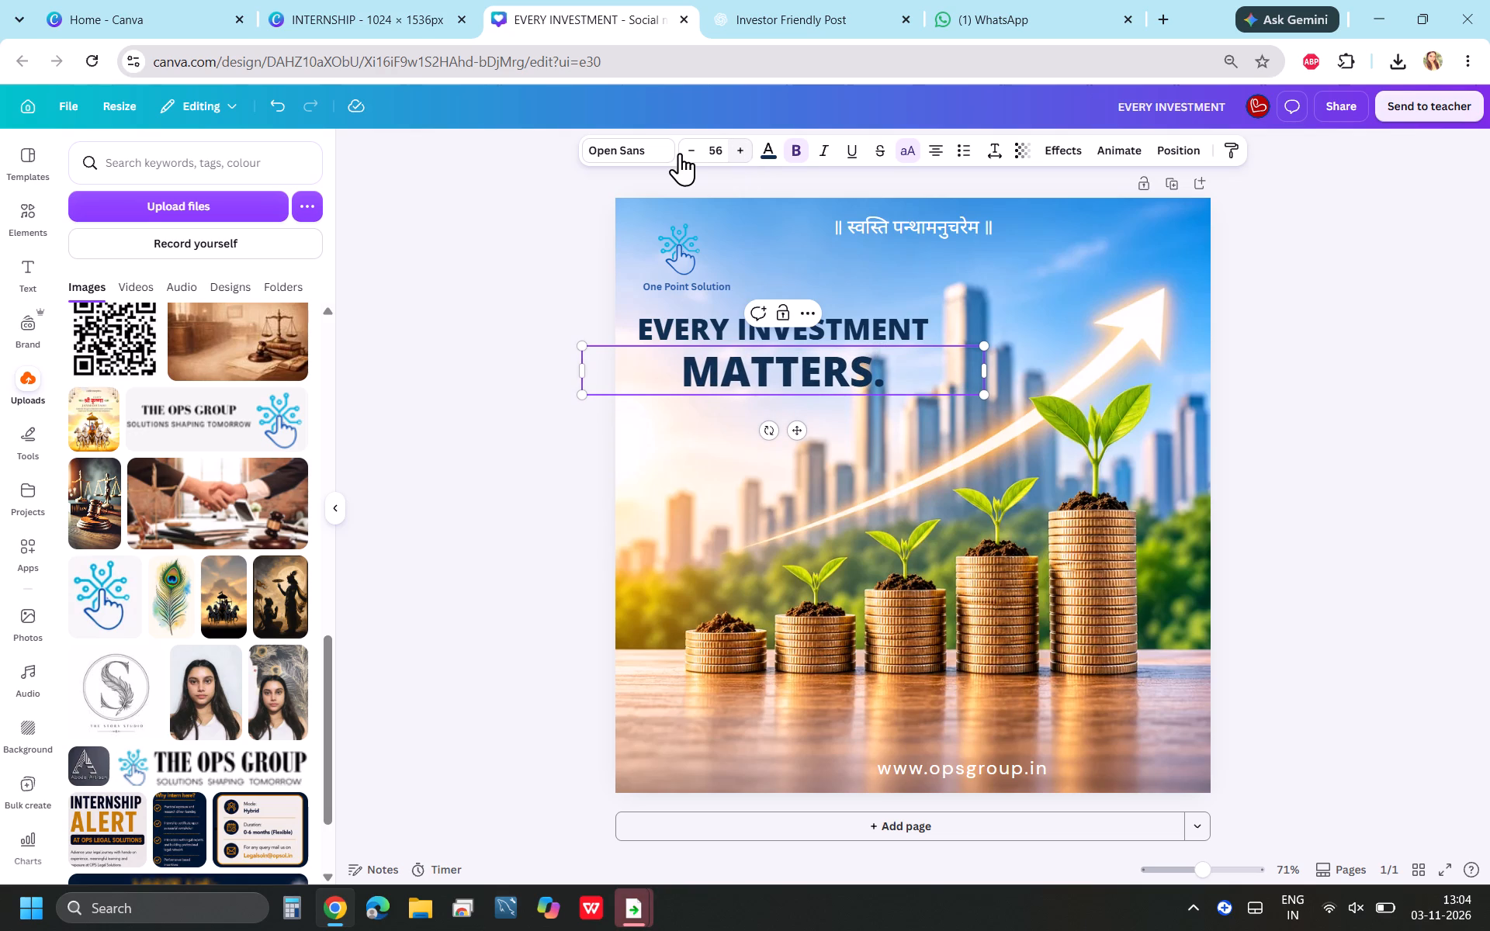
# Left-align the "MATTERS." text and narrow its text box to fit the word.
pyautogui.click(941, 147)
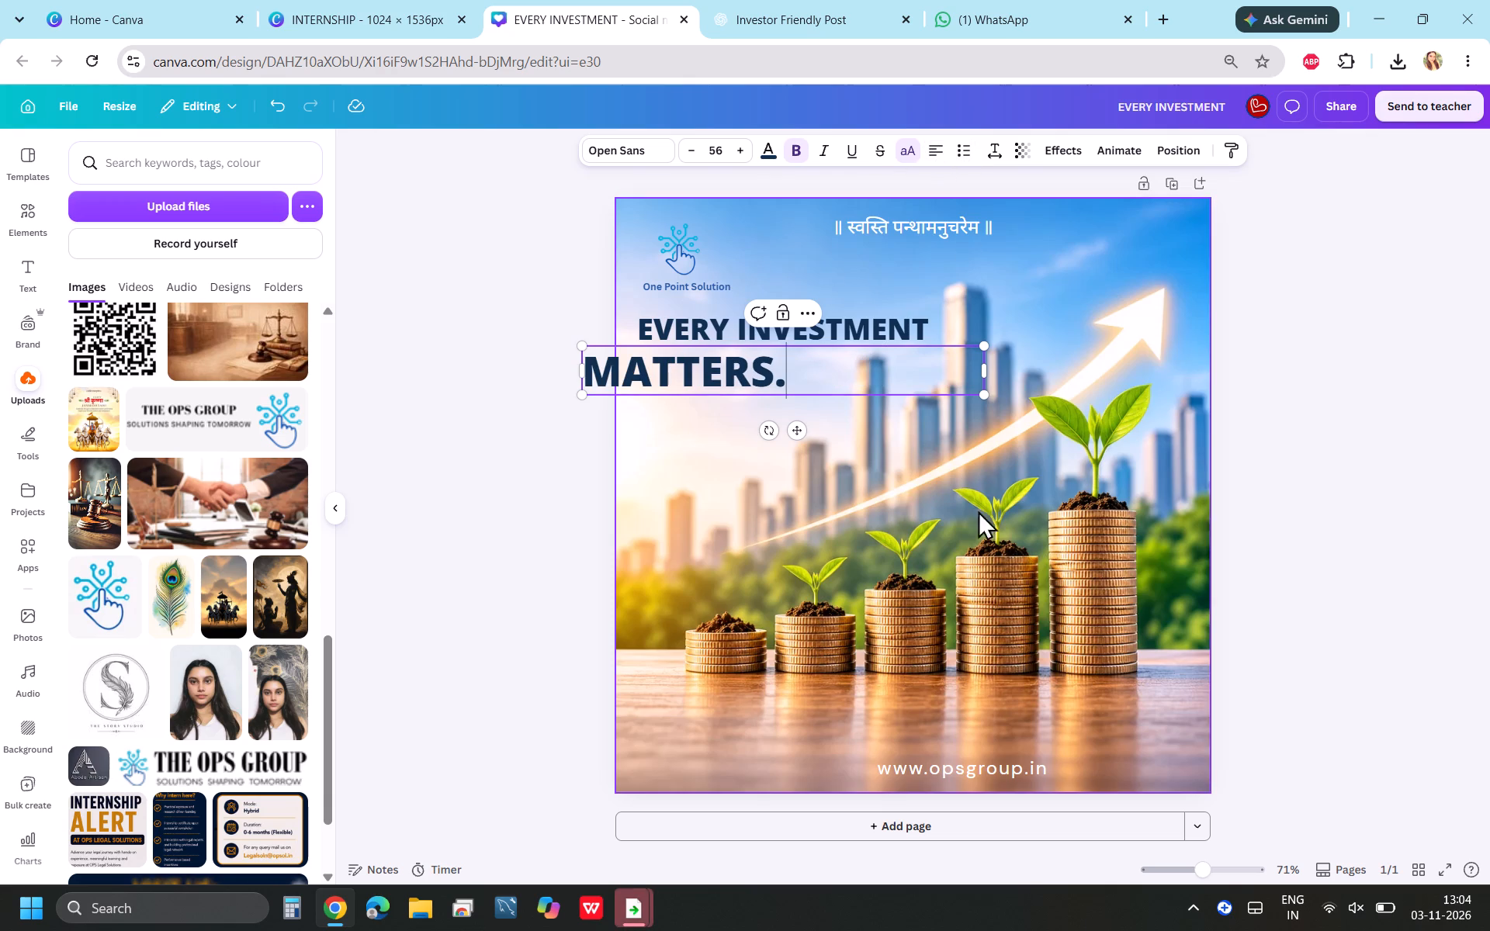
pyautogui.moveTo(989, 371); pyautogui.dragTo(819, 381)
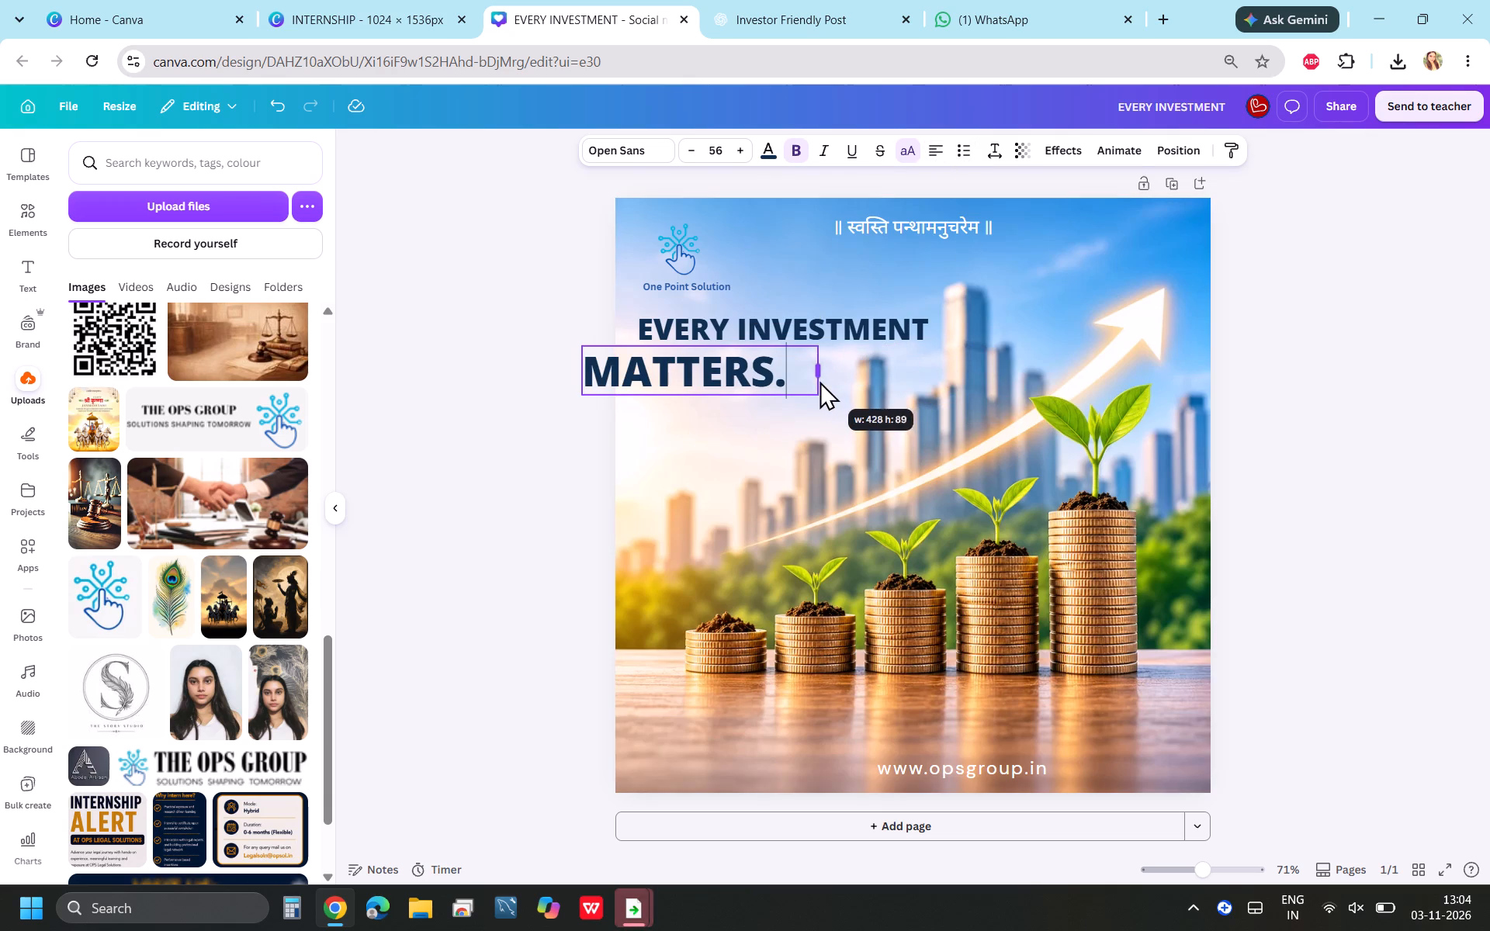
pyautogui.moveTo(819, 381); pyautogui.dragTo(793, 381)
pyautogui.click(747, 467)
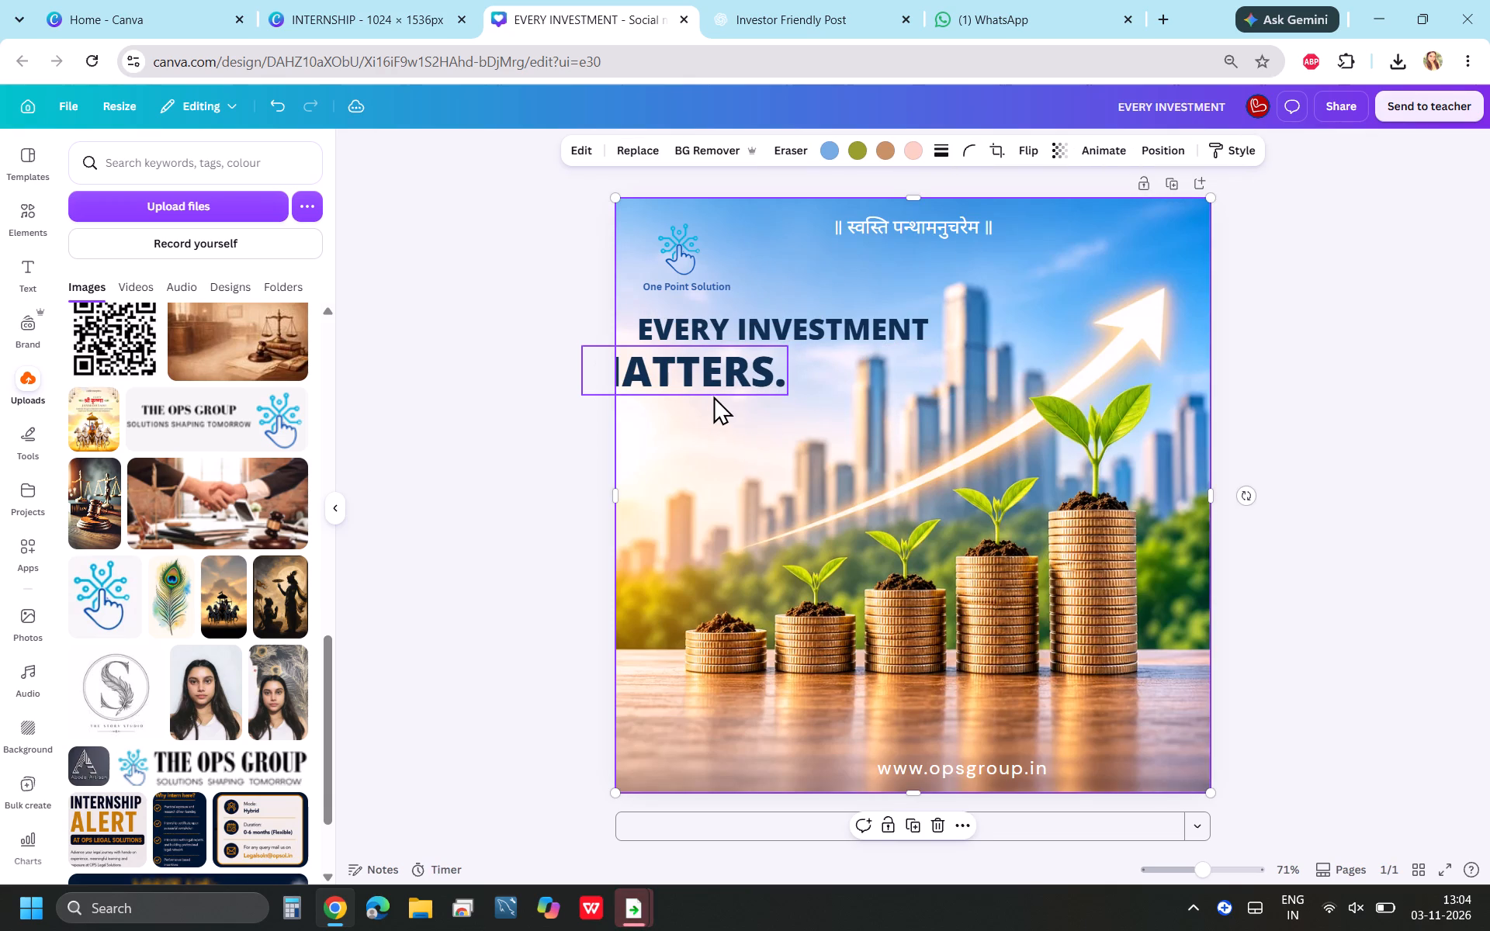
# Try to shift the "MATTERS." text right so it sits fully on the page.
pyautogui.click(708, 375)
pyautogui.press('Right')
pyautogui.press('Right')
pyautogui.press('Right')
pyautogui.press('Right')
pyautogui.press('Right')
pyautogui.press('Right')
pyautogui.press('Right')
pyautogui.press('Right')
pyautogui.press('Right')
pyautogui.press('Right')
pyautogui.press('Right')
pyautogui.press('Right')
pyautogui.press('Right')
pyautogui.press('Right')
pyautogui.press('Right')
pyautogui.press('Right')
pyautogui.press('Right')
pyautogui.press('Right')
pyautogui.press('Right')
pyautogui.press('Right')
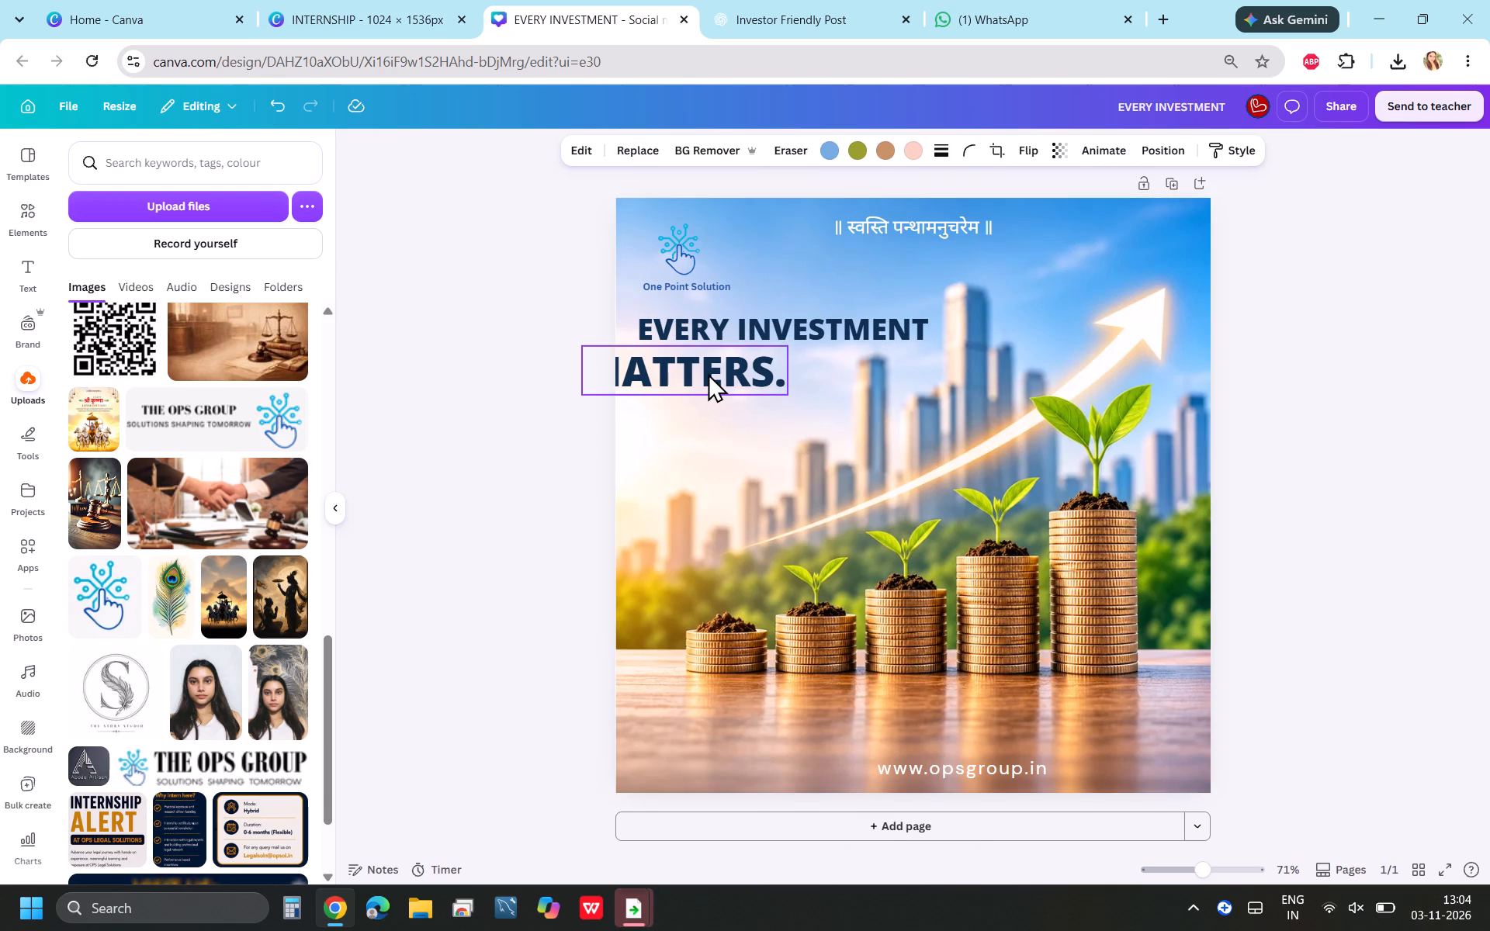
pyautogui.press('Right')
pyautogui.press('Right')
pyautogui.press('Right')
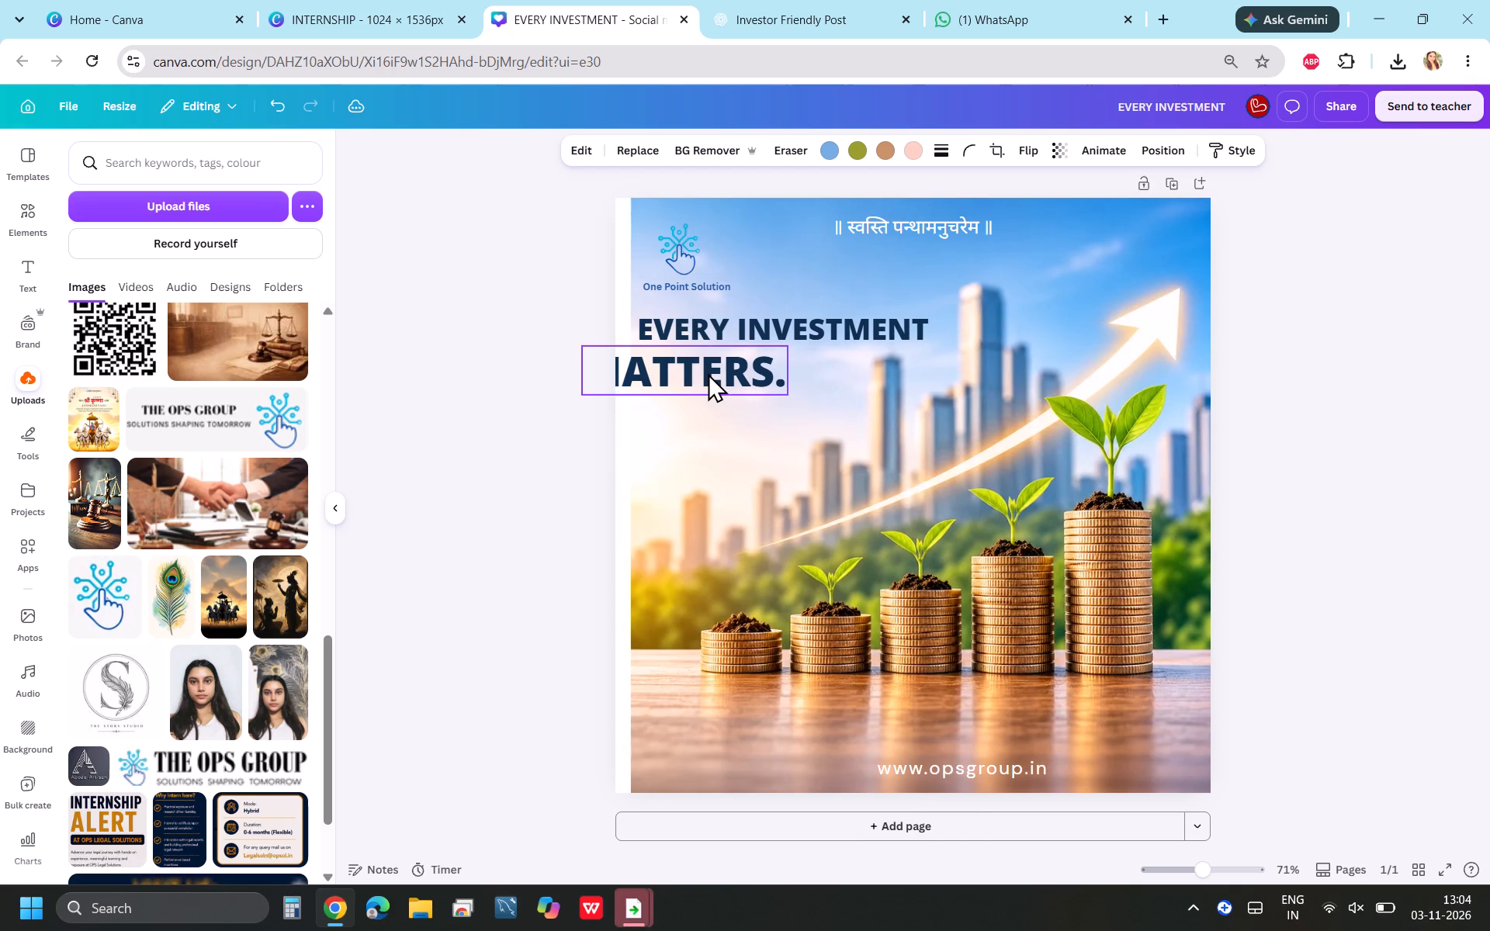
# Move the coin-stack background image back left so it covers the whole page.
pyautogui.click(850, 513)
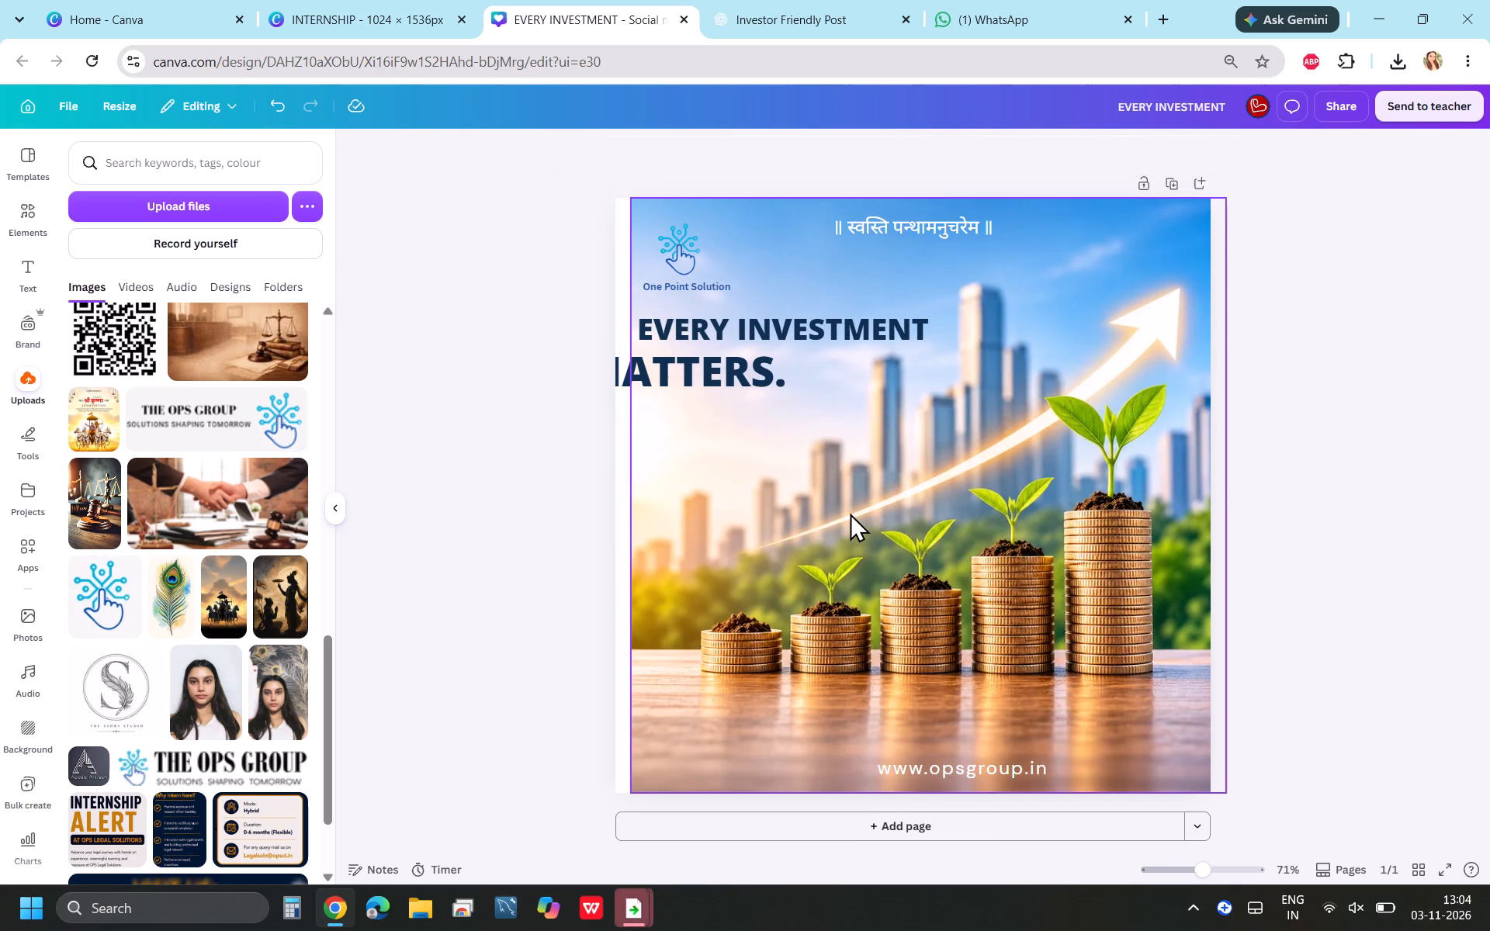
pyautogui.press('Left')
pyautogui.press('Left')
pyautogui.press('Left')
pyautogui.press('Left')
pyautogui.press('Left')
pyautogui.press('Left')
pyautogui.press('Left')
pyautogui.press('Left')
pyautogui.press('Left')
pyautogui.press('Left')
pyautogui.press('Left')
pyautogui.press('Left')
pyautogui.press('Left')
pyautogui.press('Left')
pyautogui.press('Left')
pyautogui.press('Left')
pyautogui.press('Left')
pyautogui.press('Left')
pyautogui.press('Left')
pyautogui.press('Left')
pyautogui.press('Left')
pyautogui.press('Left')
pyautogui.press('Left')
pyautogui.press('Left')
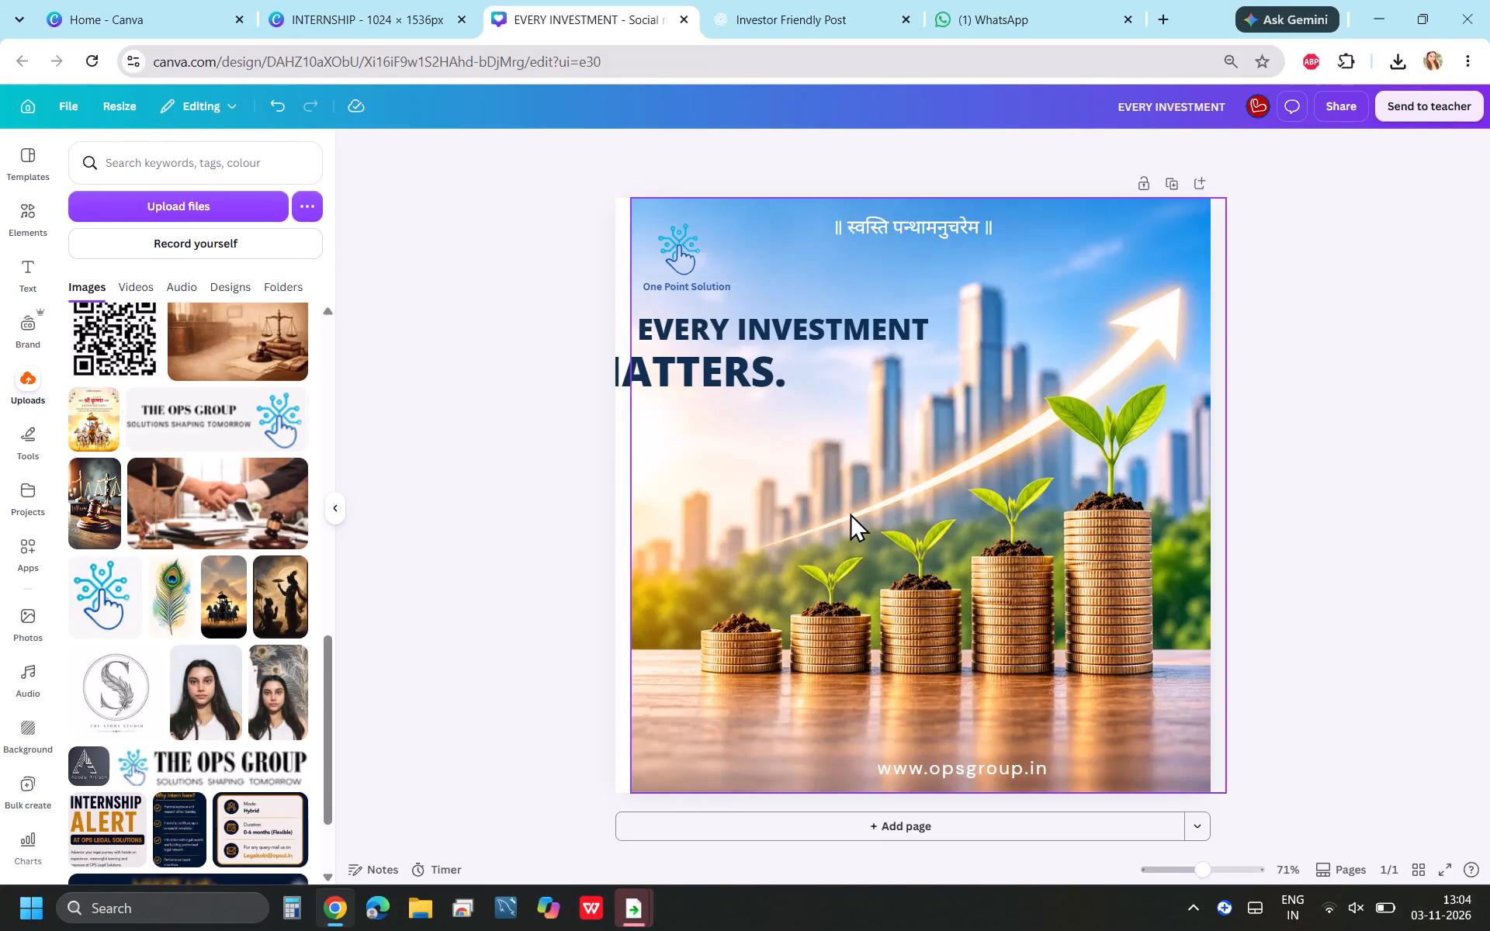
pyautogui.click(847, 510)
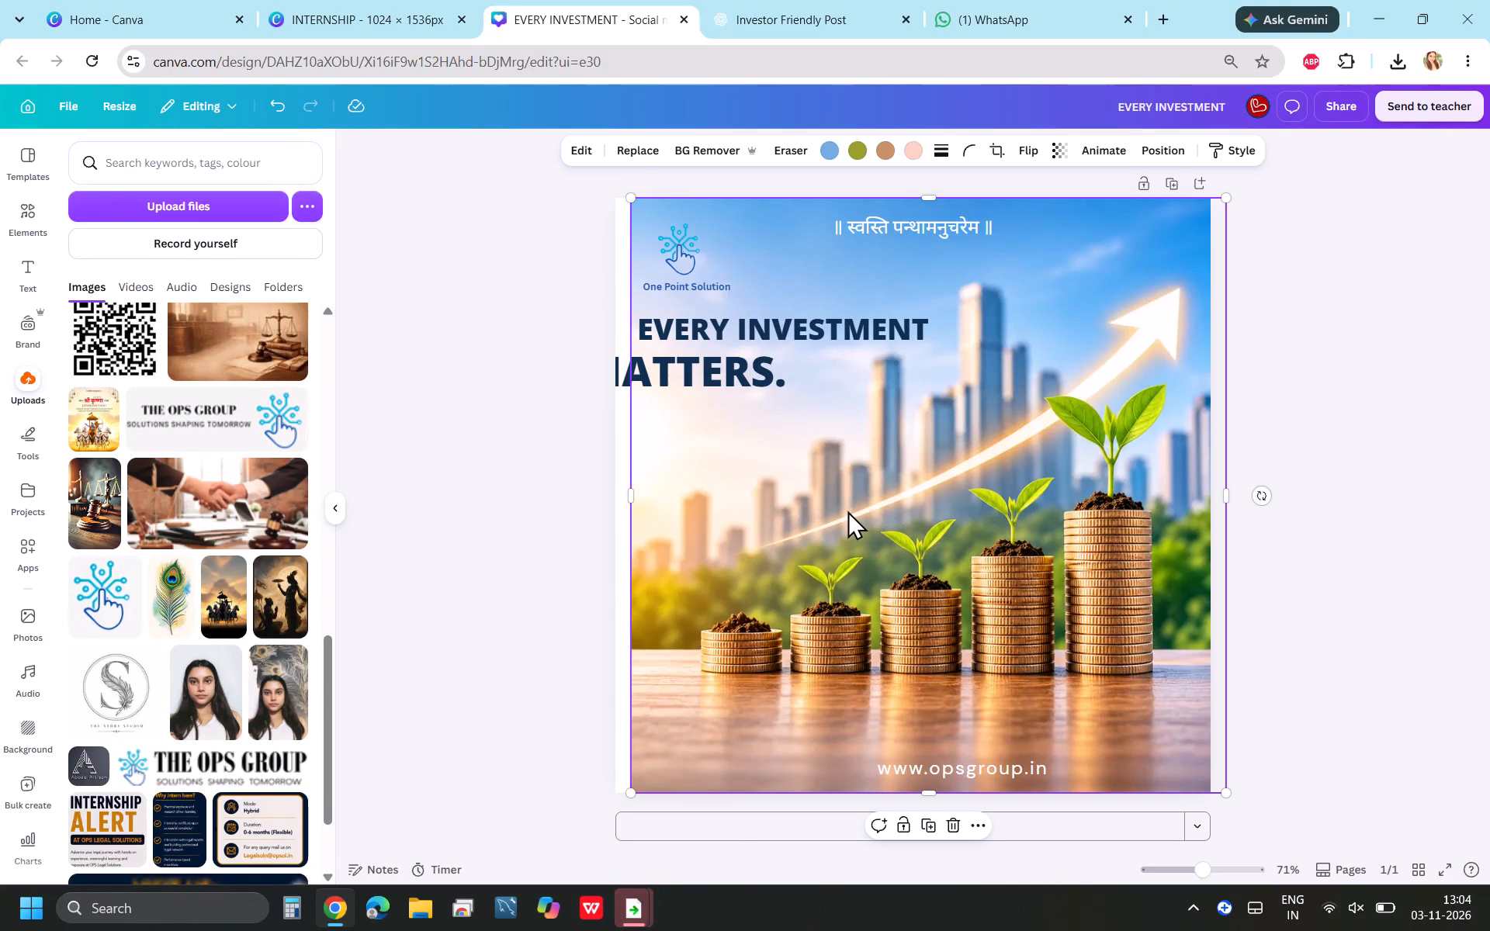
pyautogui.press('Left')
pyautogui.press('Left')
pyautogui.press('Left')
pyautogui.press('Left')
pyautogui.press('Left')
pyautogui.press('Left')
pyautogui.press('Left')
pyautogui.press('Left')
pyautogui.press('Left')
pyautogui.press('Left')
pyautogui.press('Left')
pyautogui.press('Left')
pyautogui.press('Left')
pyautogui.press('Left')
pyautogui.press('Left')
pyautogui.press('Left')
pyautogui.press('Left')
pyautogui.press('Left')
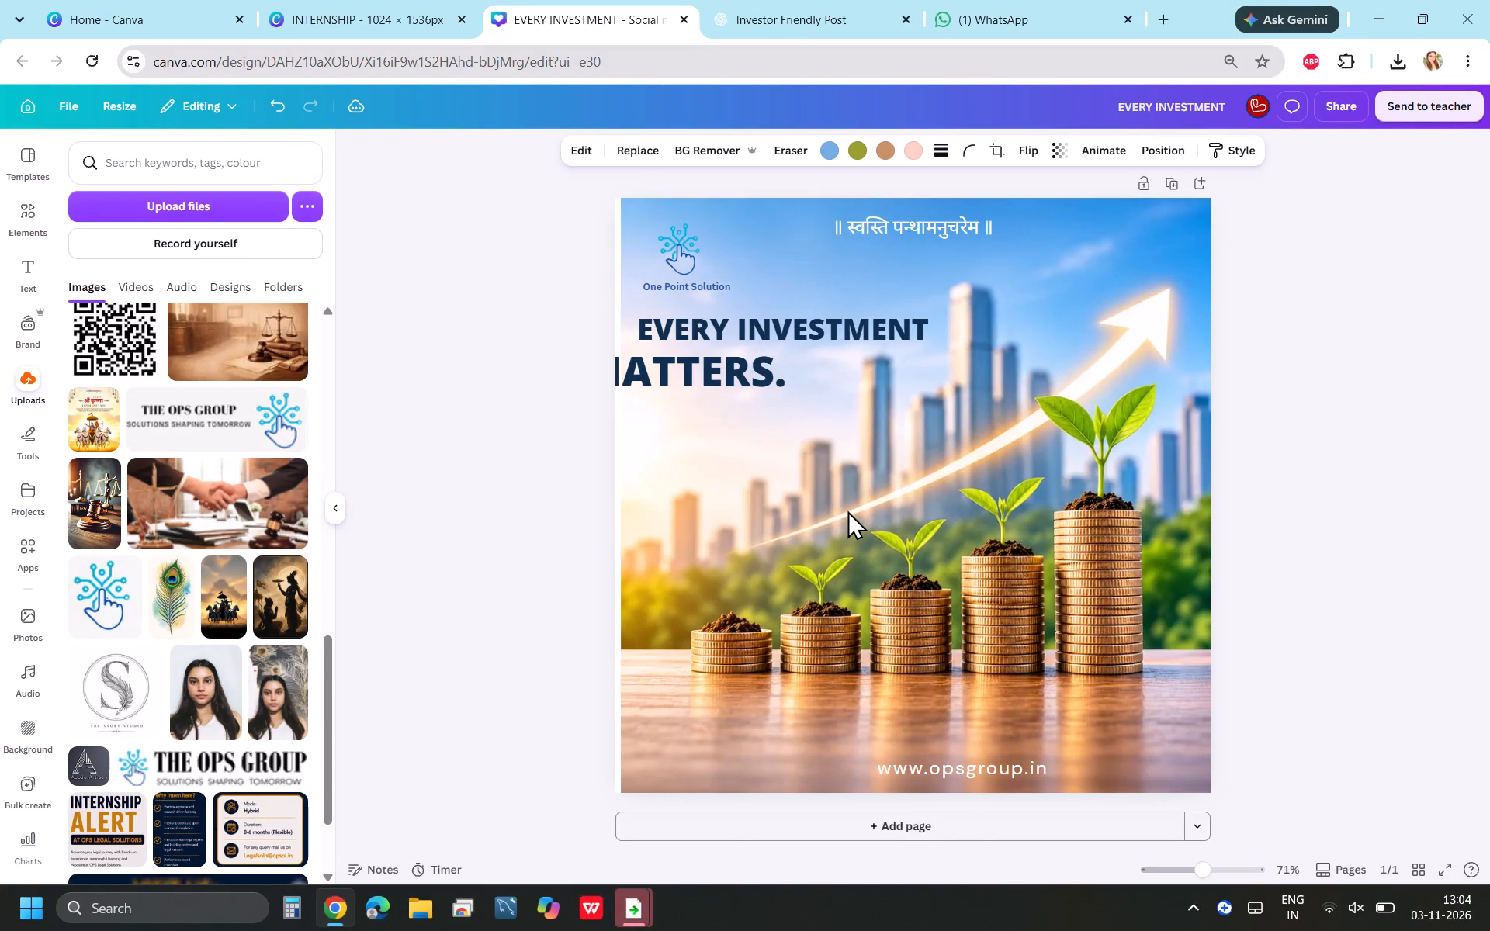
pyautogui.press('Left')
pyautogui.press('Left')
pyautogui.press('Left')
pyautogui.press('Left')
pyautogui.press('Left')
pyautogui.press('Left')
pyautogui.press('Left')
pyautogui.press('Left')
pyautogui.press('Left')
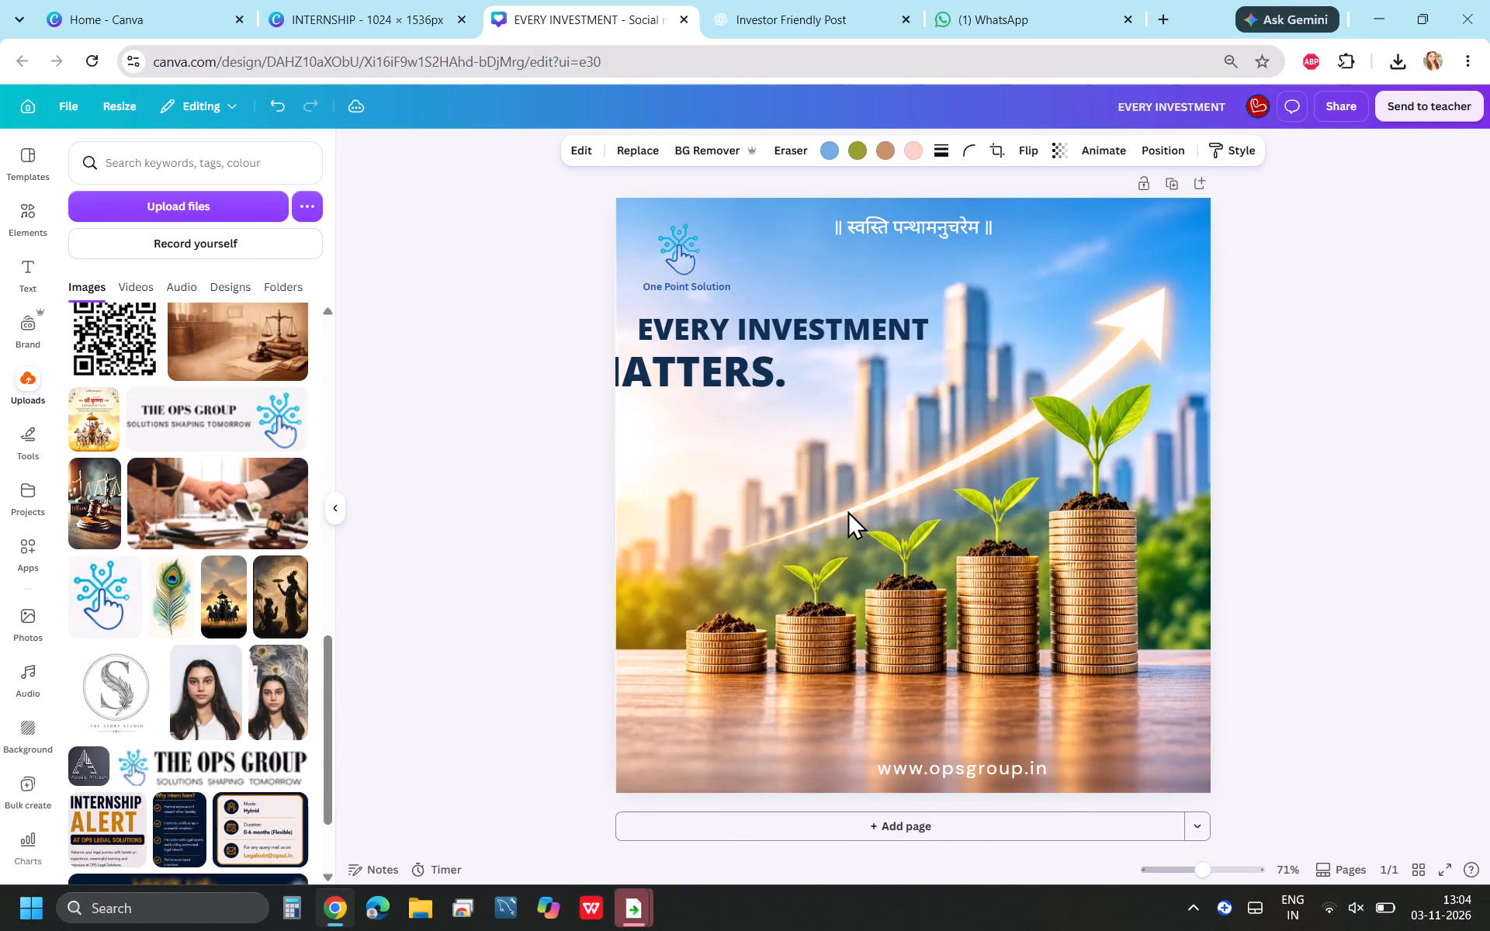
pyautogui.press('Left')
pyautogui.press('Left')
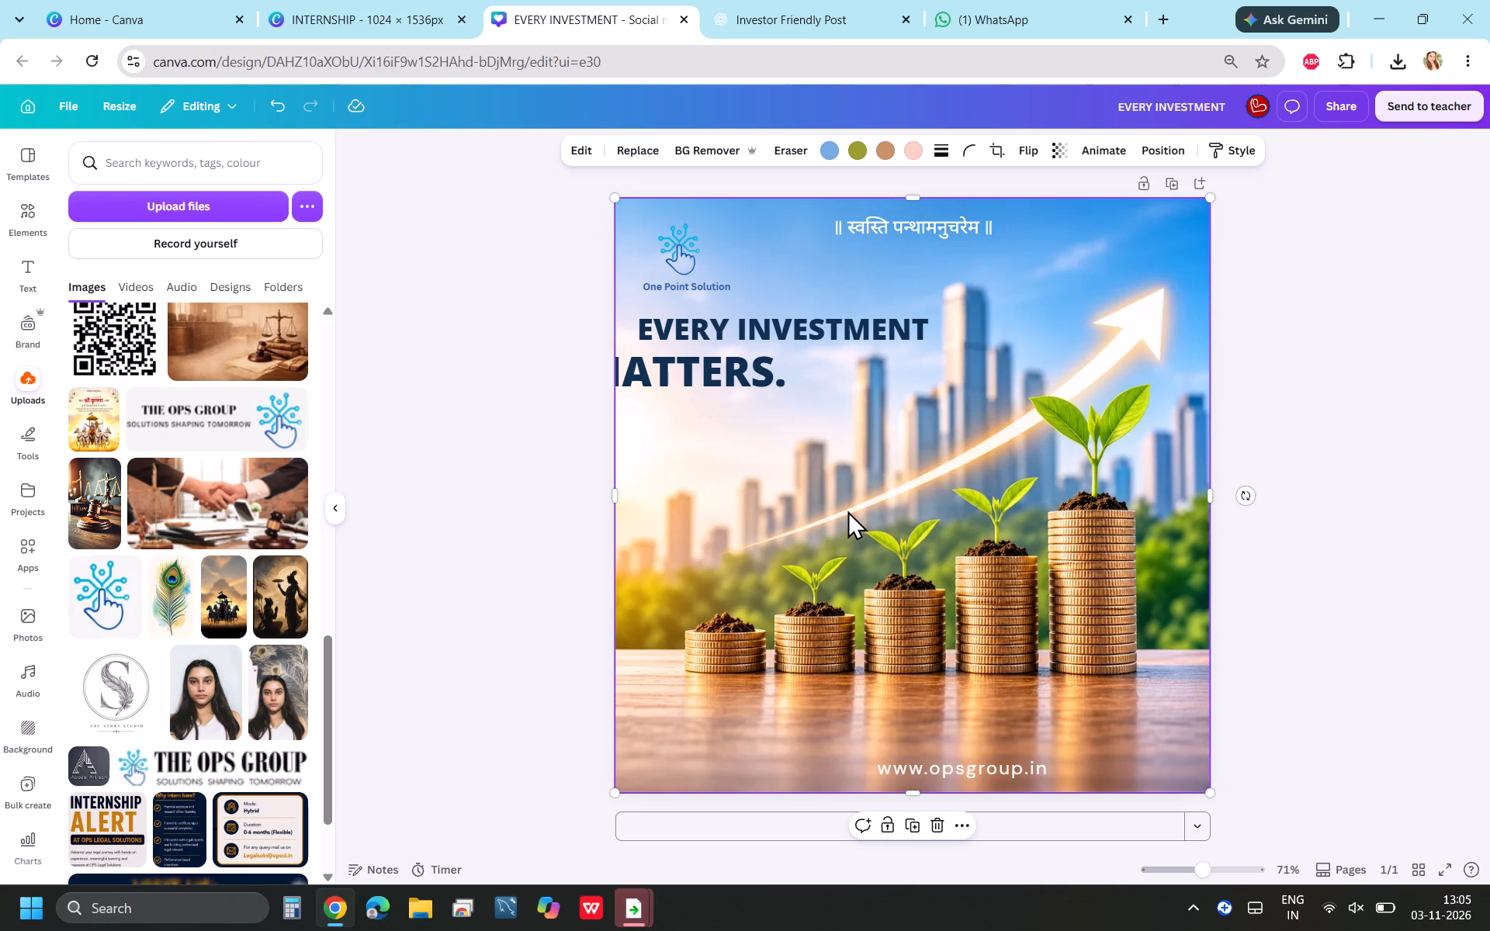
# Shift the "MATTERS." text right until it starts in line with the left edge of "EVERY INVESTMENT".
pyautogui.click(747, 378)
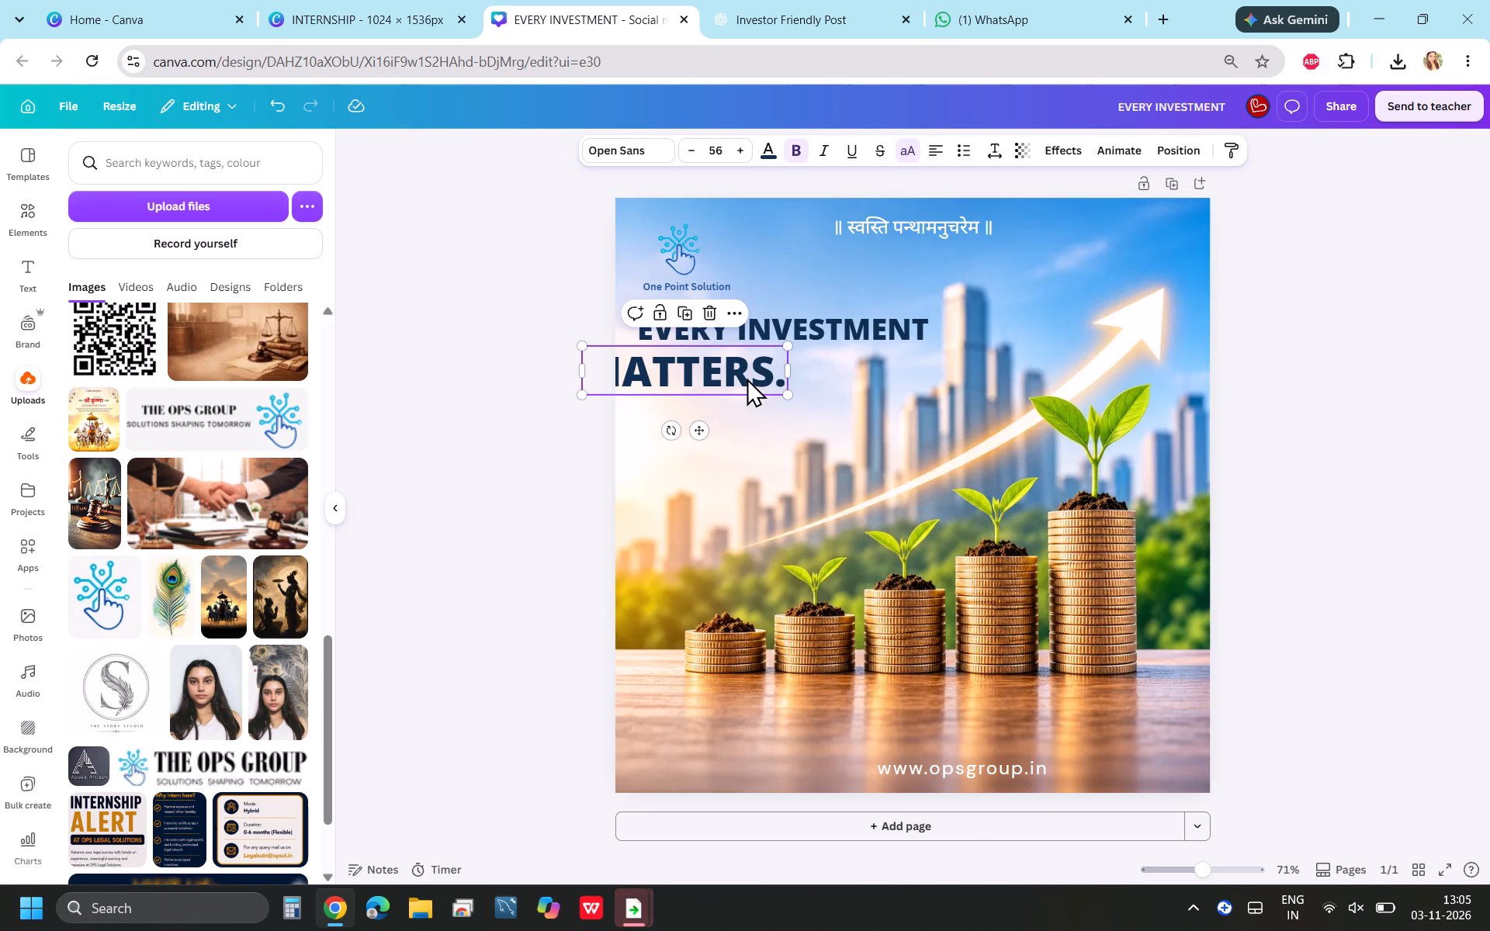
pyautogui.press('Right')
pyautogui.press('Right')
pyautogui.press('Right')
pyautogui.press('Right')
pyautogui.press('Right')
pyautogui.press('Right')
pyautogui.press('Right')
pyautogui.press('Right')
pyautogui.press('Right')
pyautogui.press('Right')
pyautogui.press('Right')
pyautogui.press('Right')
pyautogui.press('Right')
pyautogui.press('Right')
pyautogui.press('Right')
pyautogui.press('Right')
pyautogui.press('Right')
pyautogui.press('Right')
pyautogui.press('Right')
pyautogui.press('Right')
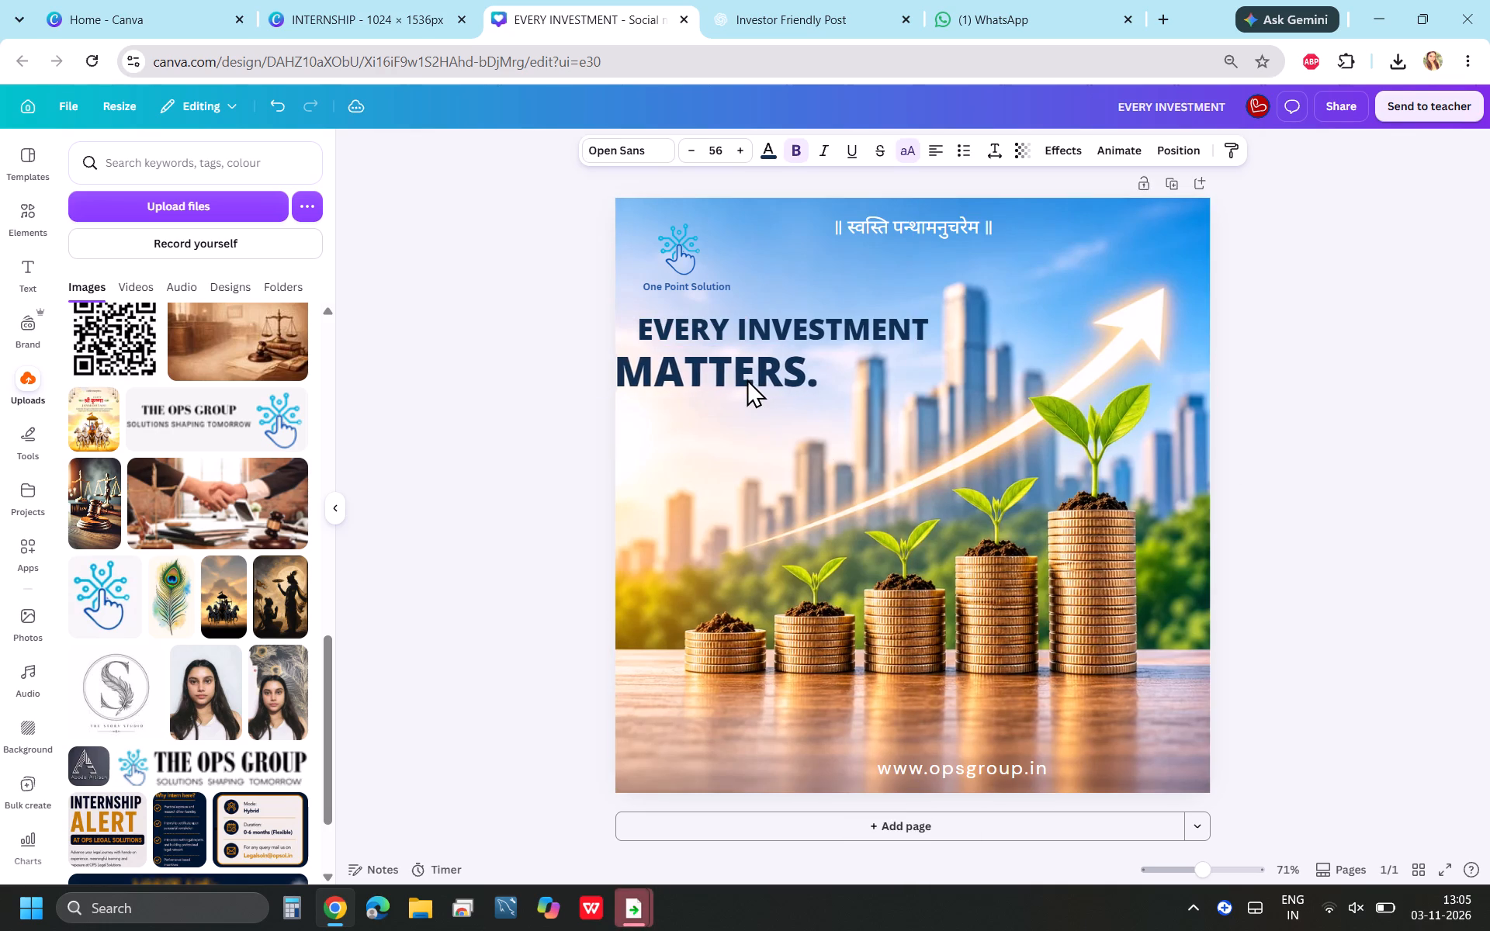
pyautogui.press('Right')
pyautogui.press('Right')
pyautogui.press('Right')
pyautogui.press('Right')
pyautogui.press('Right')
pyautogui.press('Right')
pyautogui.press('Right')
pyautogui.press('Right')
pyautogui.press('Right')
pyautogui.press('Right')
pyautogui.press('Right')
pyautogui.press('Right')
pyautogui.press('Right')
pyautogui.press('Right')
pyautogui.press('Right')
pyautogui.press('Right')
pyautogui.press('Right')
pyautogui.press('Right')
pyautogui.press('Right')
pyautogui.press('Right')
pyautogui.press('Right')
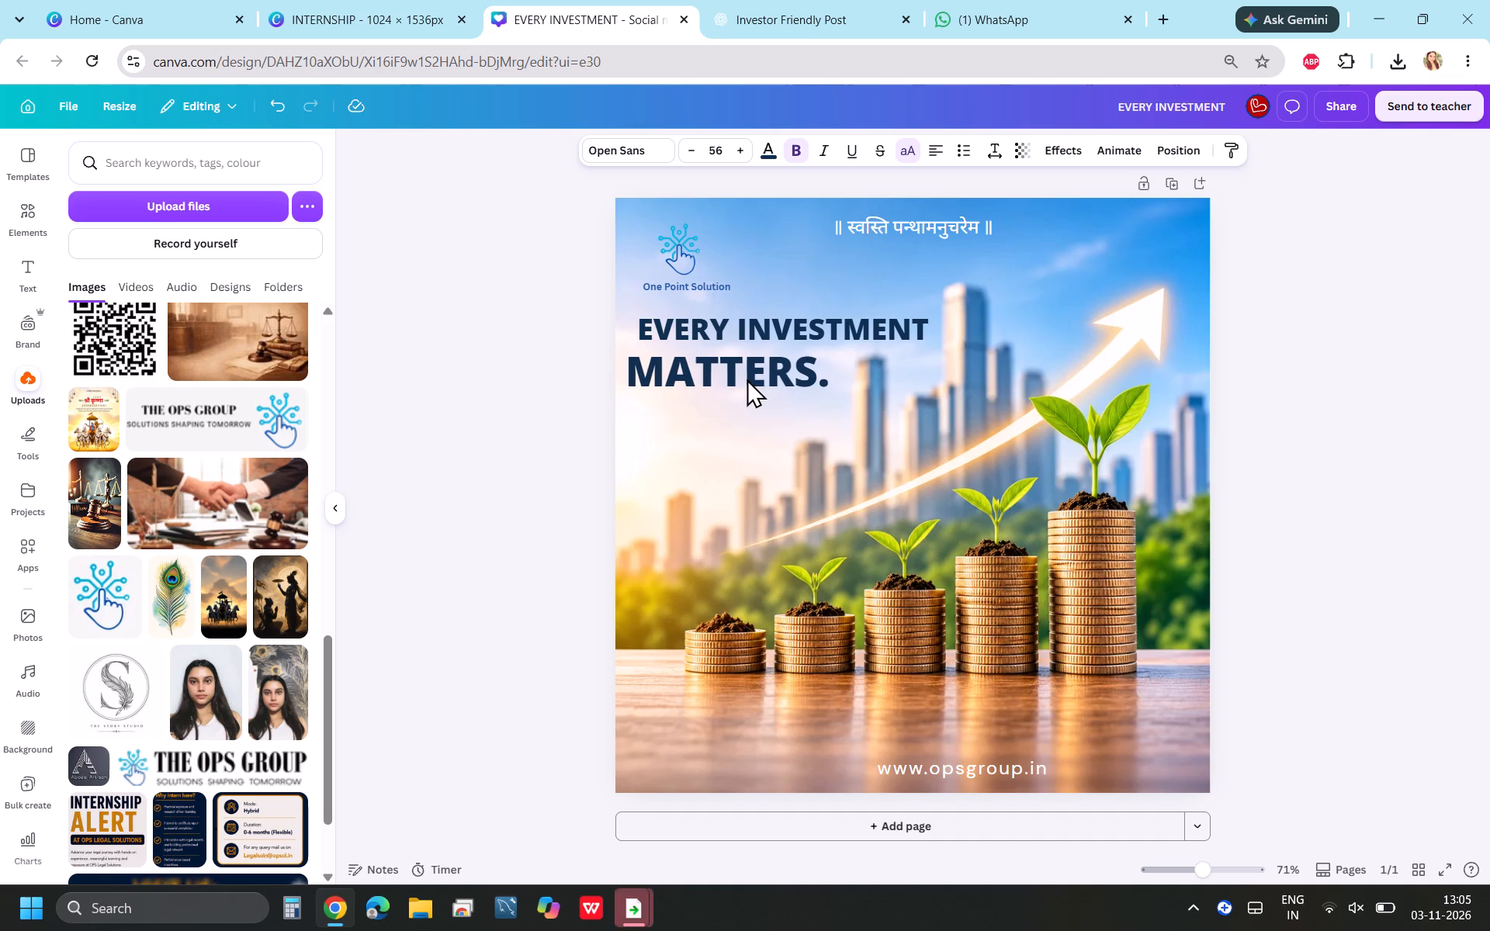
pyautogui.press('Right')
pyautogui.press('Right')
pyautogui.press('Right')
pyautogui.press('Right')
pyautogui.press('Right')
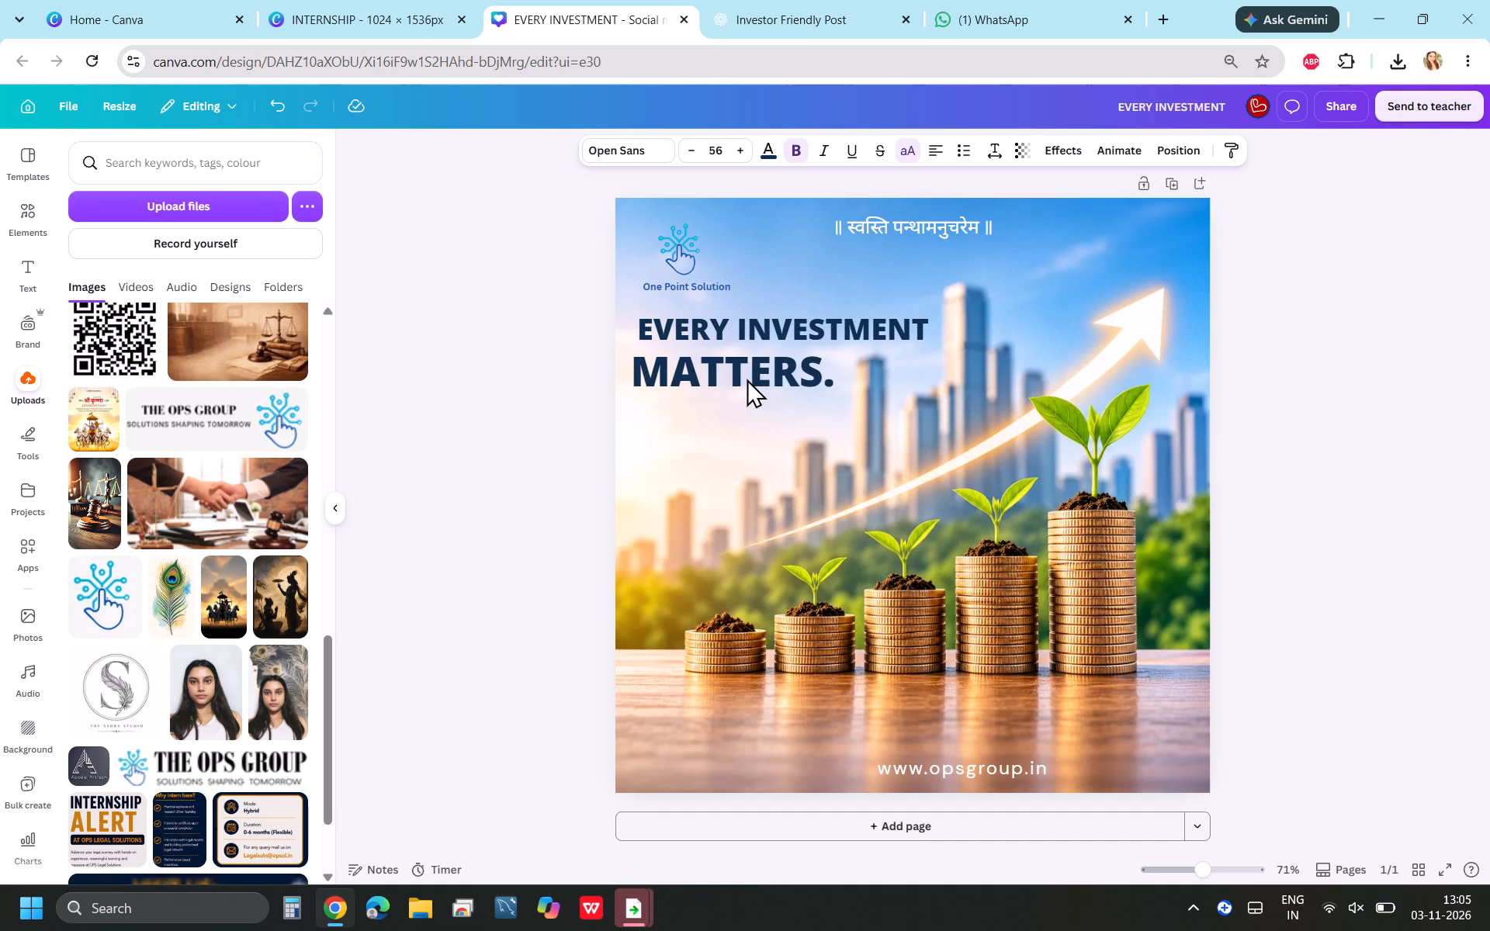
pyautogui.press('Right')
pyautogui.press('Right')
pyautogui.press('Right')
pyautogui.press('Right')
pyautogui.press('Right')
pyautogui.press('Right')
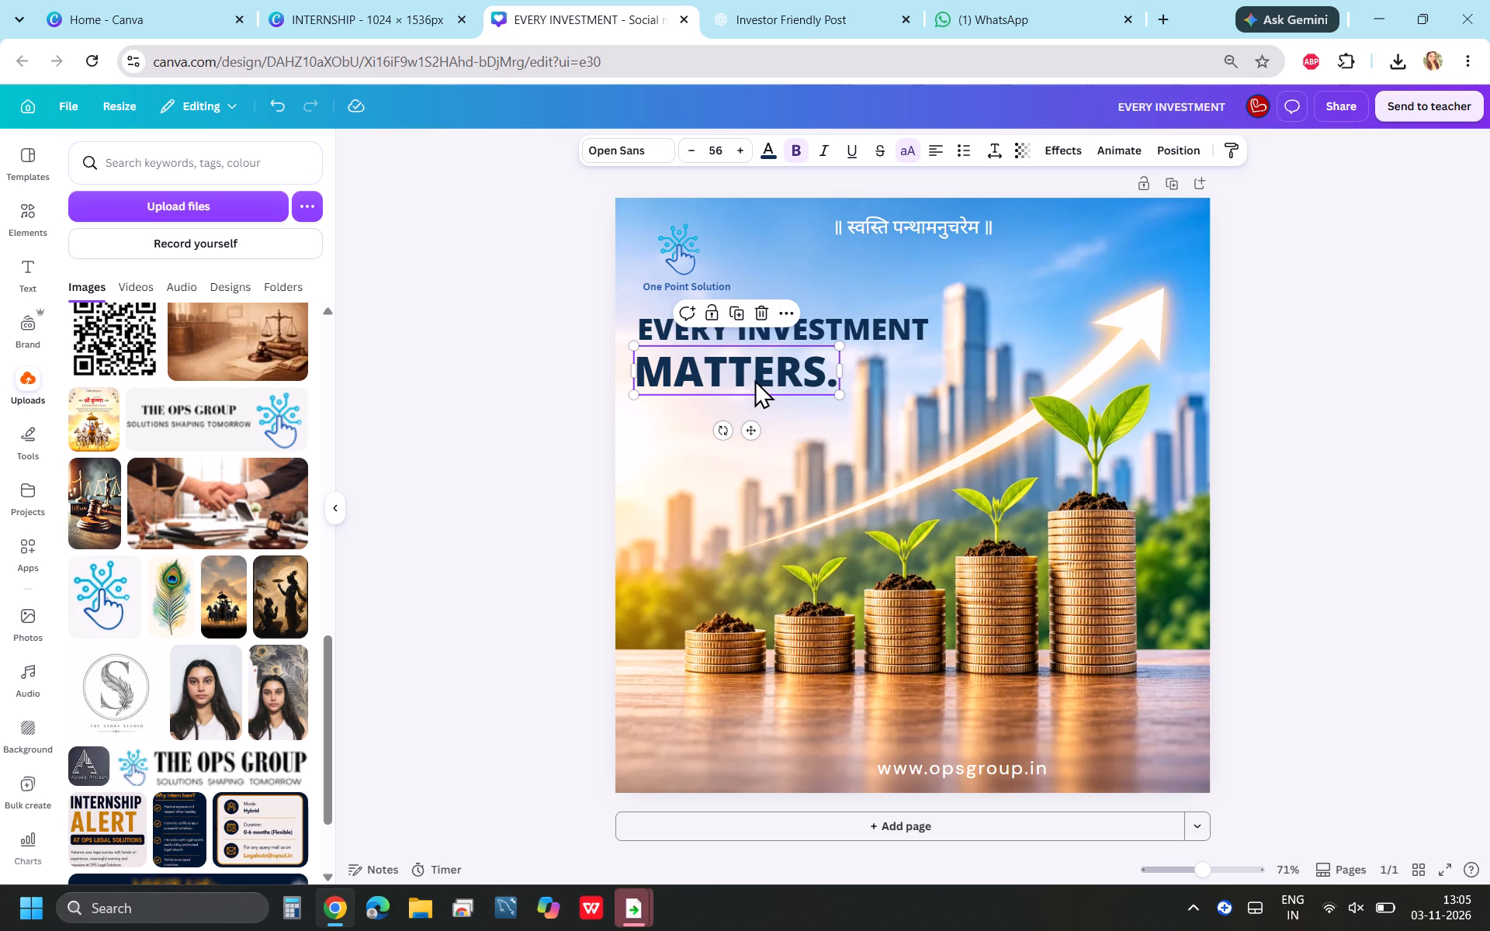
pyautogui.press('Right')
pyautogui.press('Right')
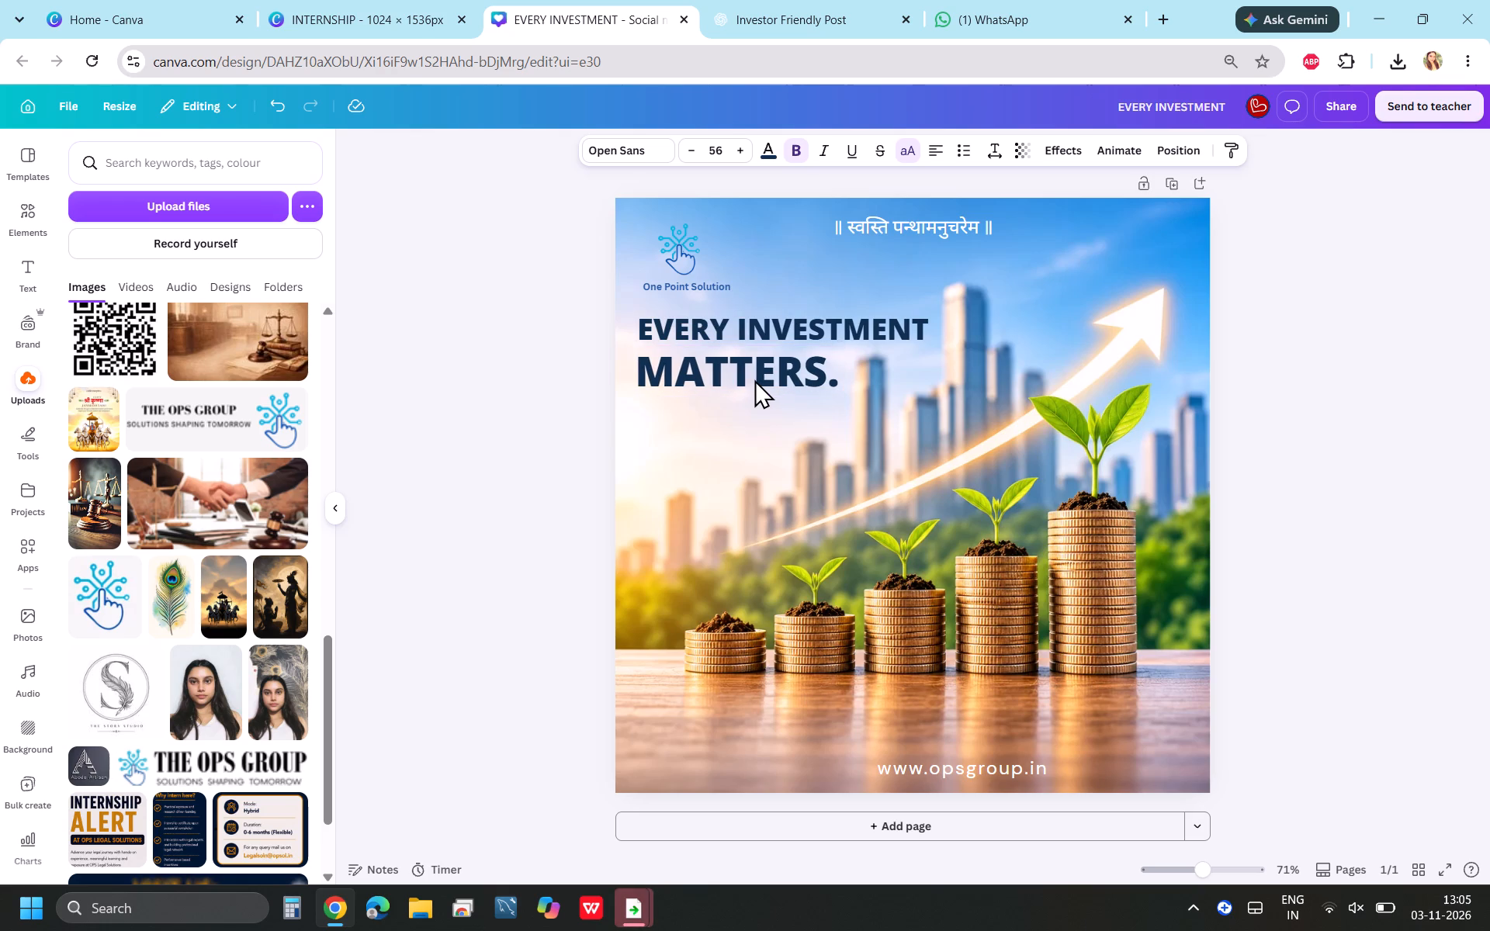
pyautogui.press('Right')
pyautogui.press('Right')
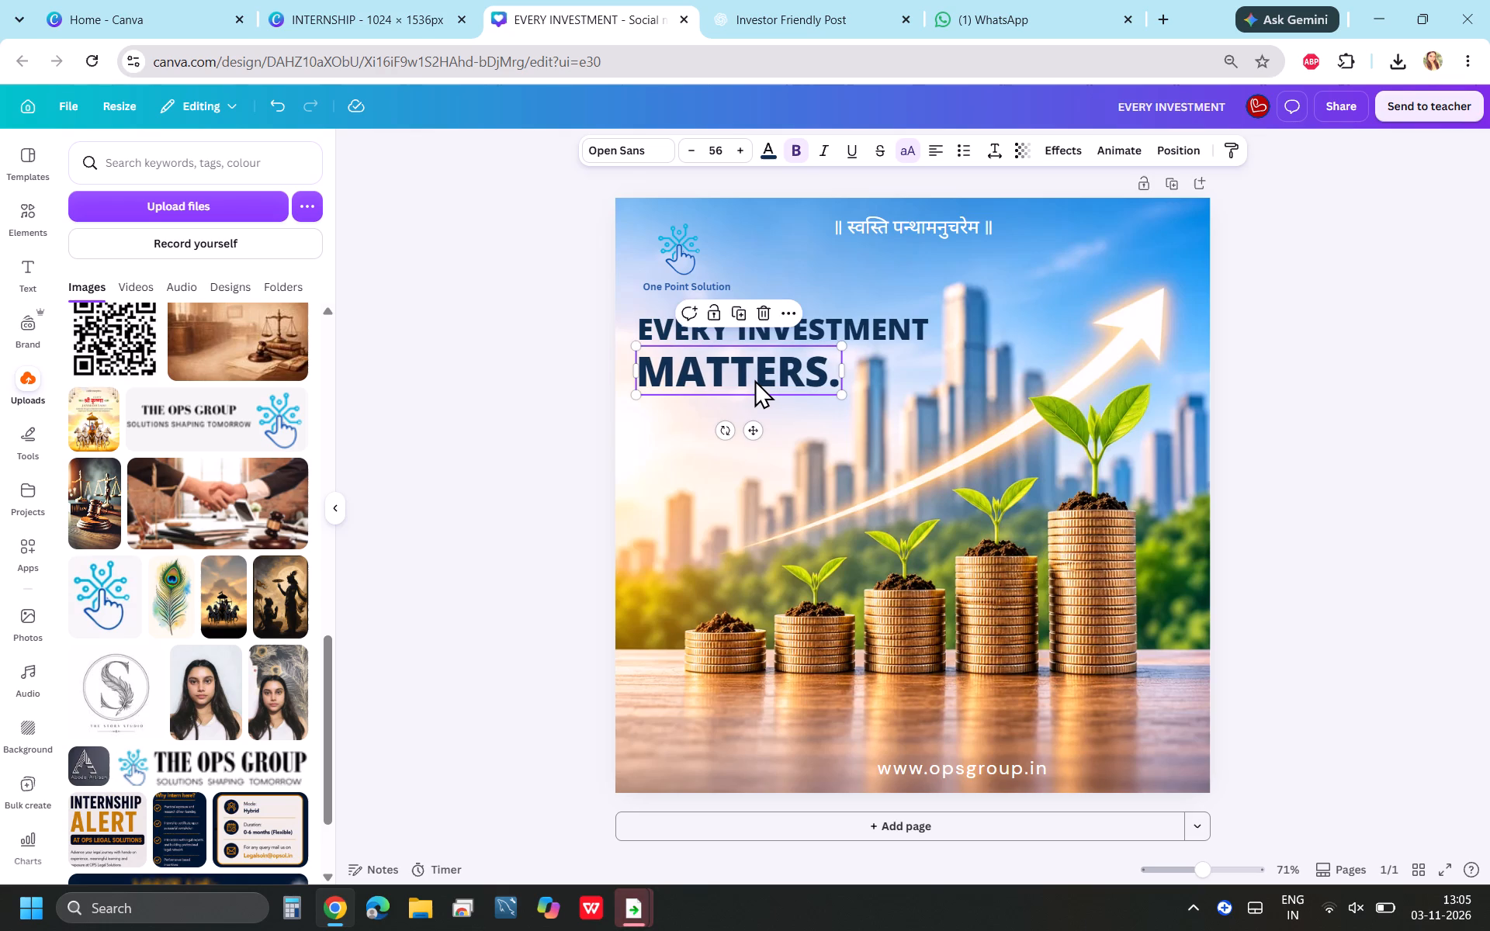
# Nudge "MATTERS." up to tighten the gap beneath "EVERY INVESTMENT", and slightly right to refine its left alignment.
pyautogui.press('Up')
pyautogui.press('Up')
pyautogui.press('Up')
pyautogui.press('Up')
pyautogui.press('Up')
pyautogui.press('Up')
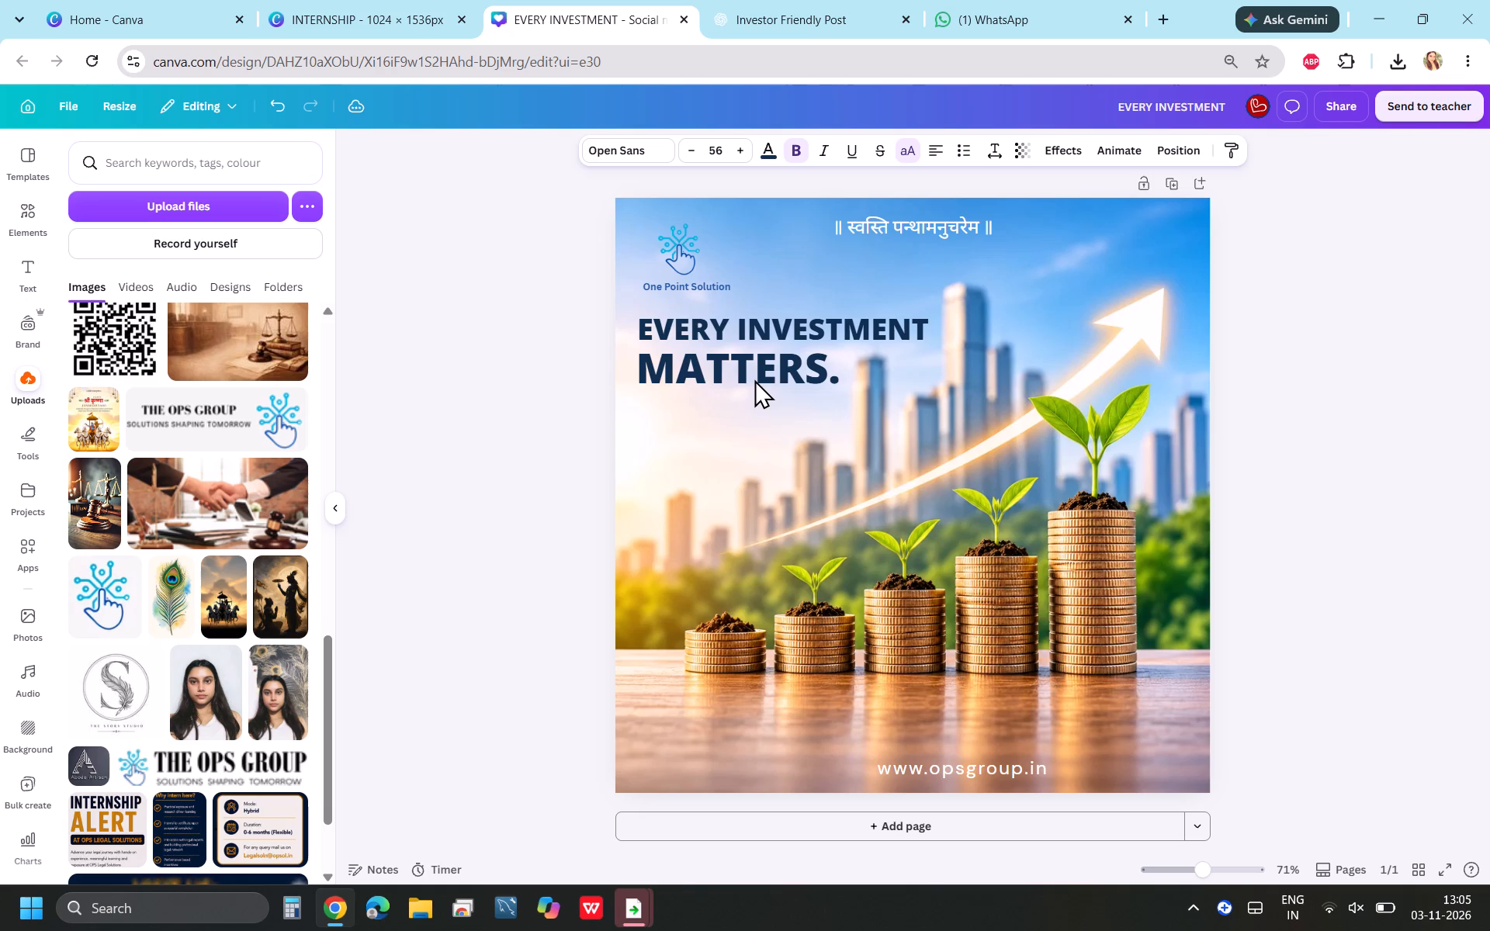
pyautogui.press('Up')
pyautogui.press('Right')
pyautogui.press('Right')
pyautogui.press('Up')
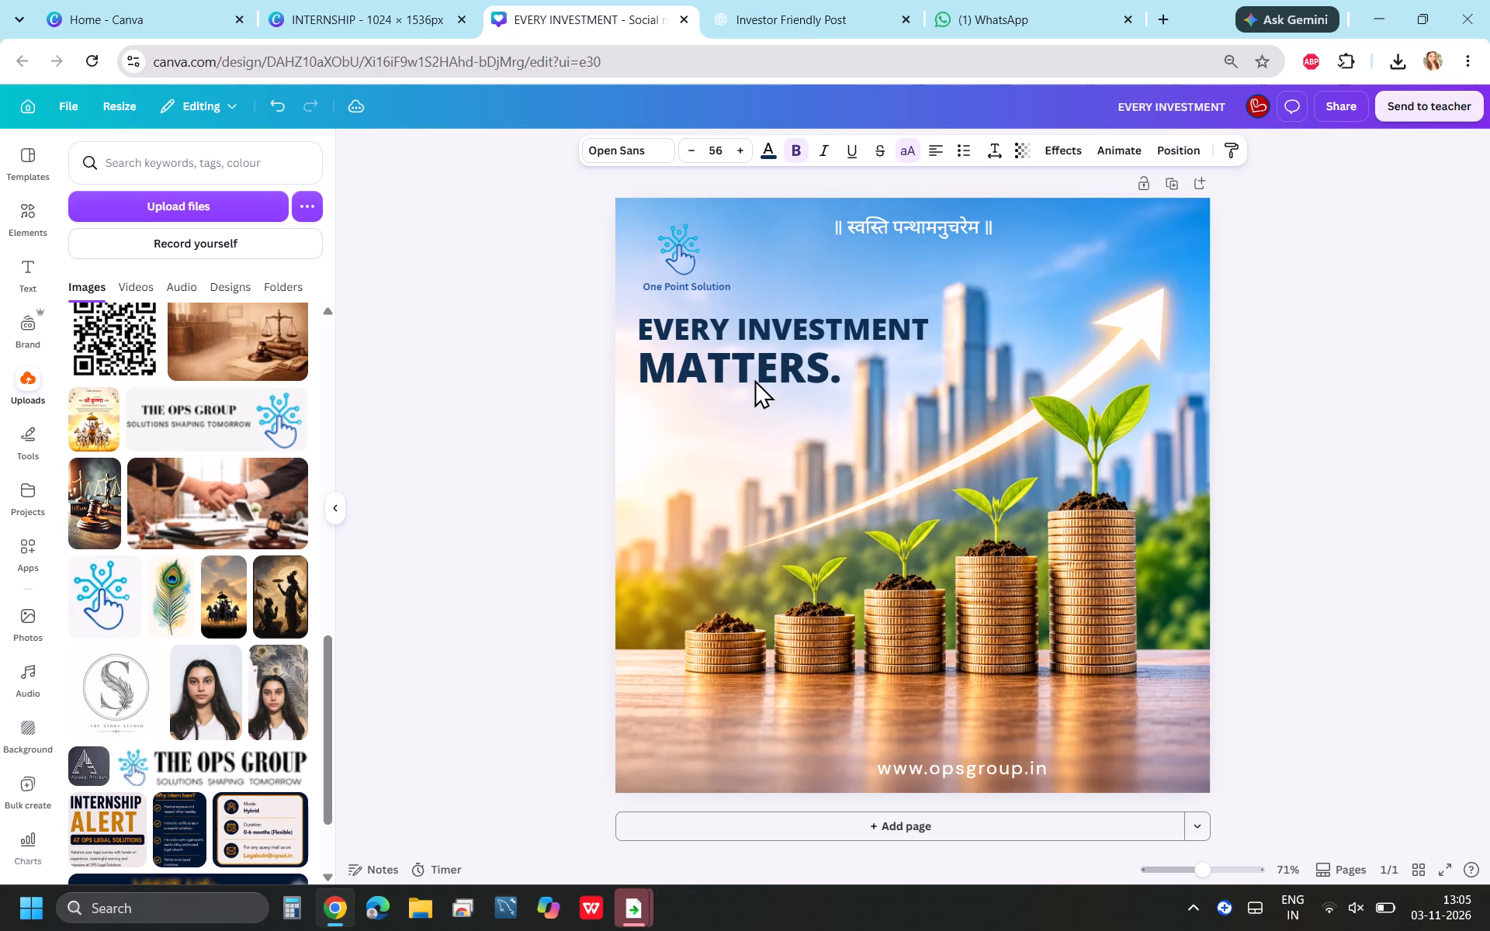
pyautogui.press('Up')
pyautogui.press('Up')
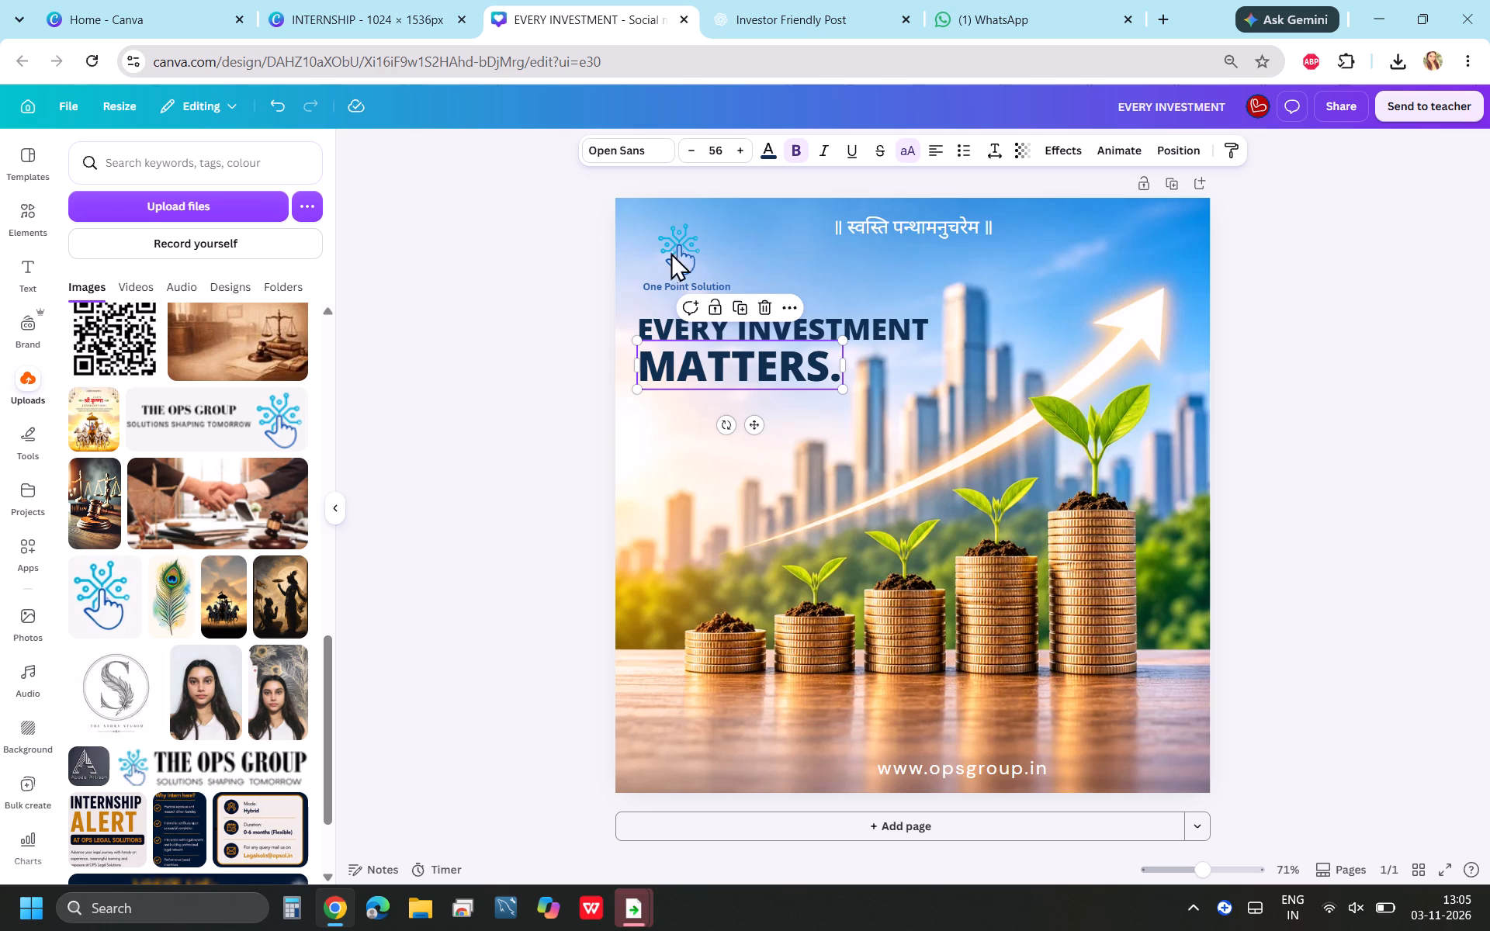
pyautogui.click(862, 457)
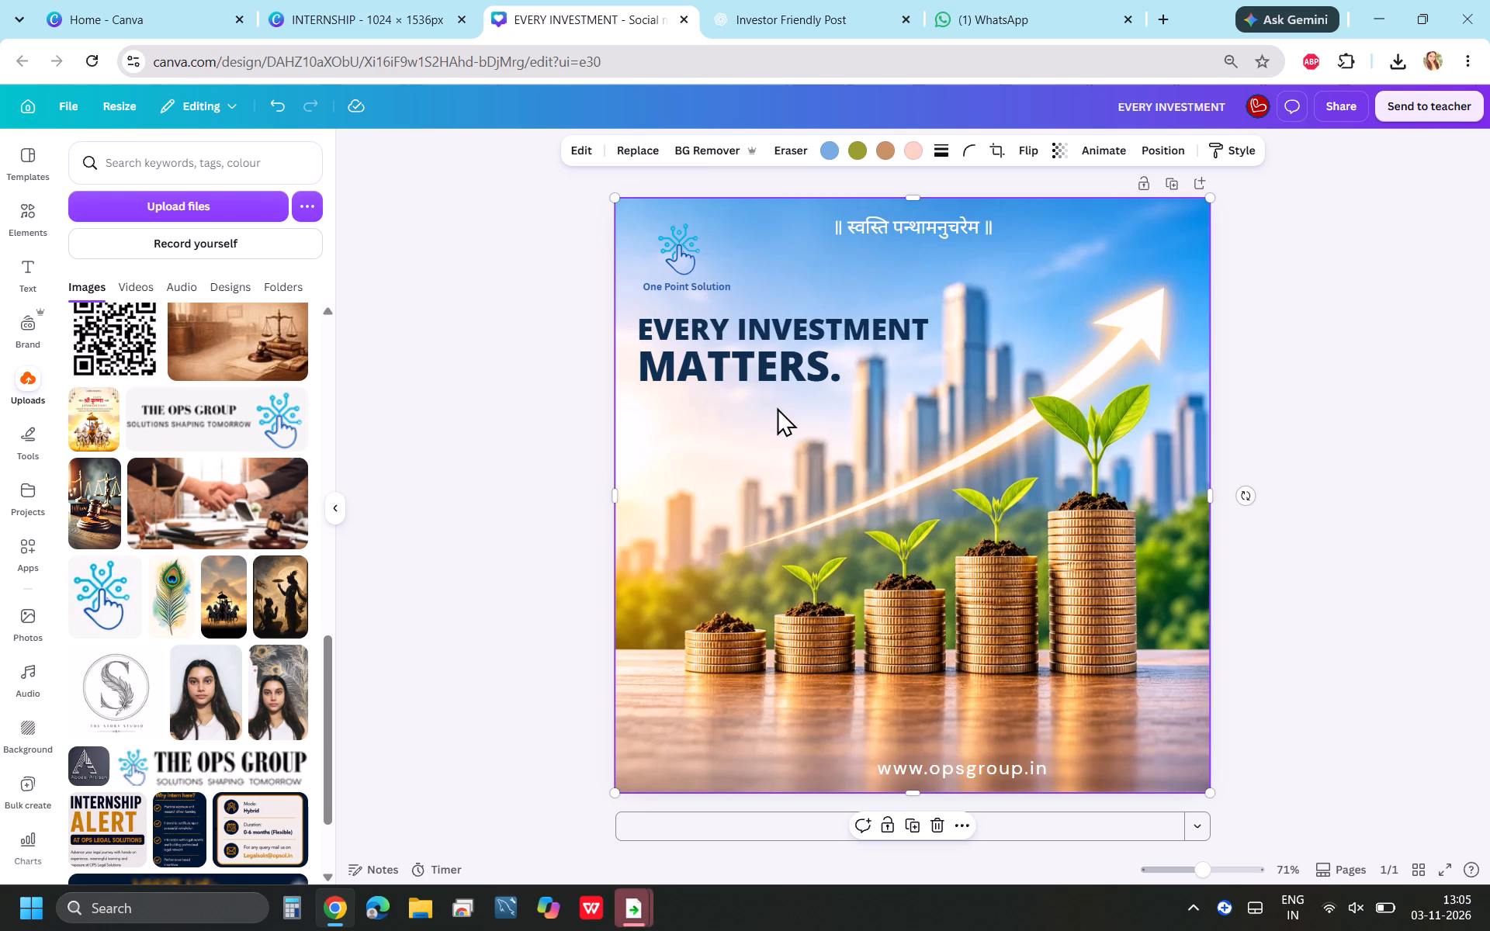
pyautogui.click(745, 367)
pyautogui.press('Up')
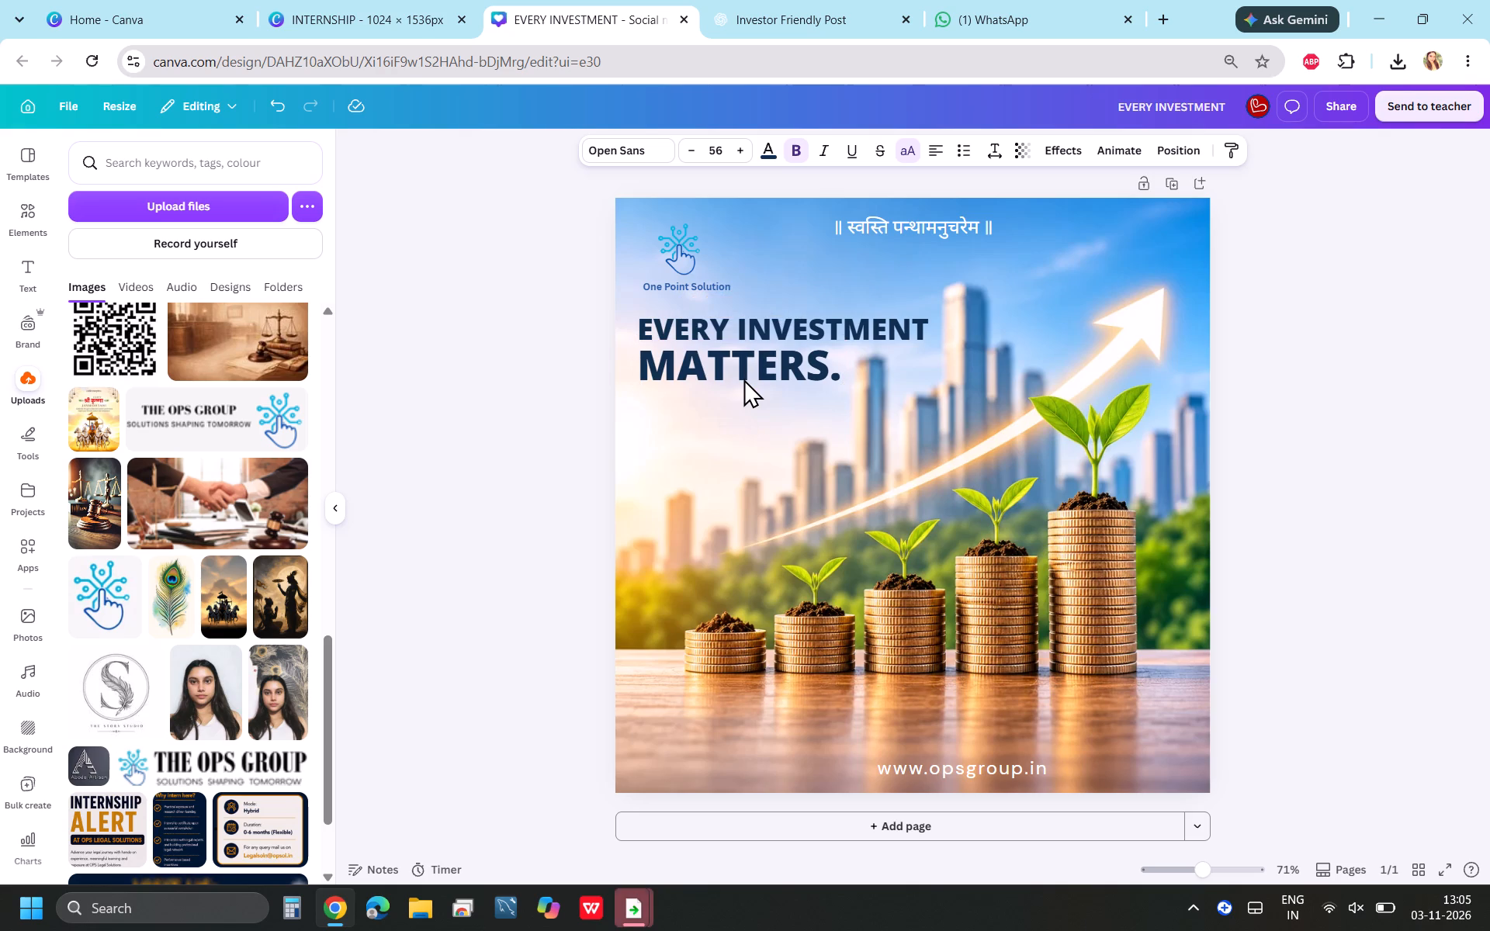
pyautogui.press('Up')
pyautogui.press('Up')
pyautogui.press('Up')
pyautogui.press('Up')
pyautogui.press('Down')
pyautogui.press('Down')
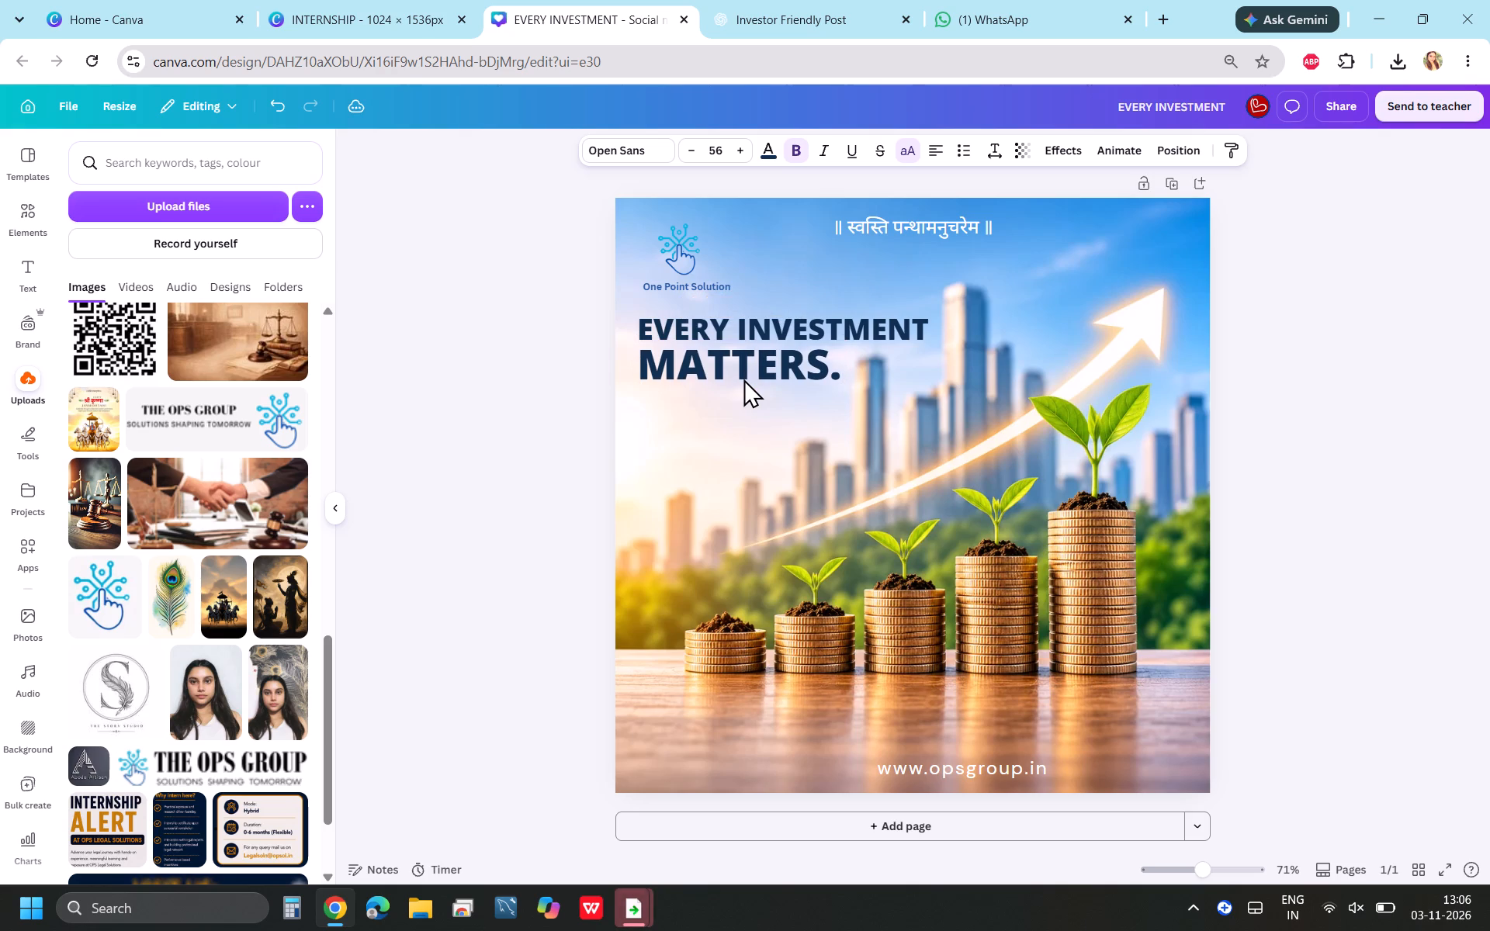
# Close the "INTERNSHIP - 1024 × 1536px" design.
pyautogui.click(318, 8)
pyautogui.click(466, 20)
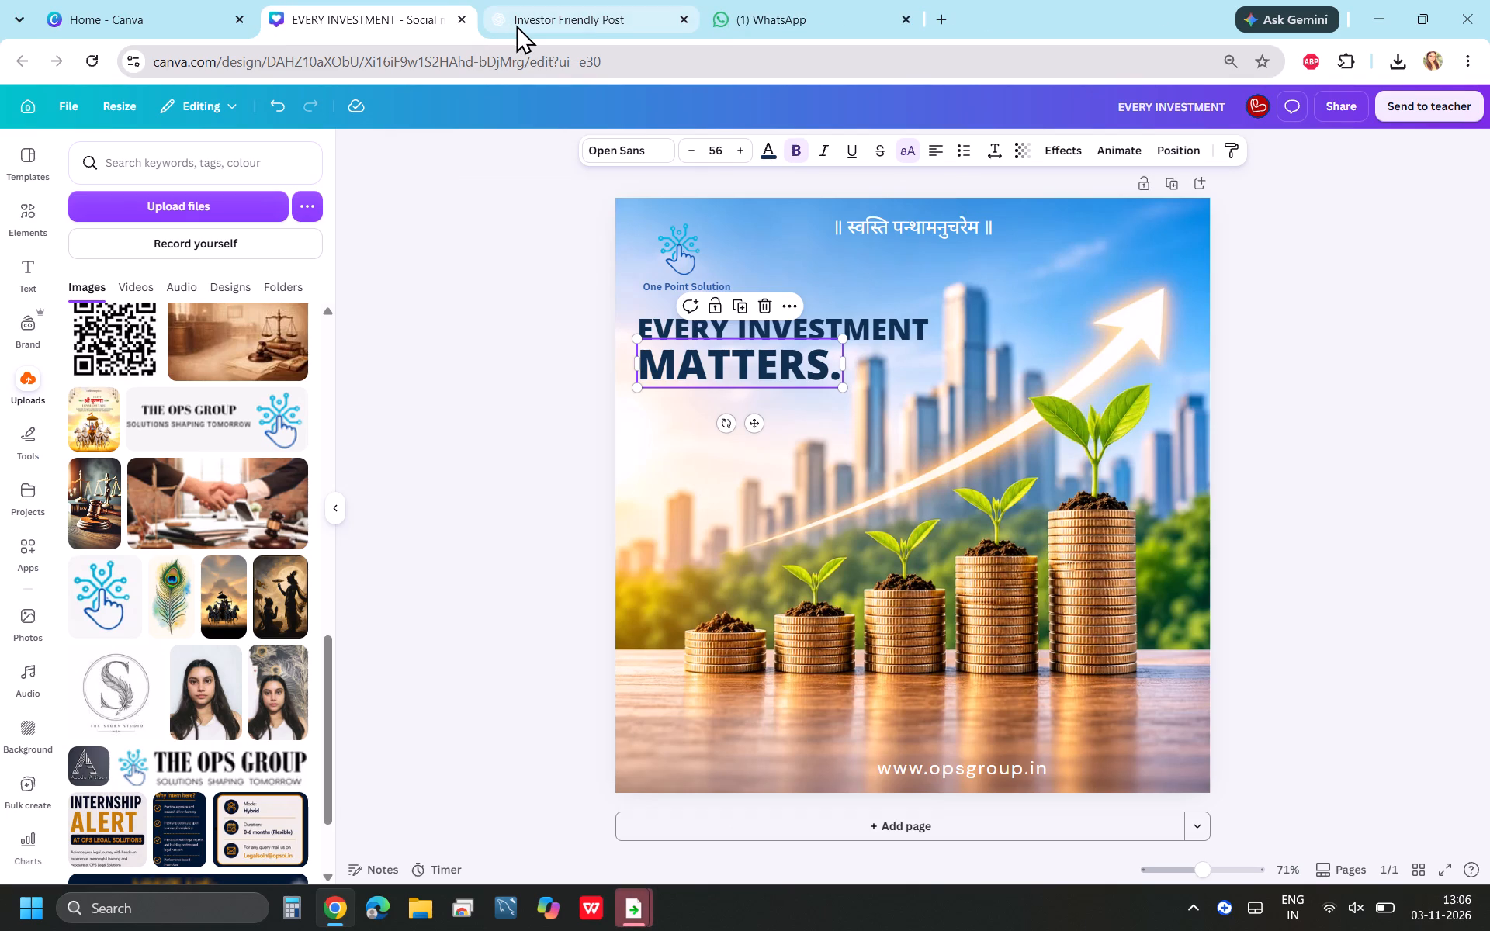
# Switch to the "Investor Friendly Post" ChatGPT page to check the reference post's headline layout.
pyautogui.click(516, 25)
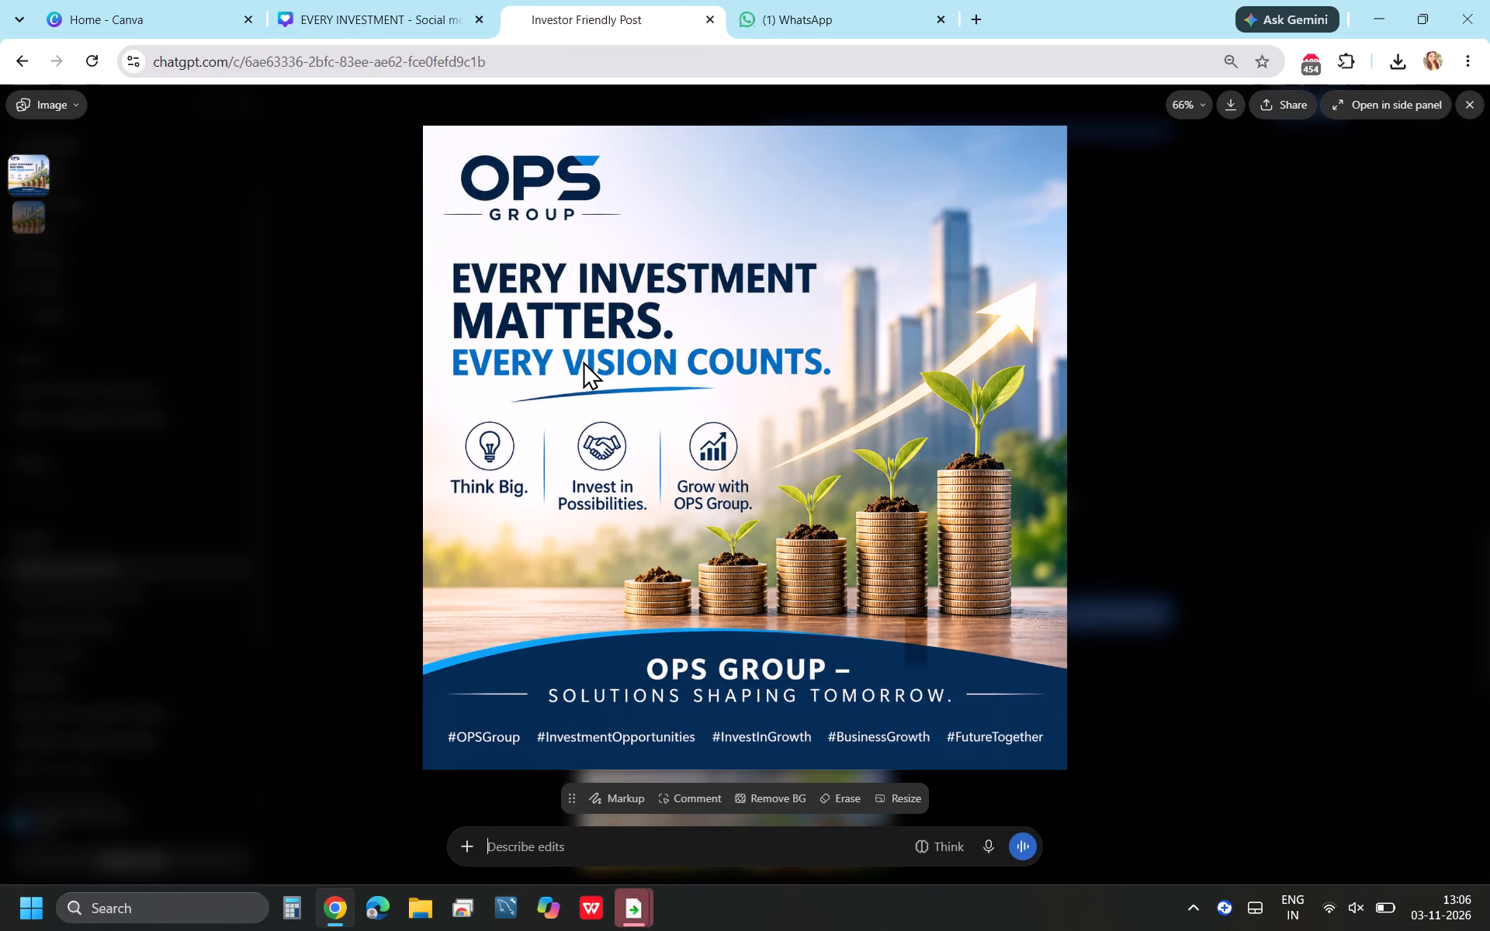
# Return to the Canva design, duplicate the "EVERY INVESTMENT" line and place the copy directly beneath "MATTERS.", in line with the original.
pyautogui.click(297, 19)
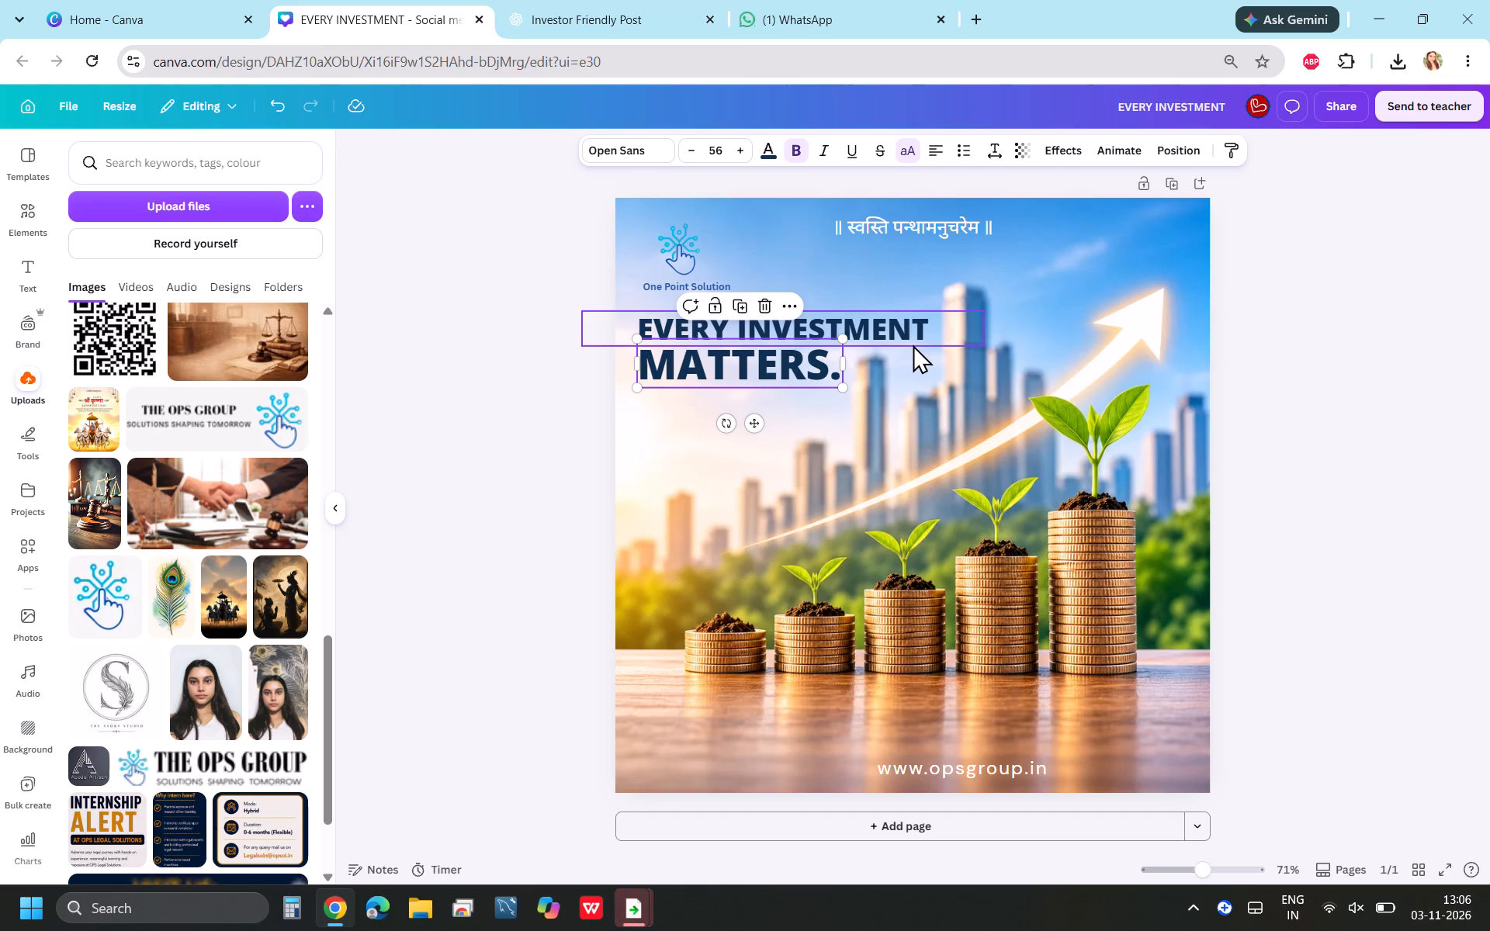
pyautogui.click(913, 340)
pyautogui.click(788, 272)
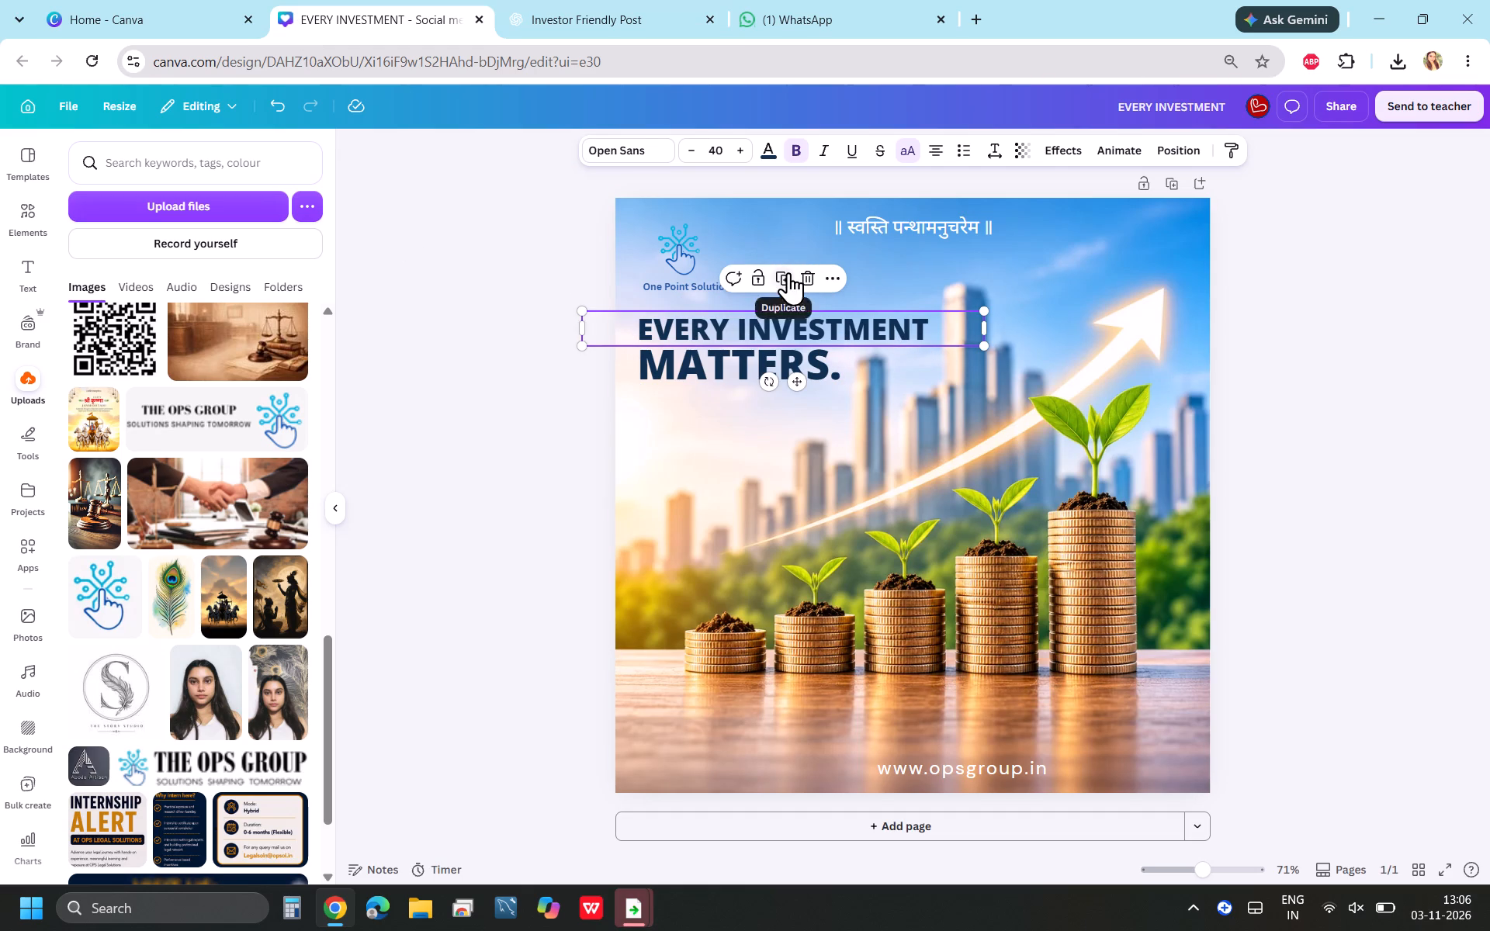
pyautogui.moveTo(848, 324); pyautogui.dragTo(857, 386)
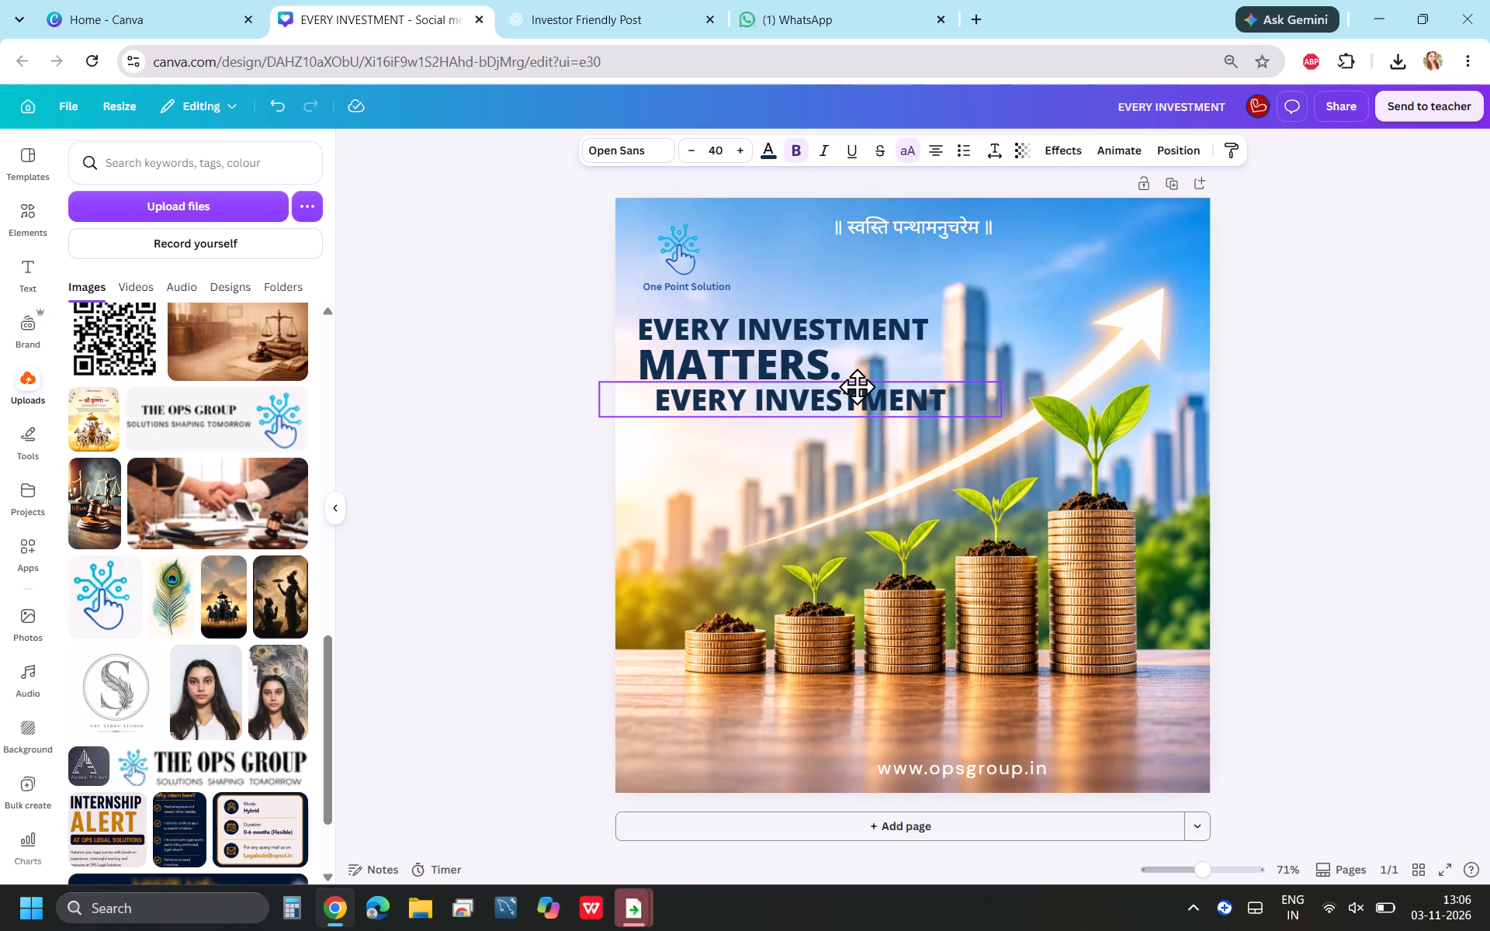
pyautogui.moveTo(857, 386); pyautogui.dragTo(841, 385)
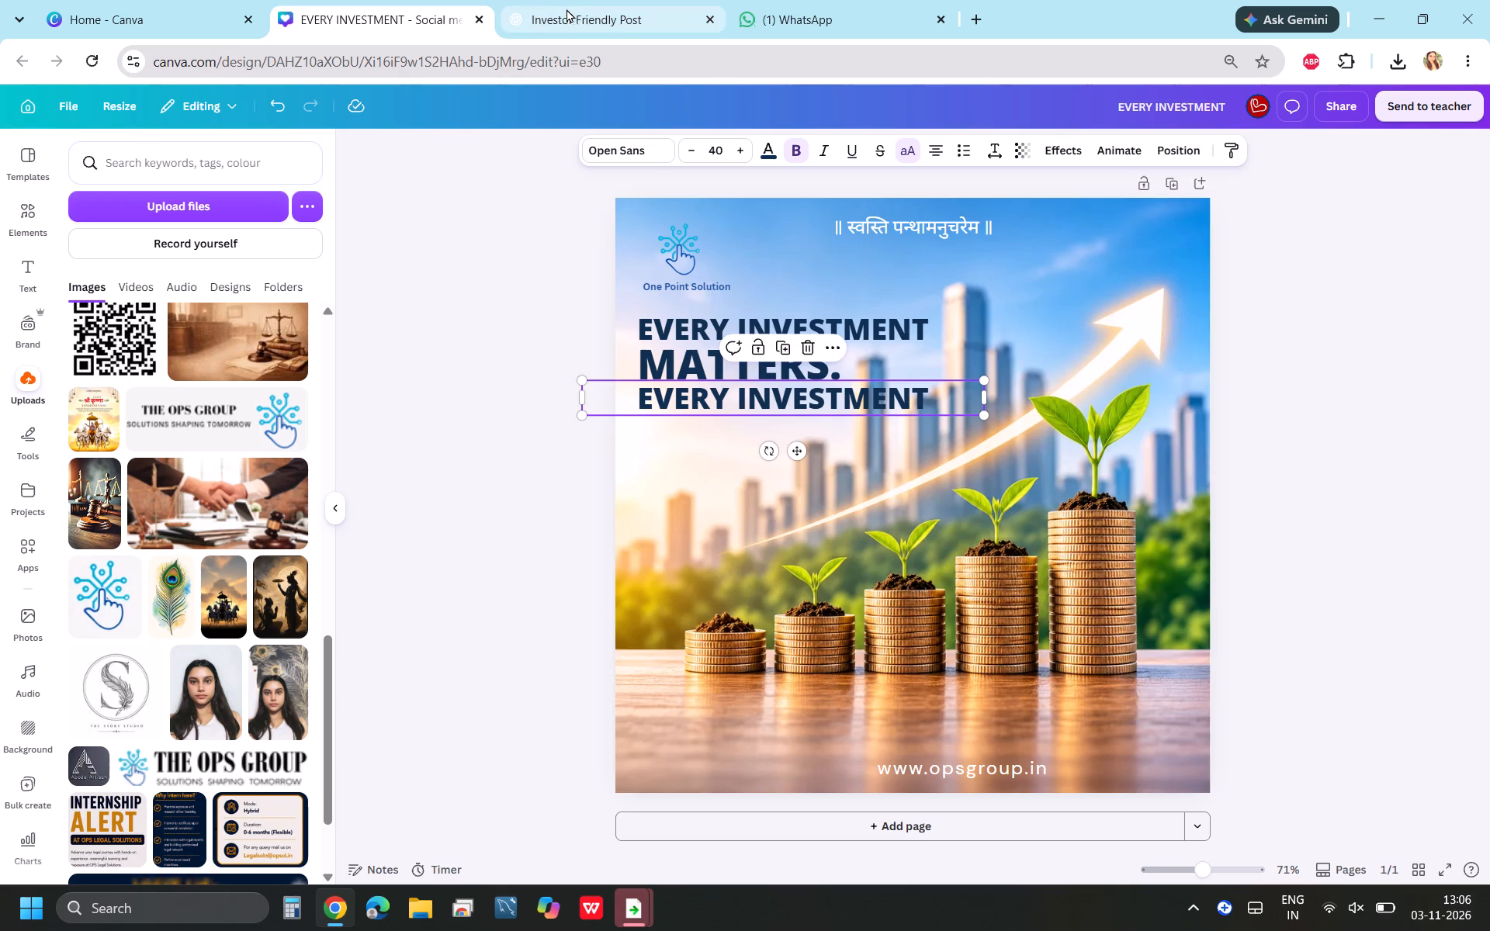
# Change the duplicated line's text to "EVERY VISION COUNTS.", checking the wording against the ChatGPT reference post.
pyautogui.click(567, 9)
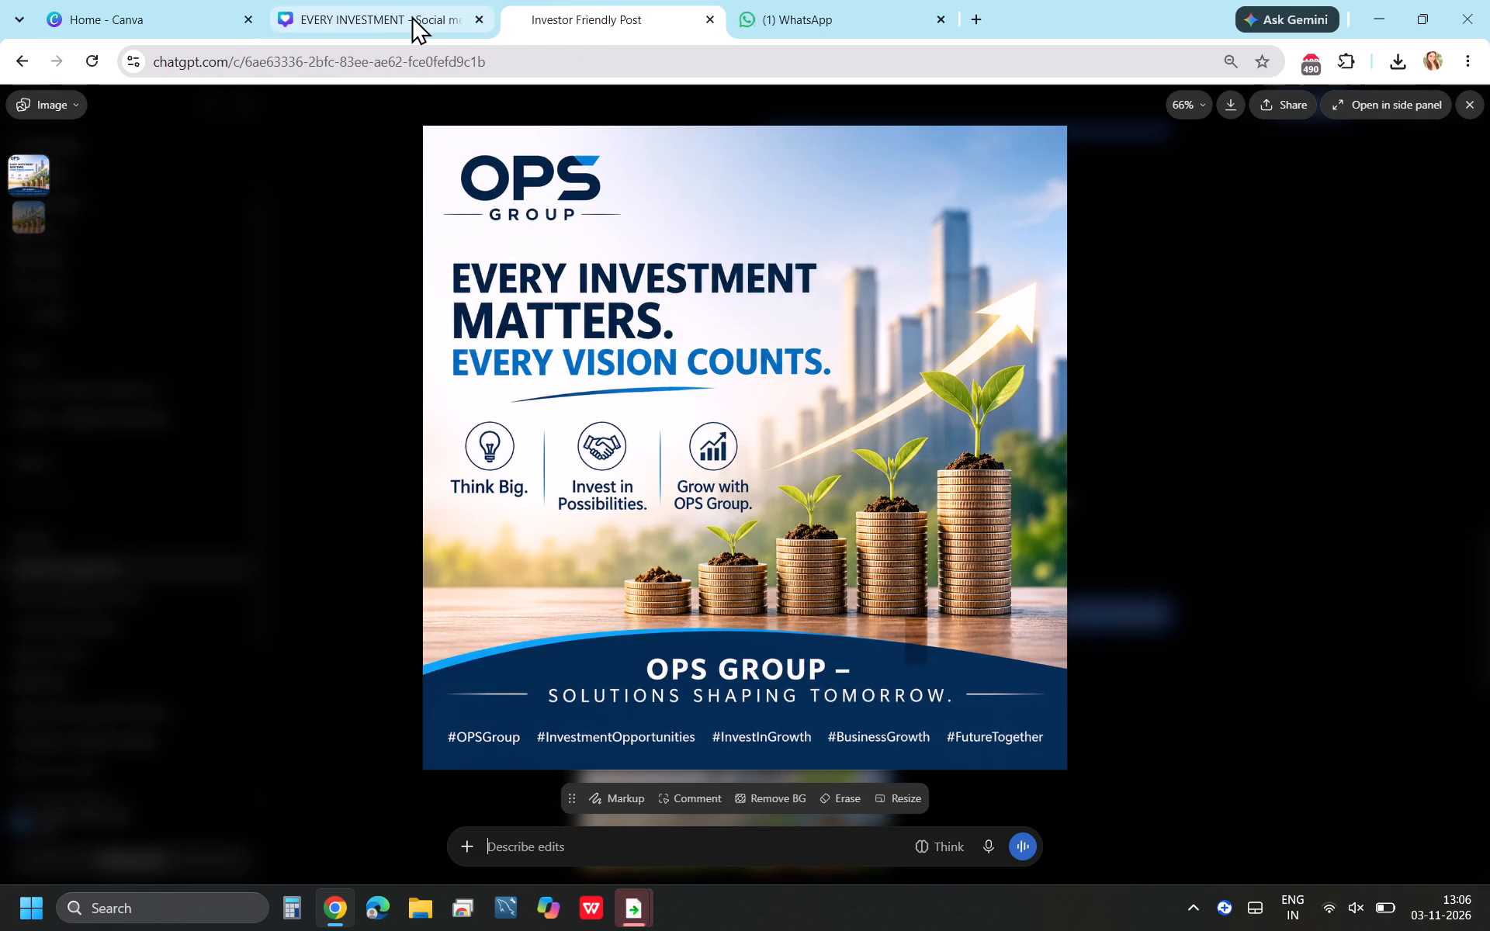
pyautogui.click(411, 16)
pyautogui.click(921, 389)
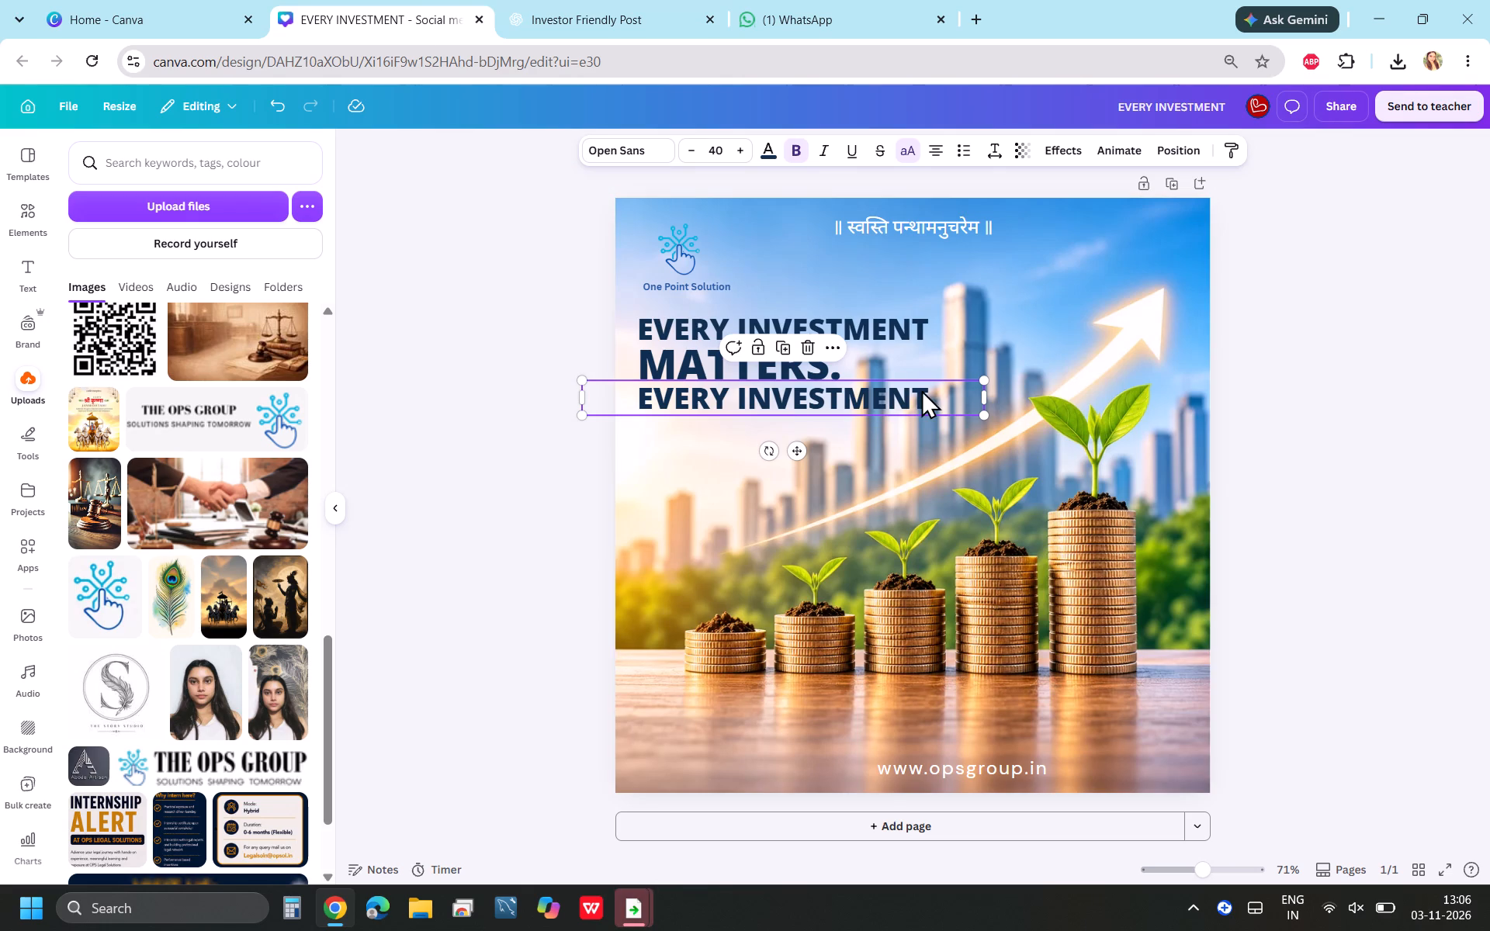
pyautogui.click(942, 393)
pyautogui.moveTo(942, 393); pyautogui.dragTo(809, 396)
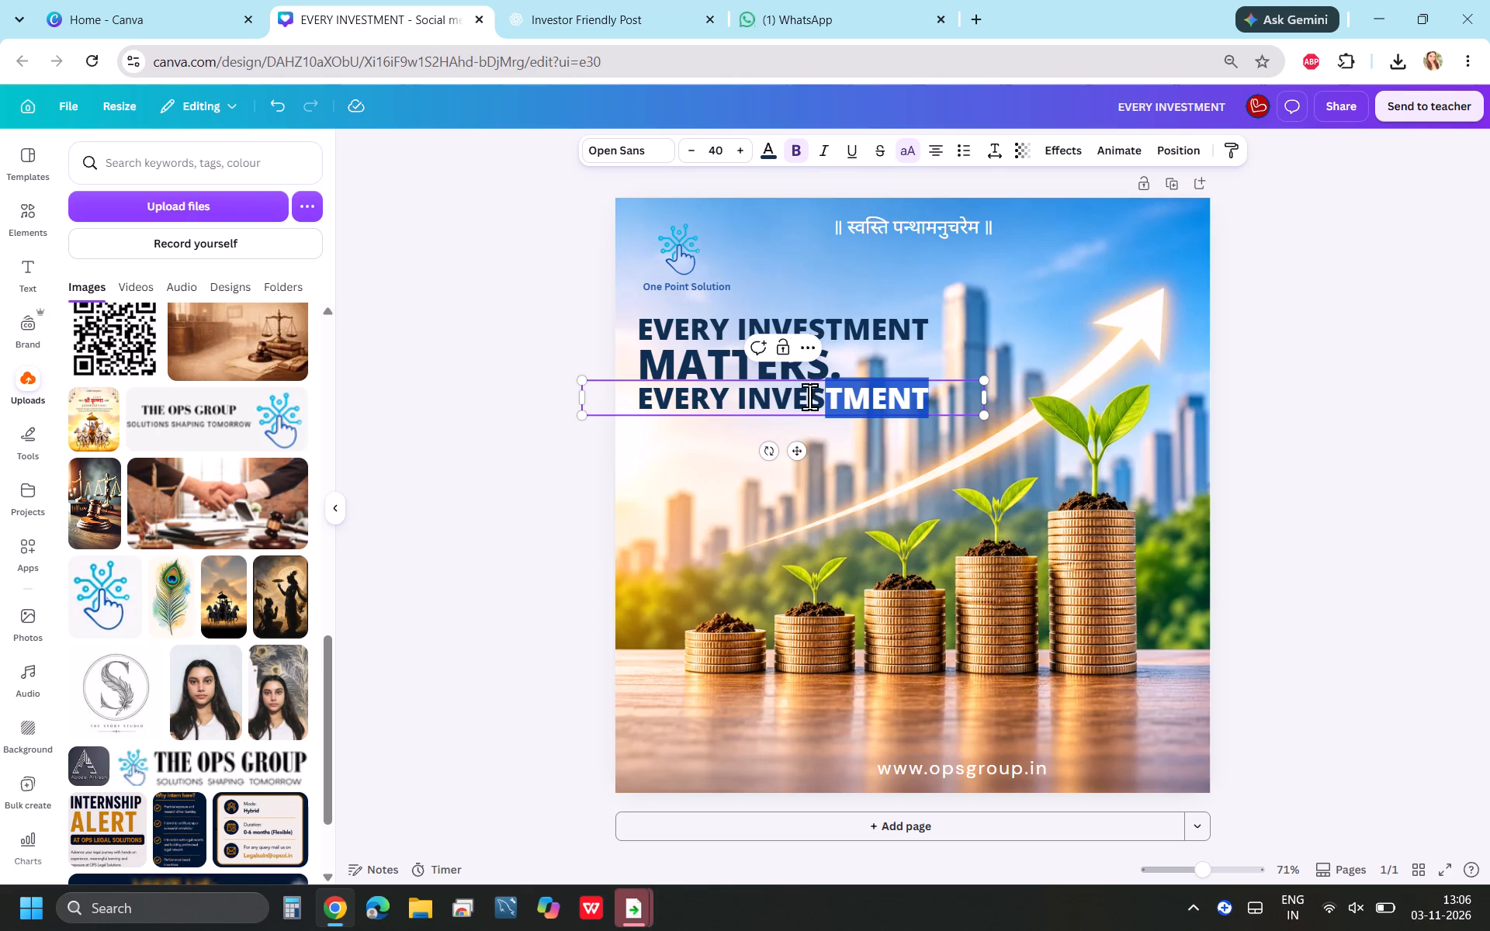
pyautogui.moveTo(809, 396); pyautogui.dragTo(737, 410)
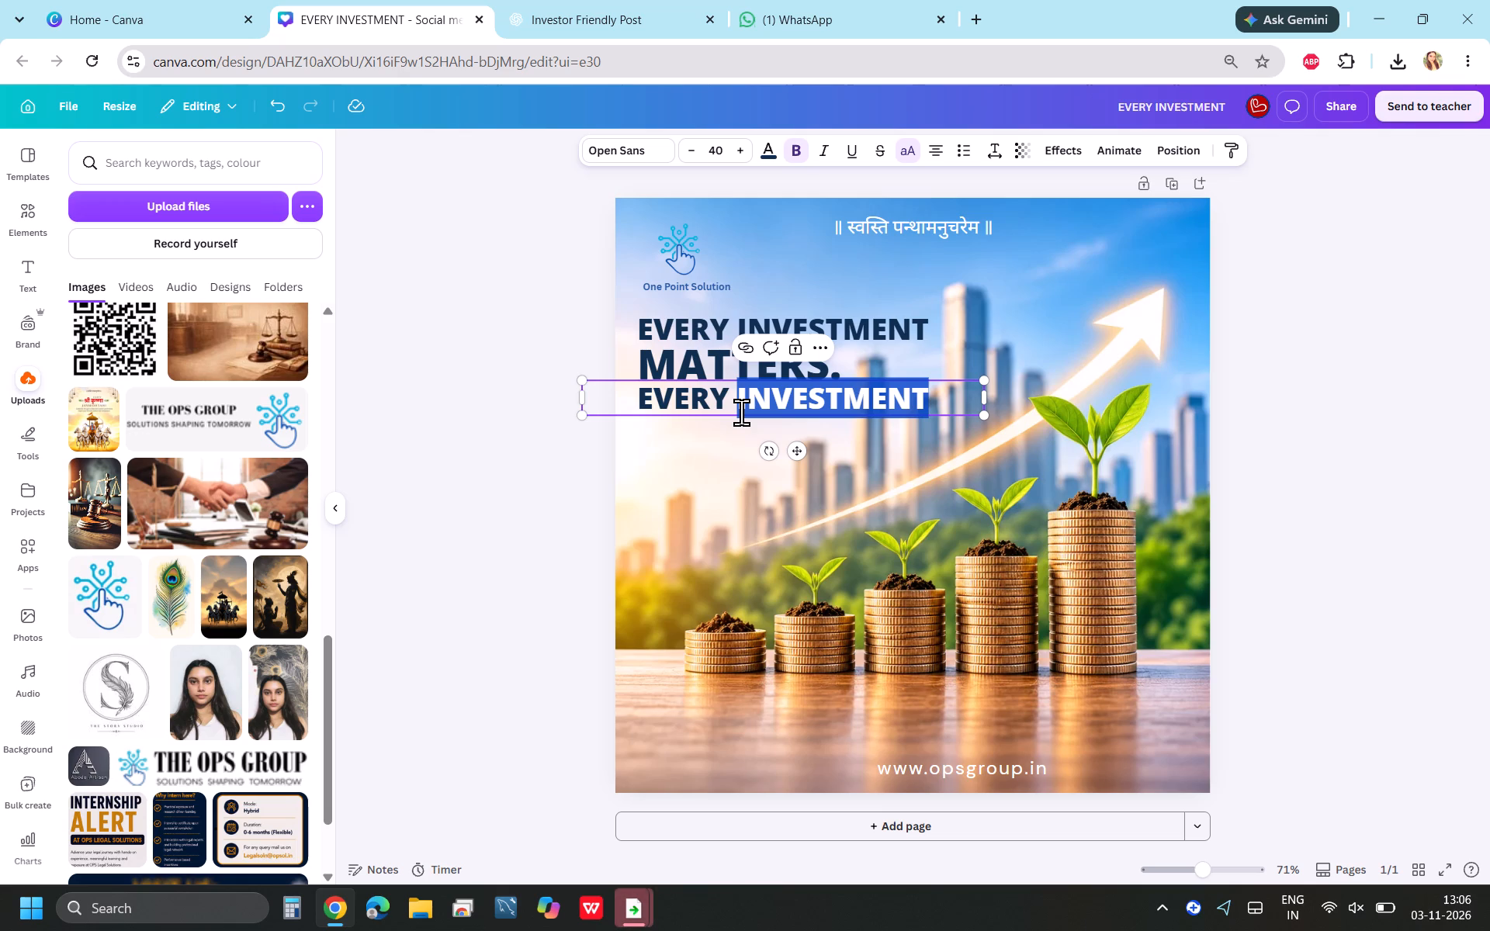
pyautogui.press('BackSpace')
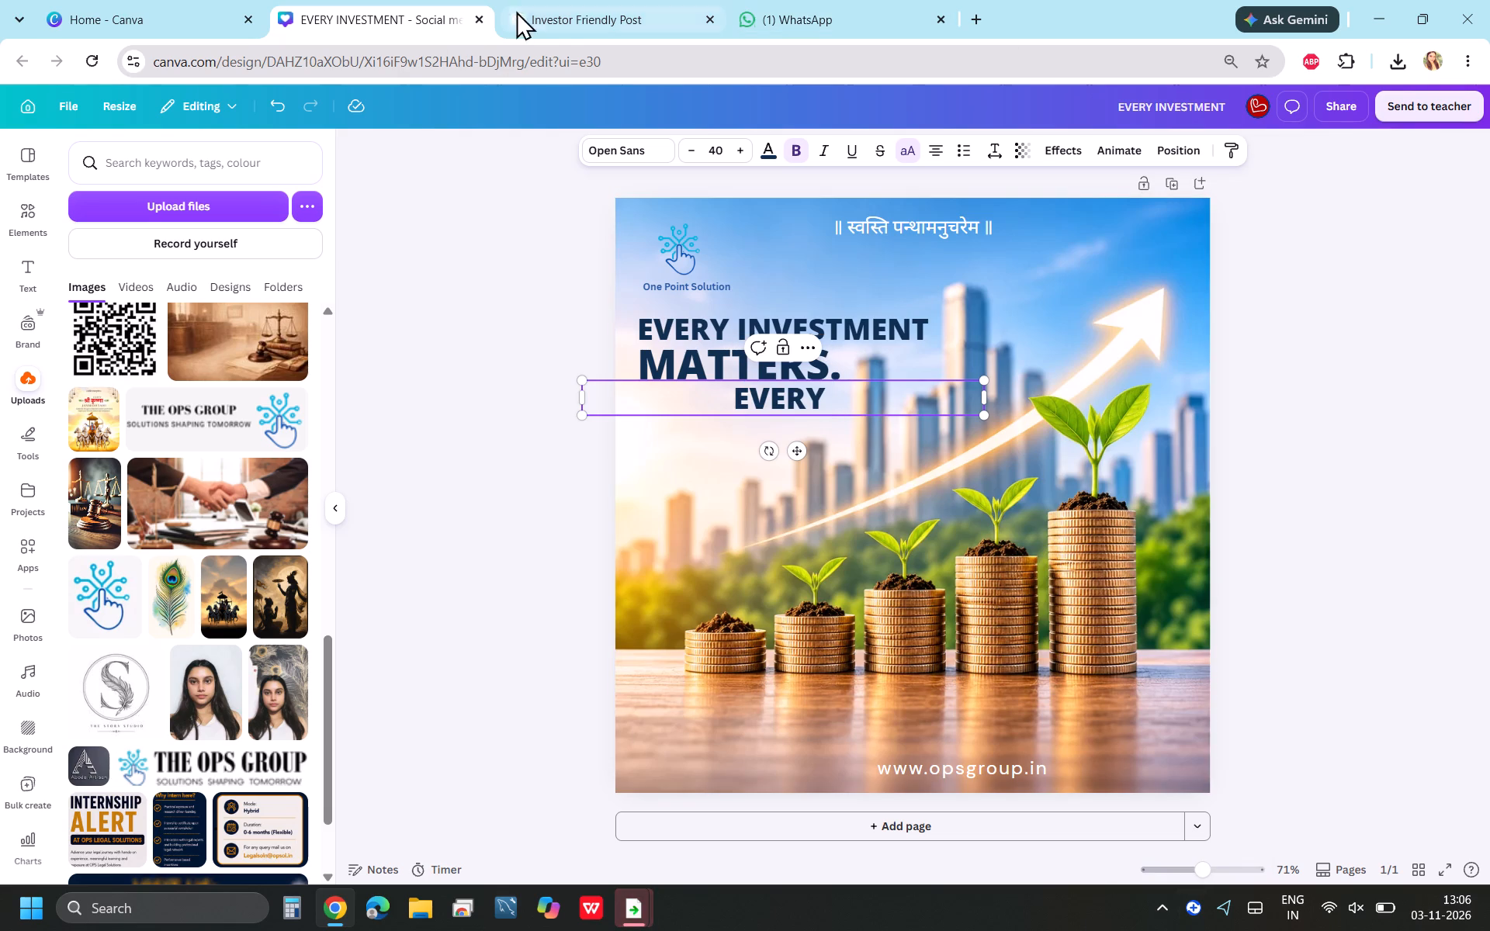
pyautogui.click(562, 15)
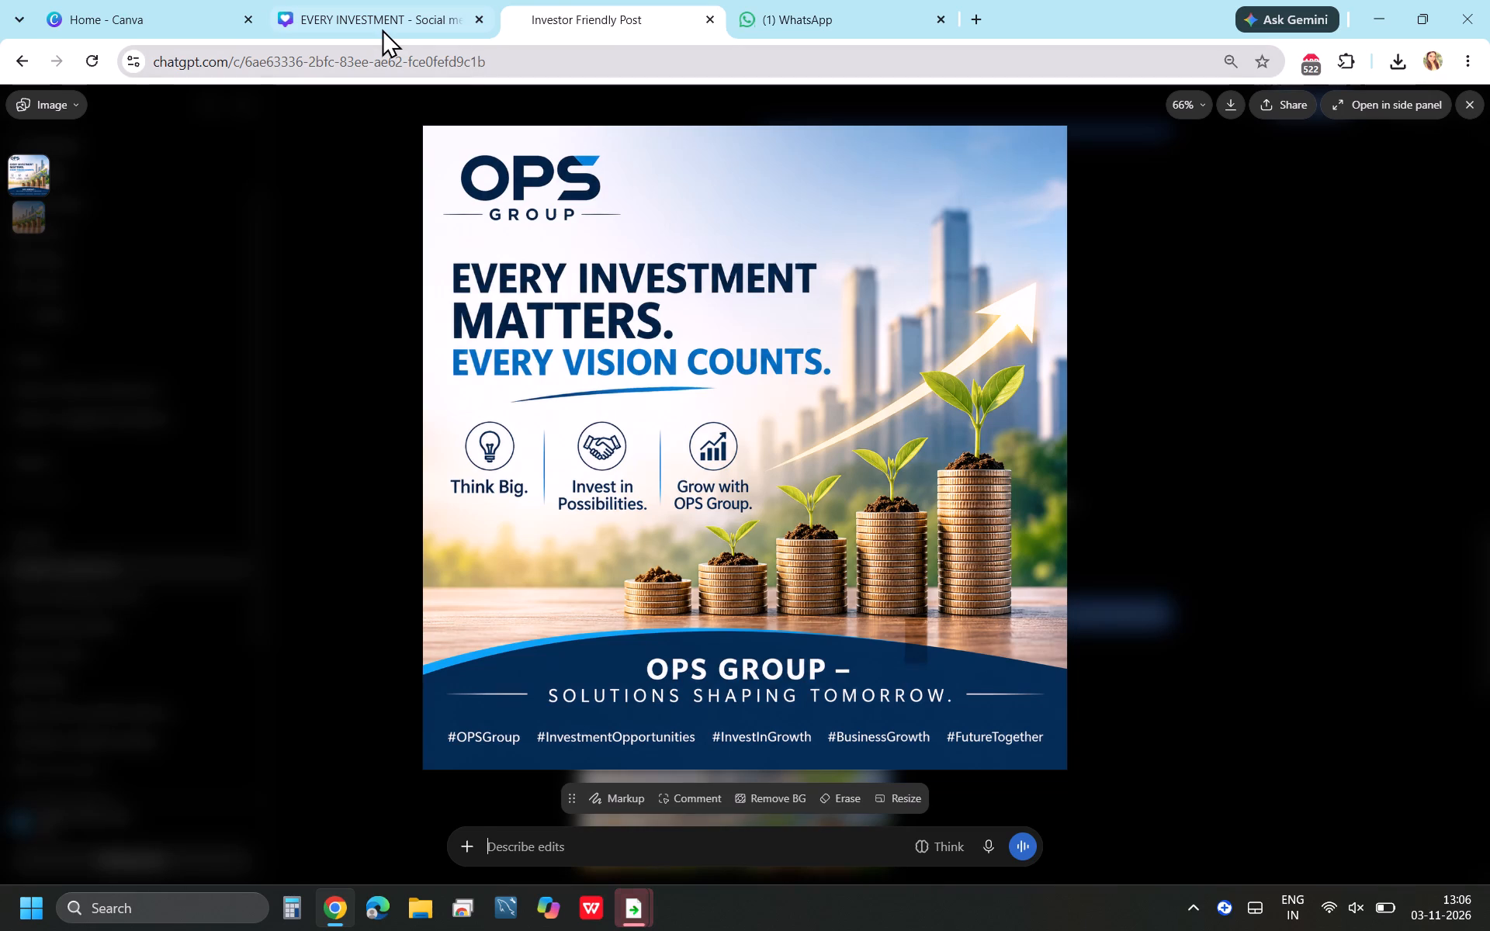
pyautogui.click(368, 20)
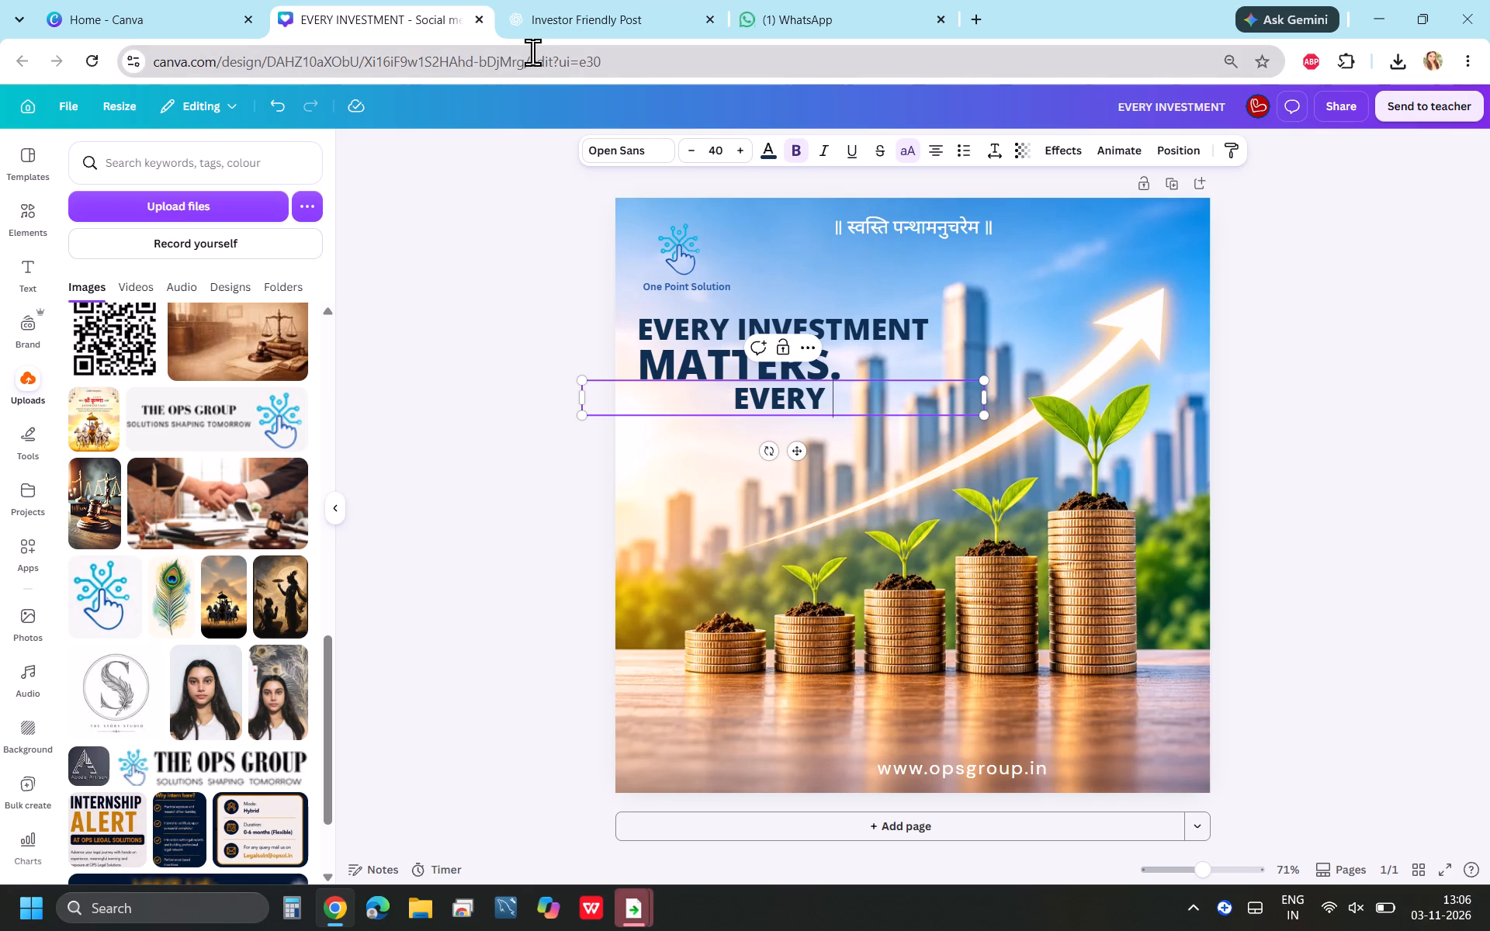
pyautogui.write('VISION')
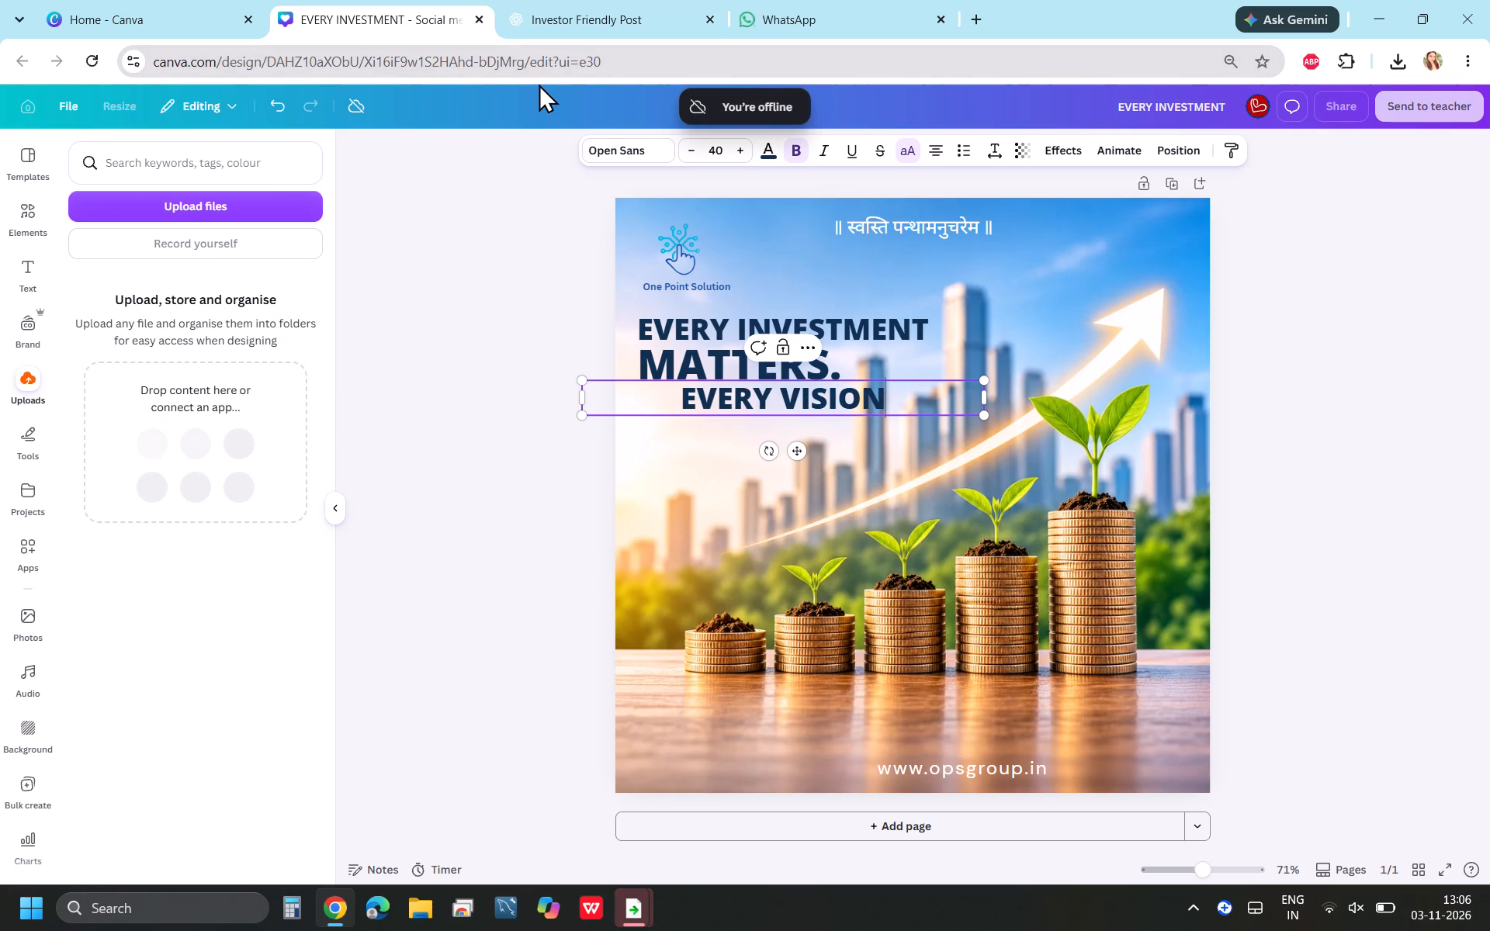
pyautogui.press('space')
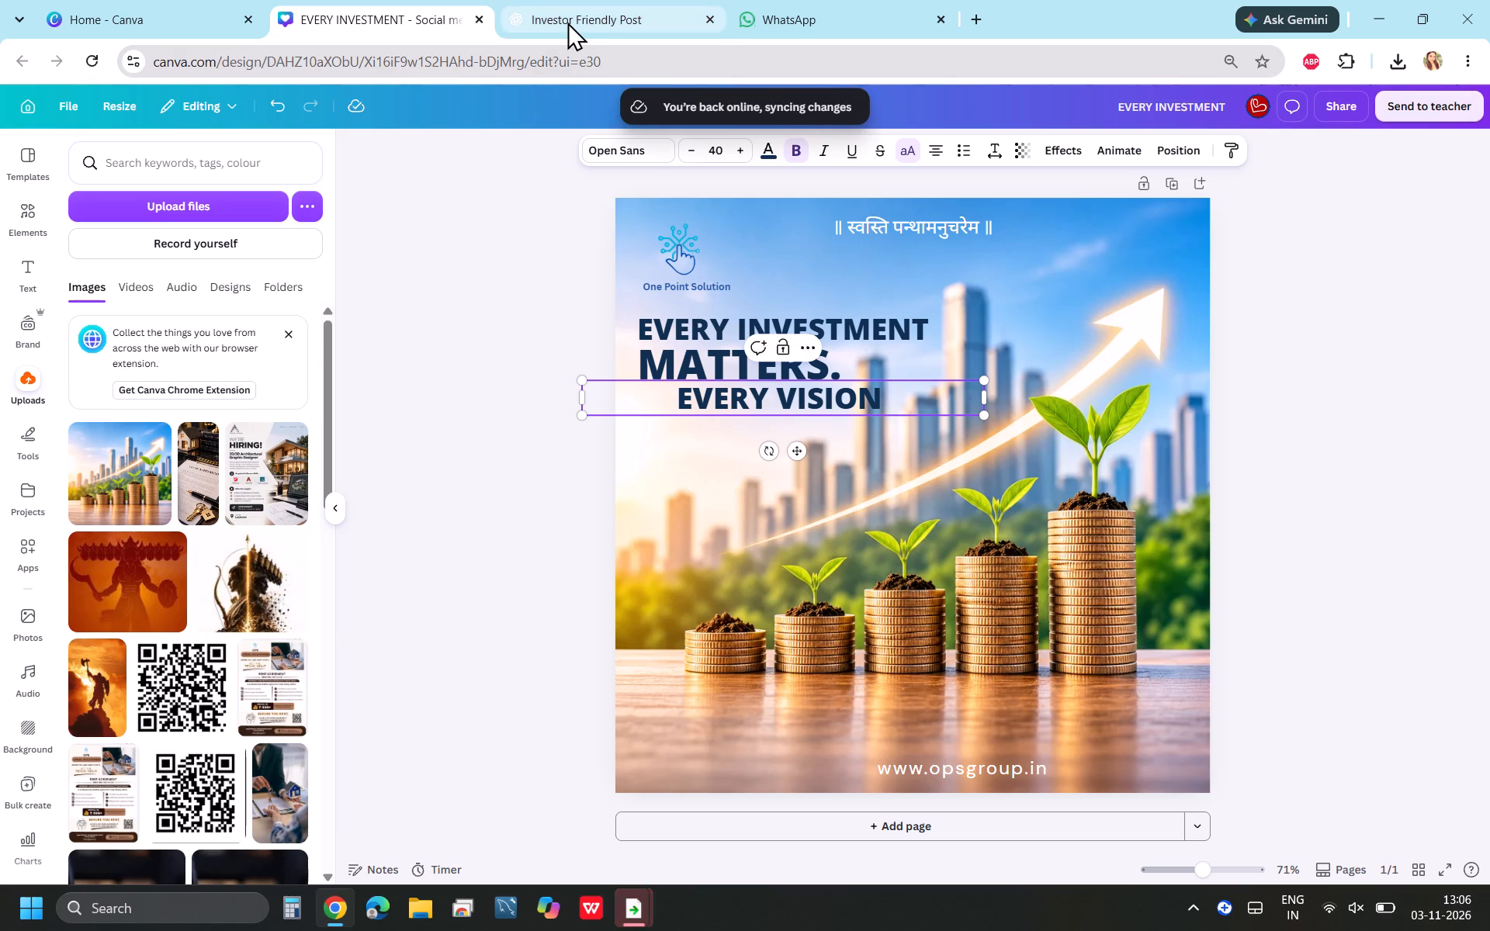
pyautogui.click(567, 22)
pyautogui.click(427, 11)
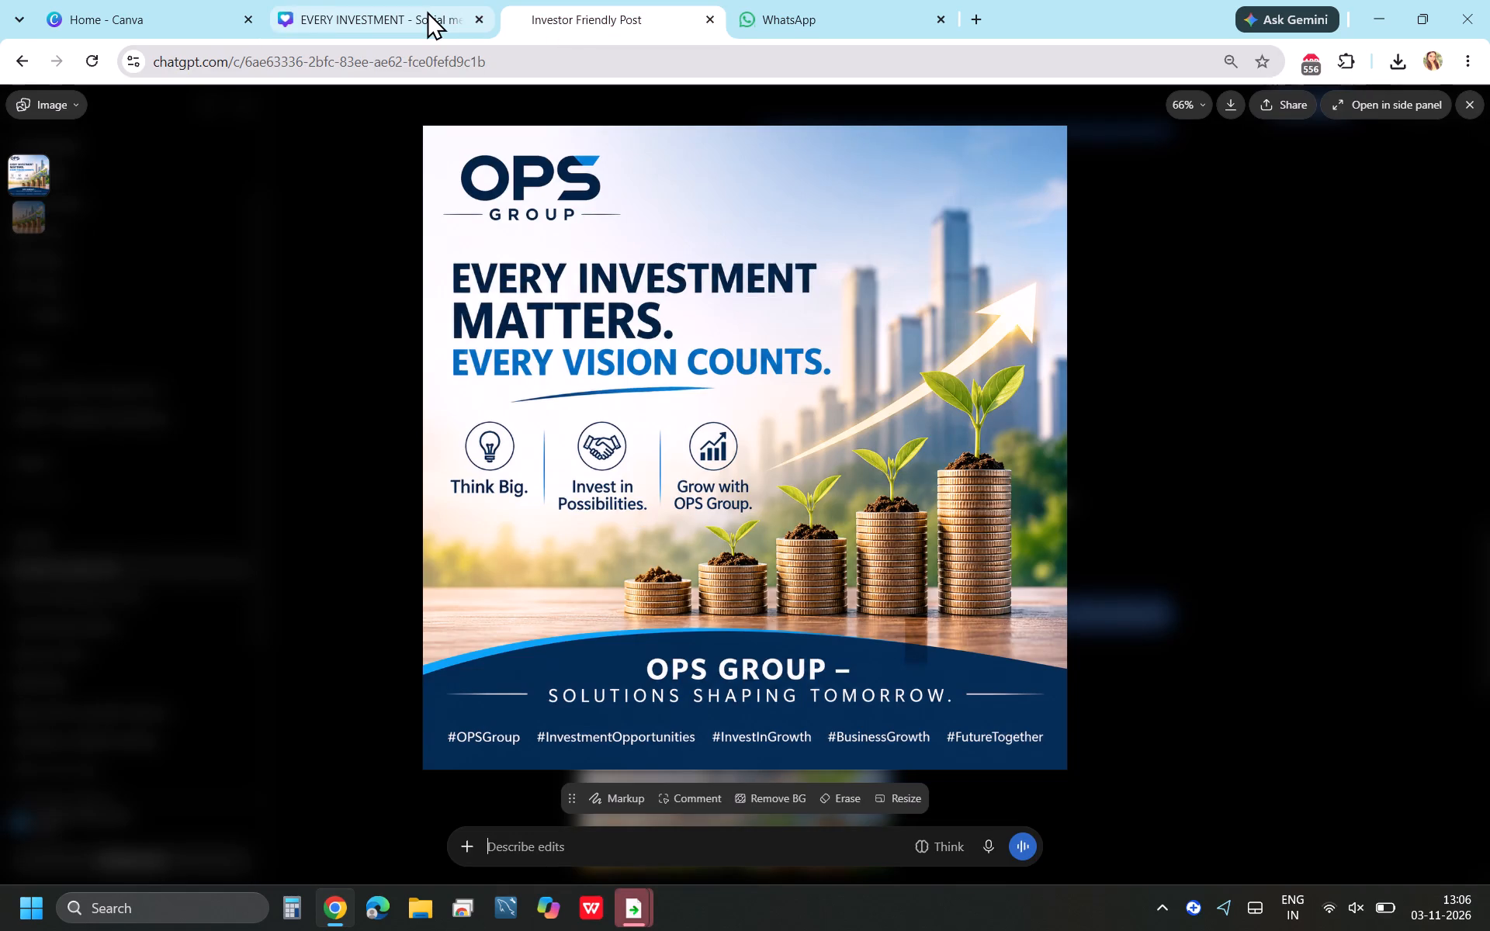
pyautogui.write('COUNTS')
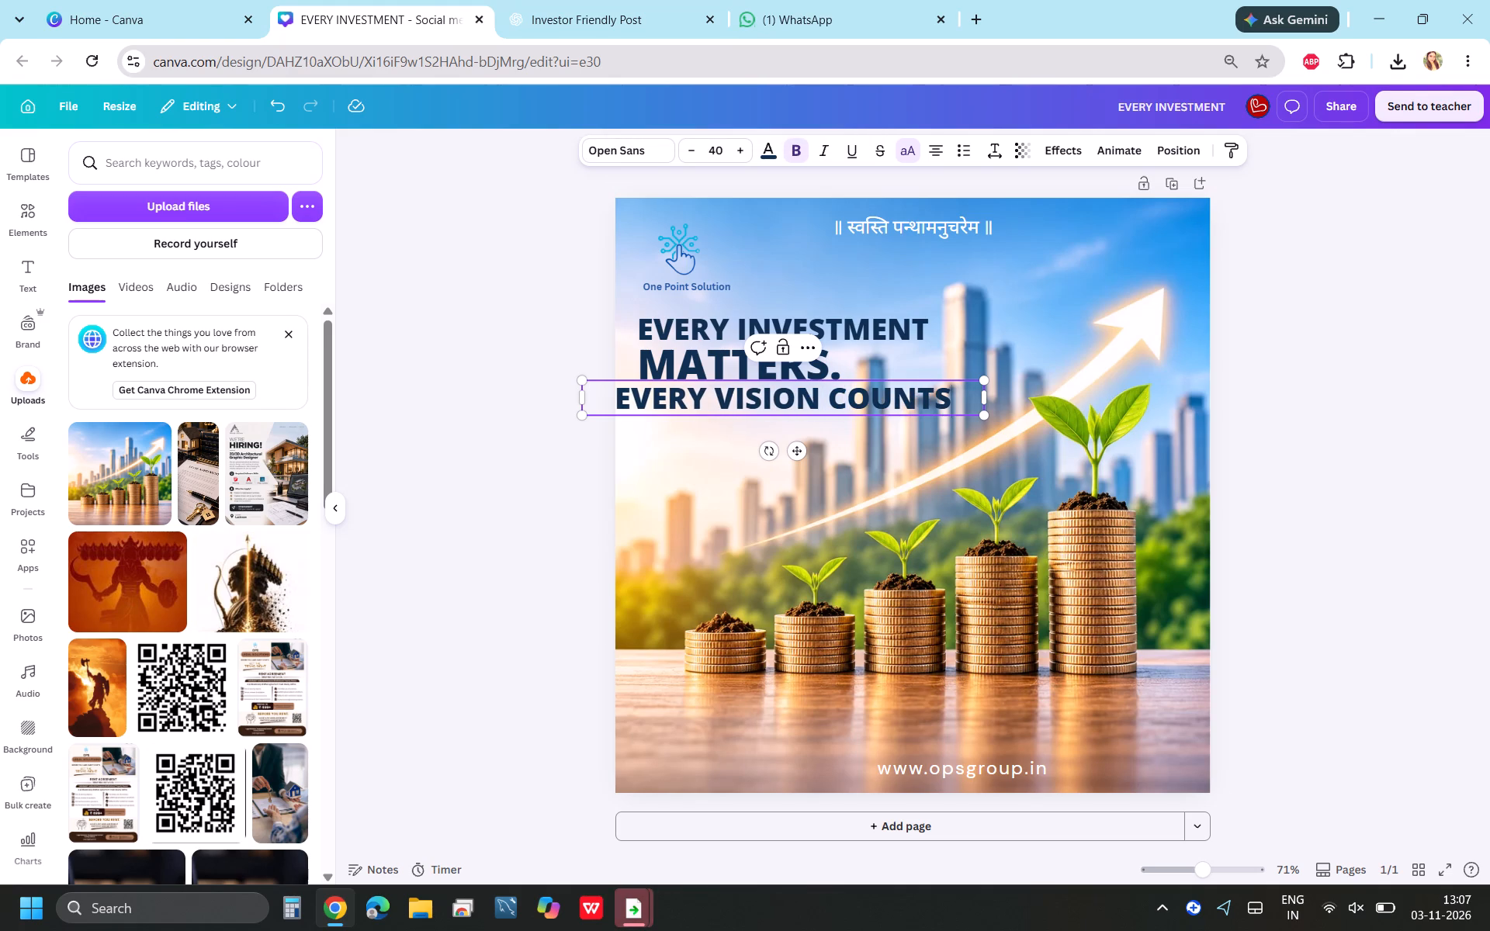
pyautogui.press('.')
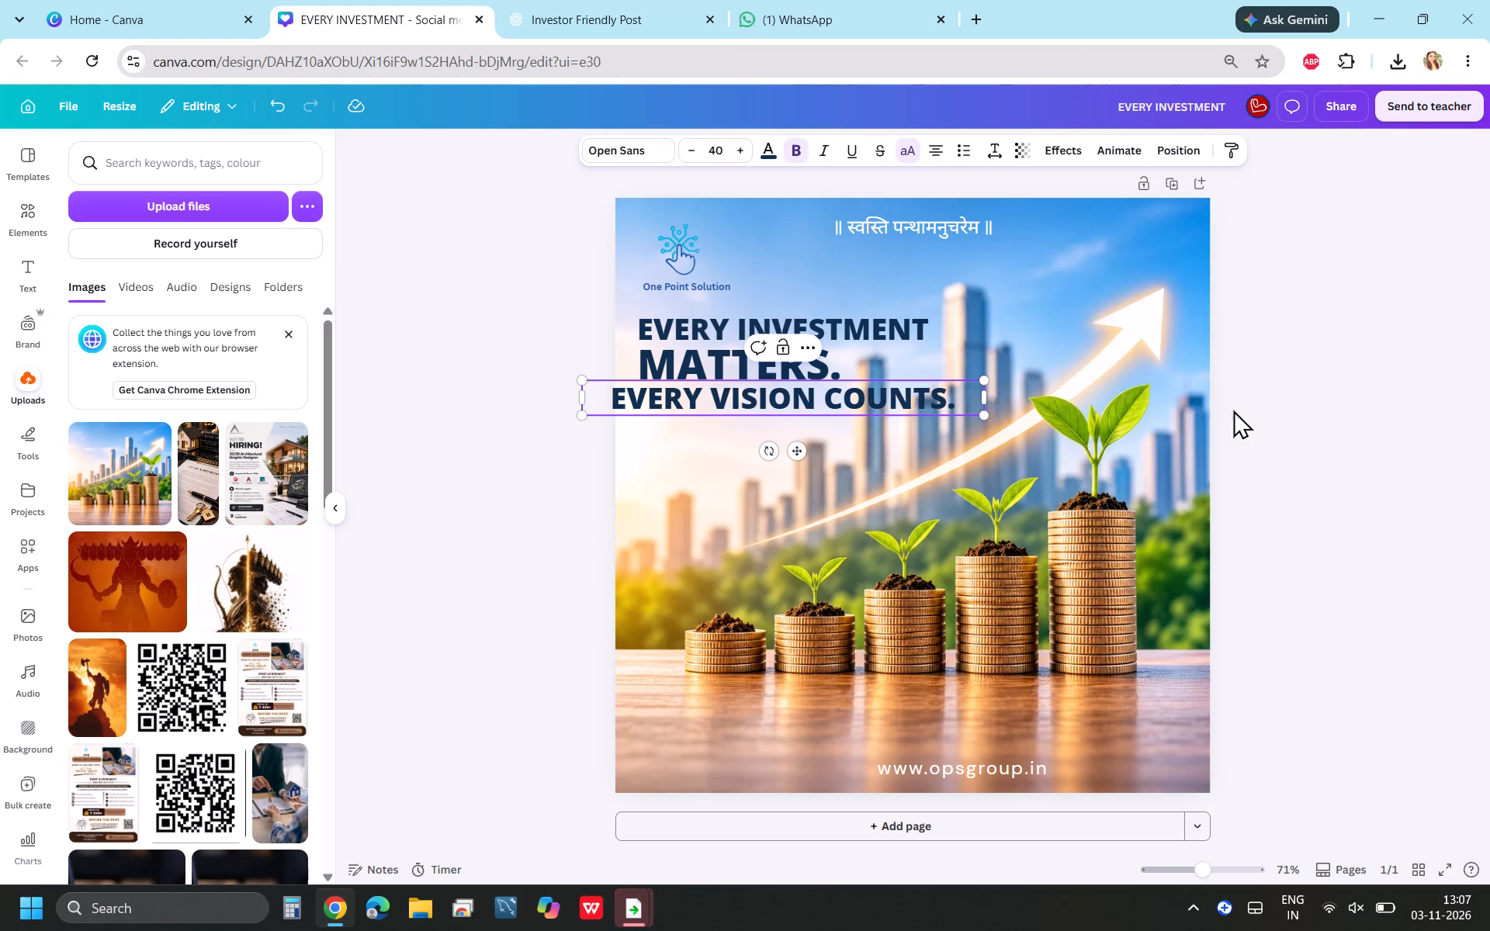
pyautogui.click(1481, 387)
# Move "EVERY VISION COUNTS." right and slightly down so it starts at the headline's left edge with a small gap below "MATTERS.".
pyautogui.moveTo(843, 400); pyautogui.dragTo(847, 399)
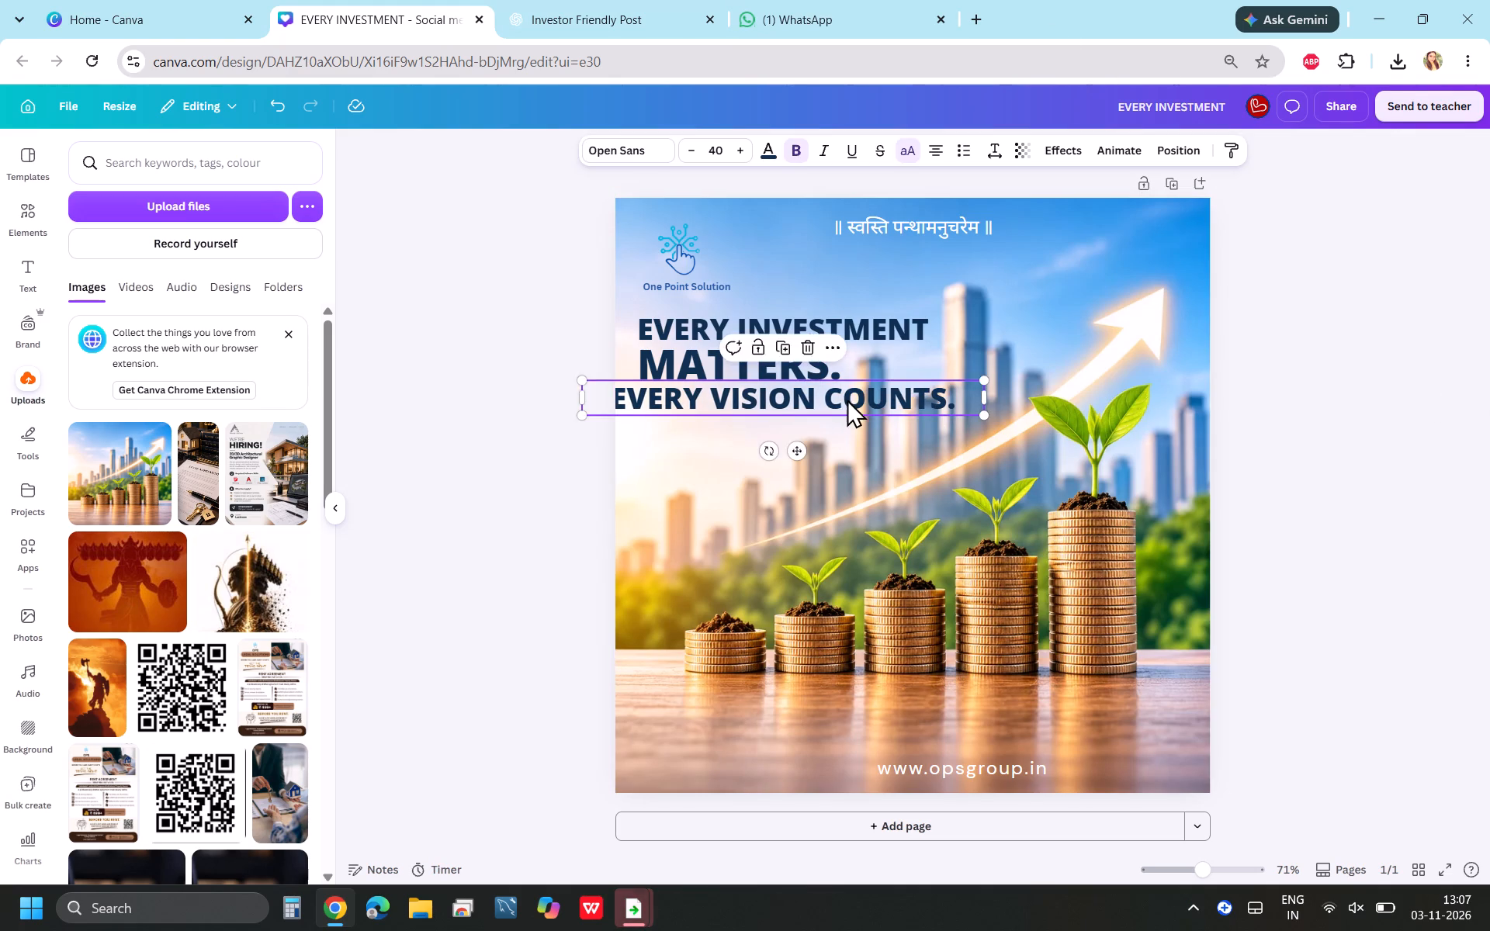
pyautogui.moveTo(847, 399); pyautogui.dragTo(869, 404)
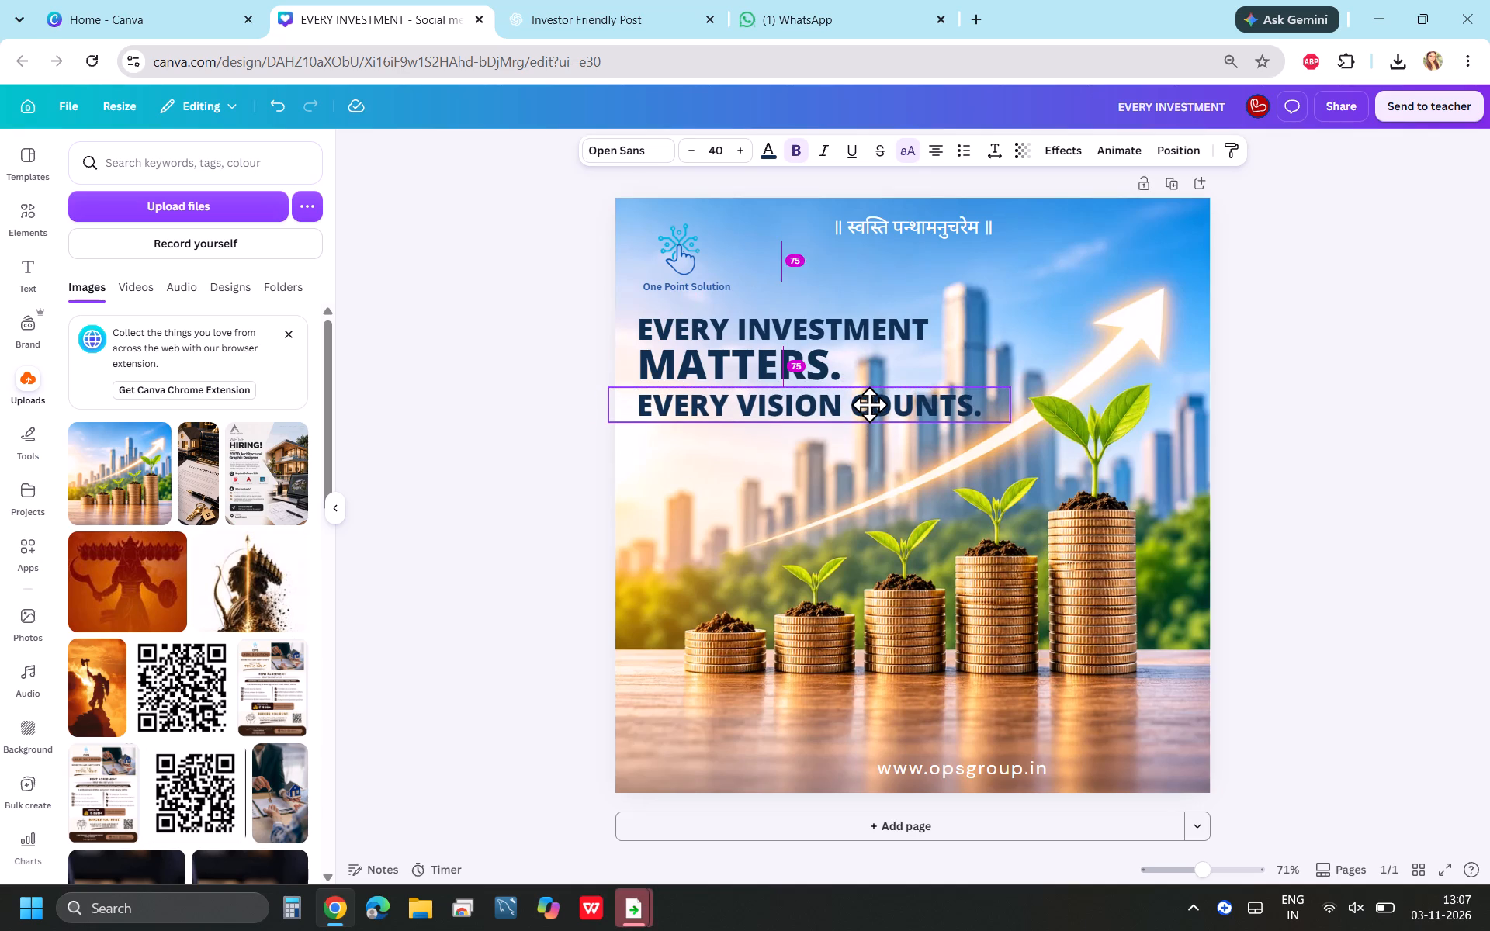
pyautogui.moveTo(869, 404); pyautogui.dragTo(869, 403)
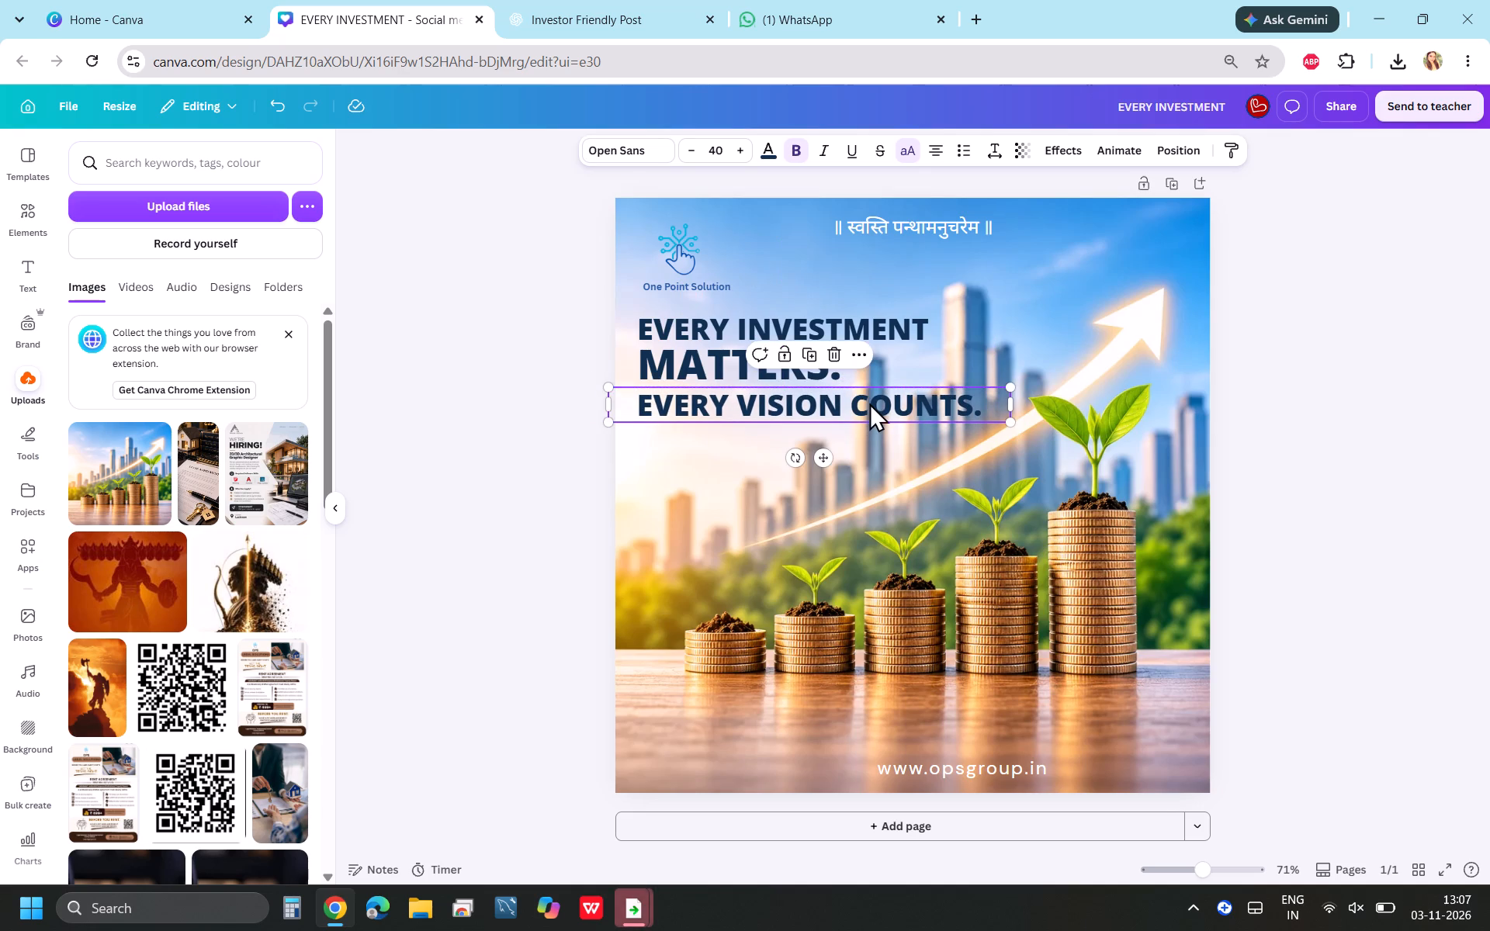
pyautogui.click(1429, 389)
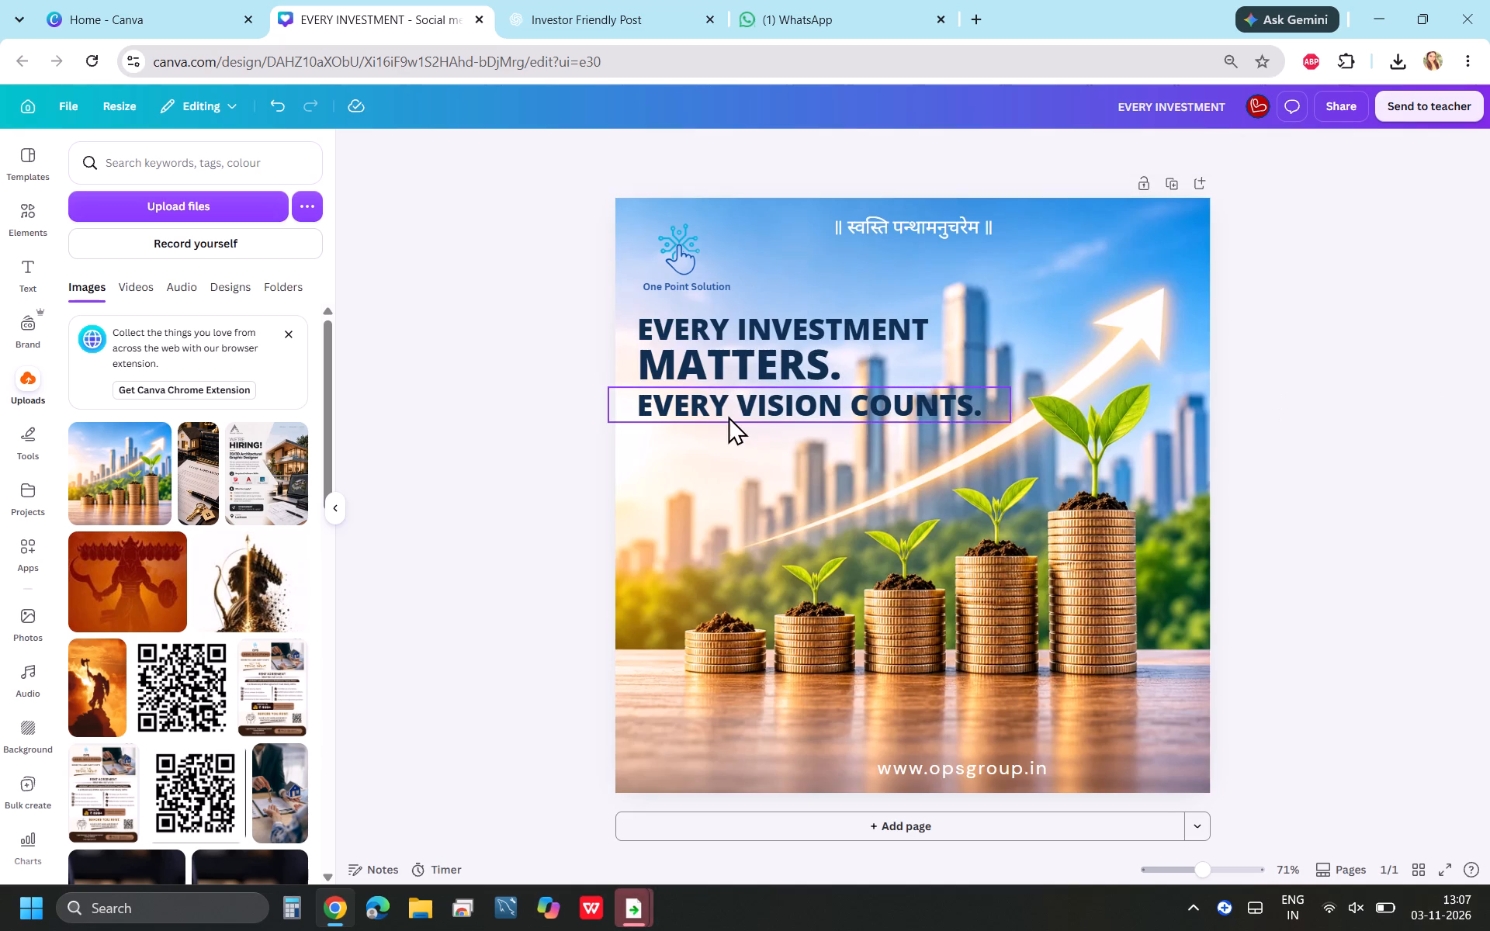
# Nudge "MATTERS." down slightly to even out its spacing between the lines above and below.
pyautogui.click(727, 371)
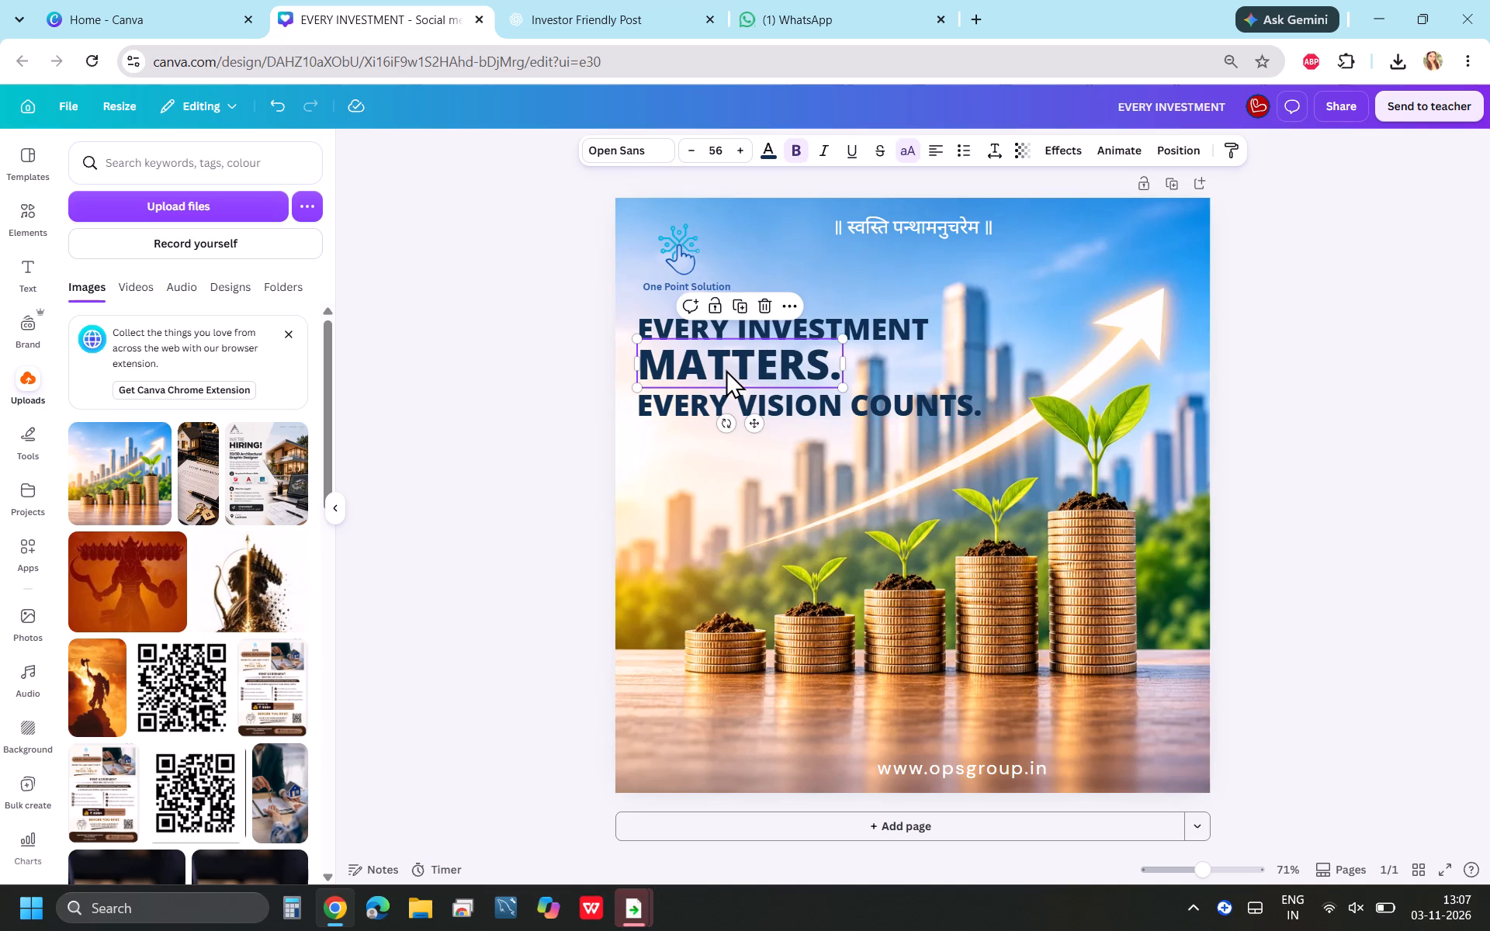
pyautogui.press('Down')
pyautogui.press('Down')
pyautogui.press('Down')
pyautogui.press('Down')
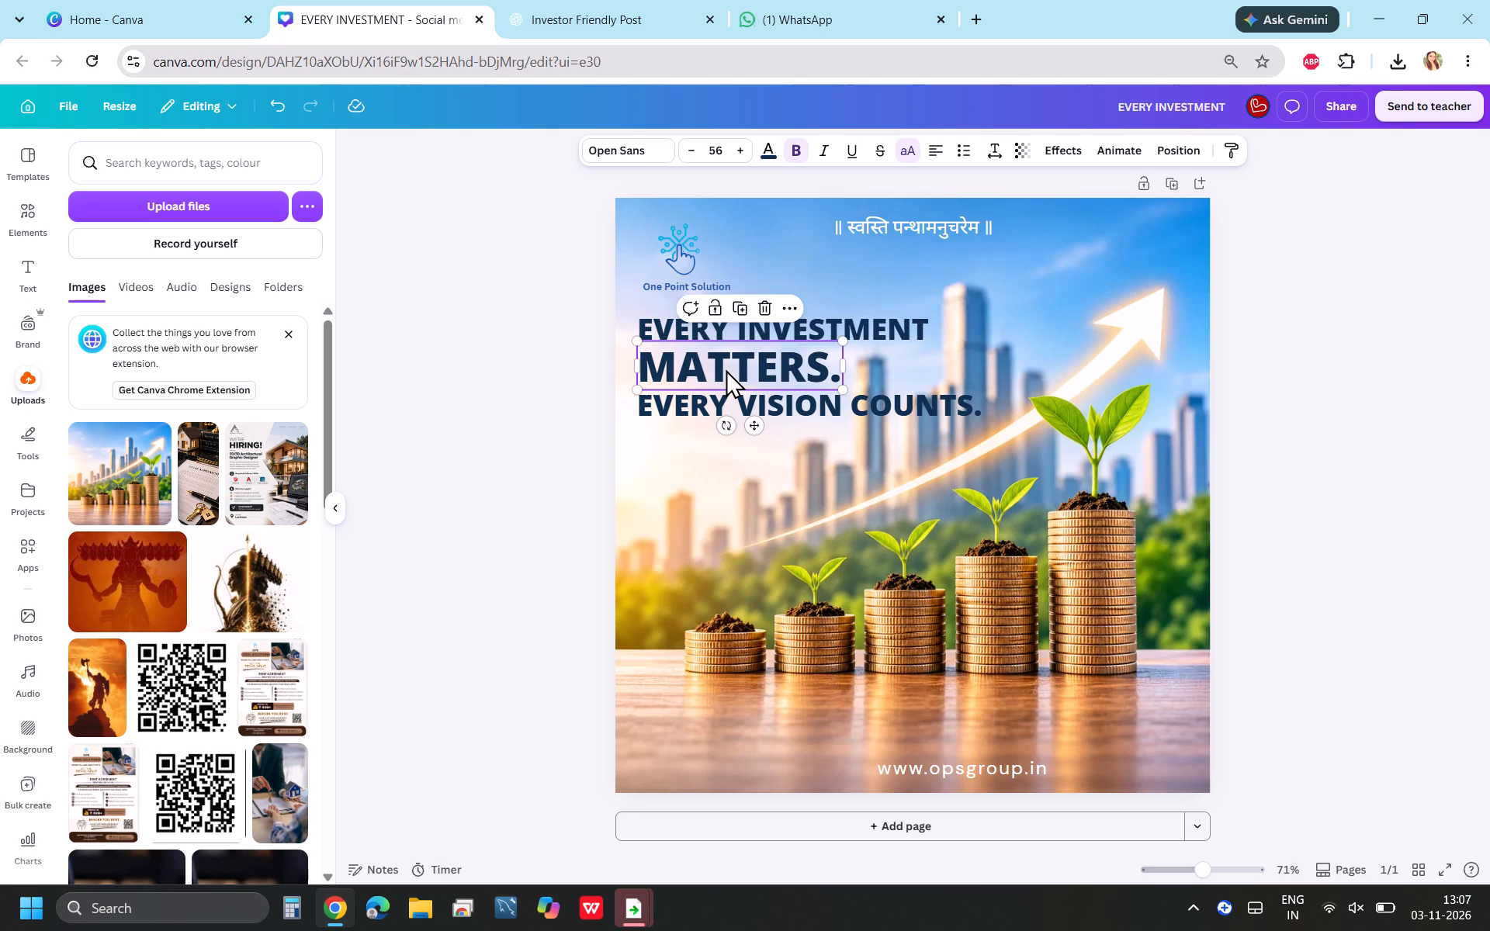
pyautogui.click(1389, 348)
# Compare with the ChatGPT reference post and reduce the font size of "EVERY VISION COUNTS." to 37.
pyautogui.click(620, 1)
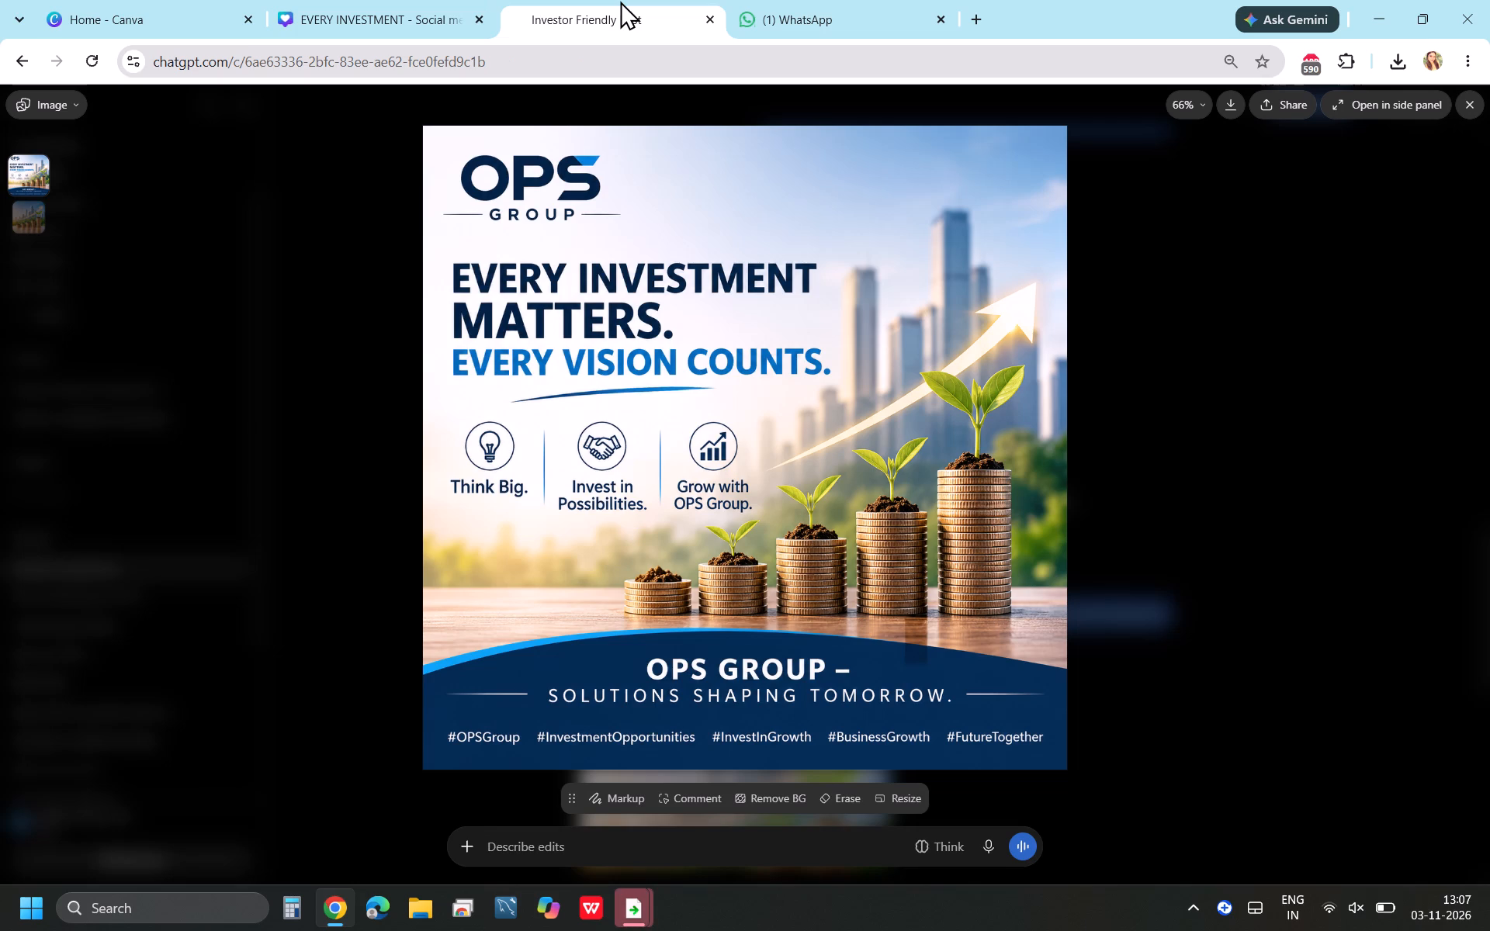
pyautogui.click(365, 15)
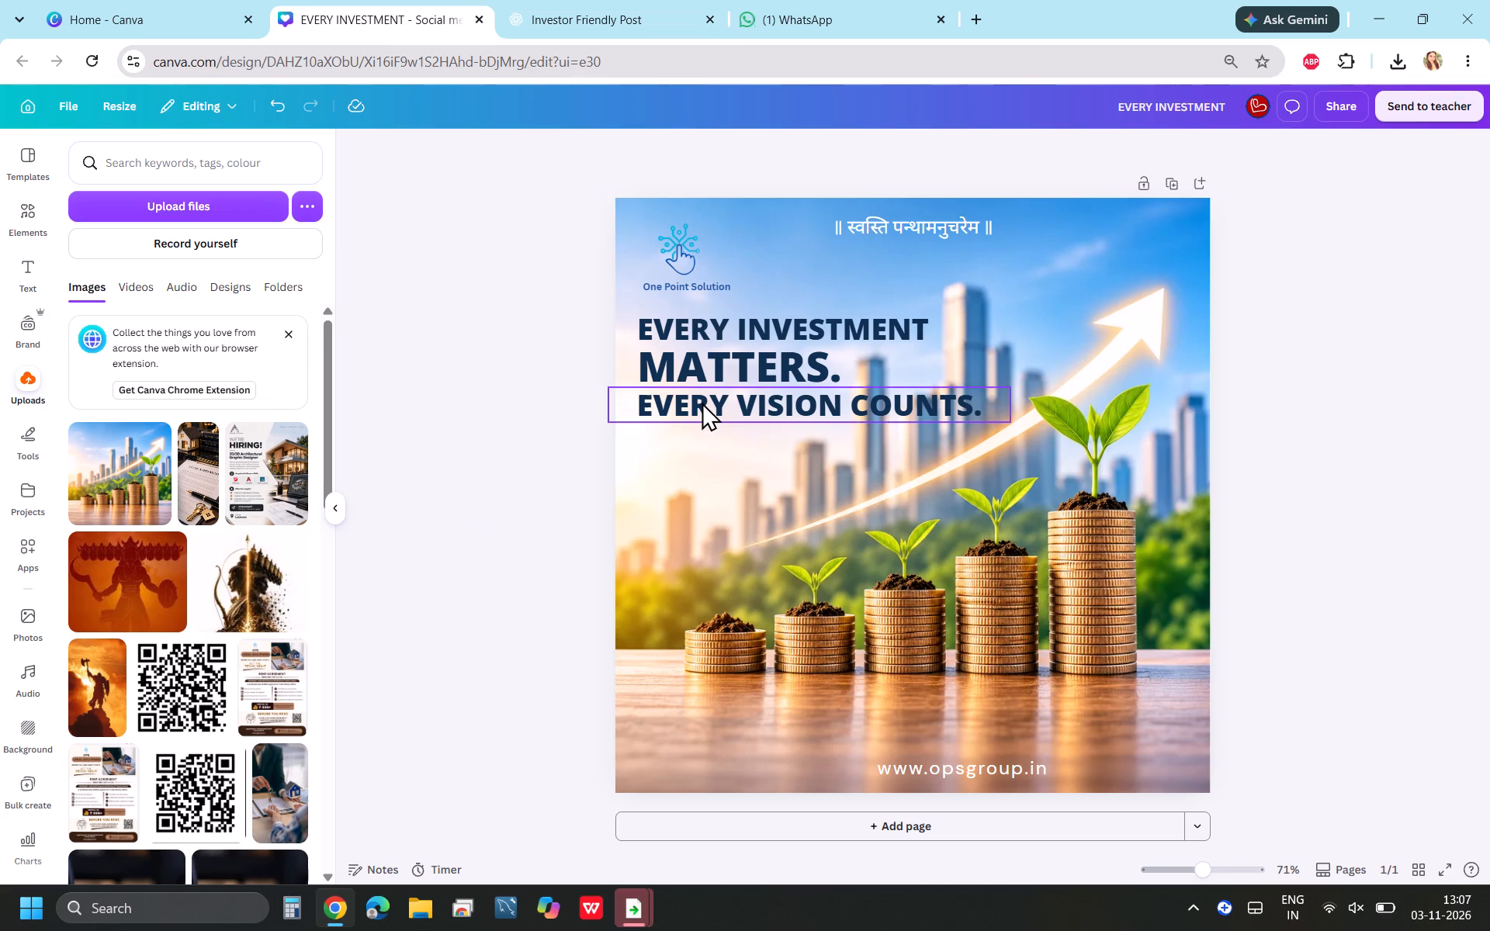
pyautogui.click(702, 402)
pyautogui.tripleClick(693, 153)
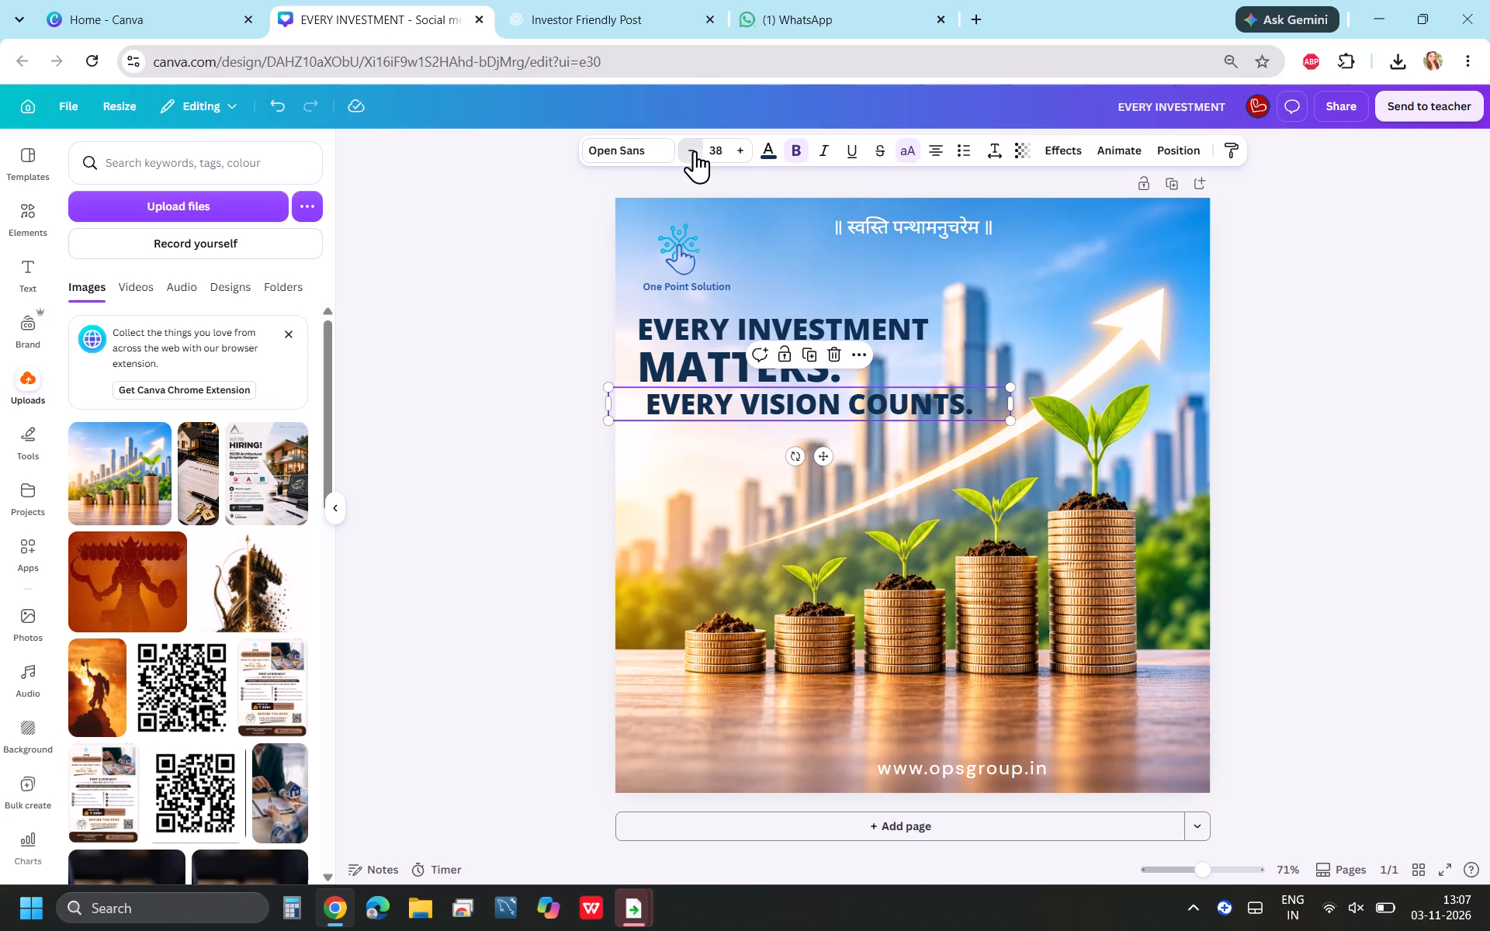
pyautogui.click(1356, 473)
# Nudge "EVERY VISION COUNTS." left until it starts in line with the left edge of "EVERY INVESTMENT" and "MATTERS.".
pyautogui.click(947, 418)
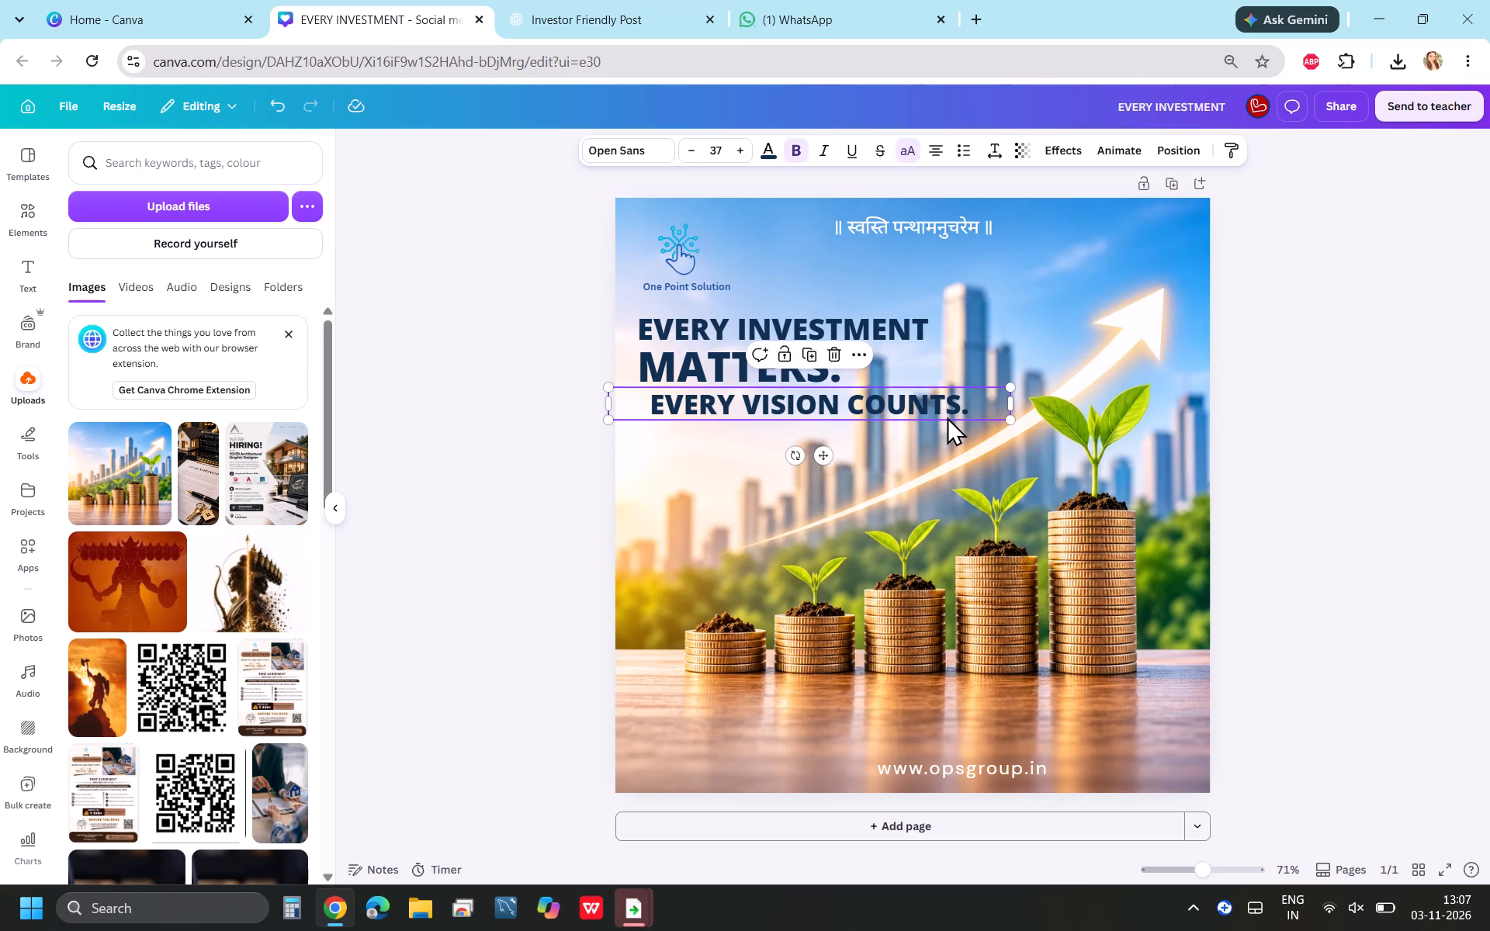
pyautogui.press('Left')
pyautogui.press('Left')
pyautogui.press('Left')
pyautogui.press('Left')
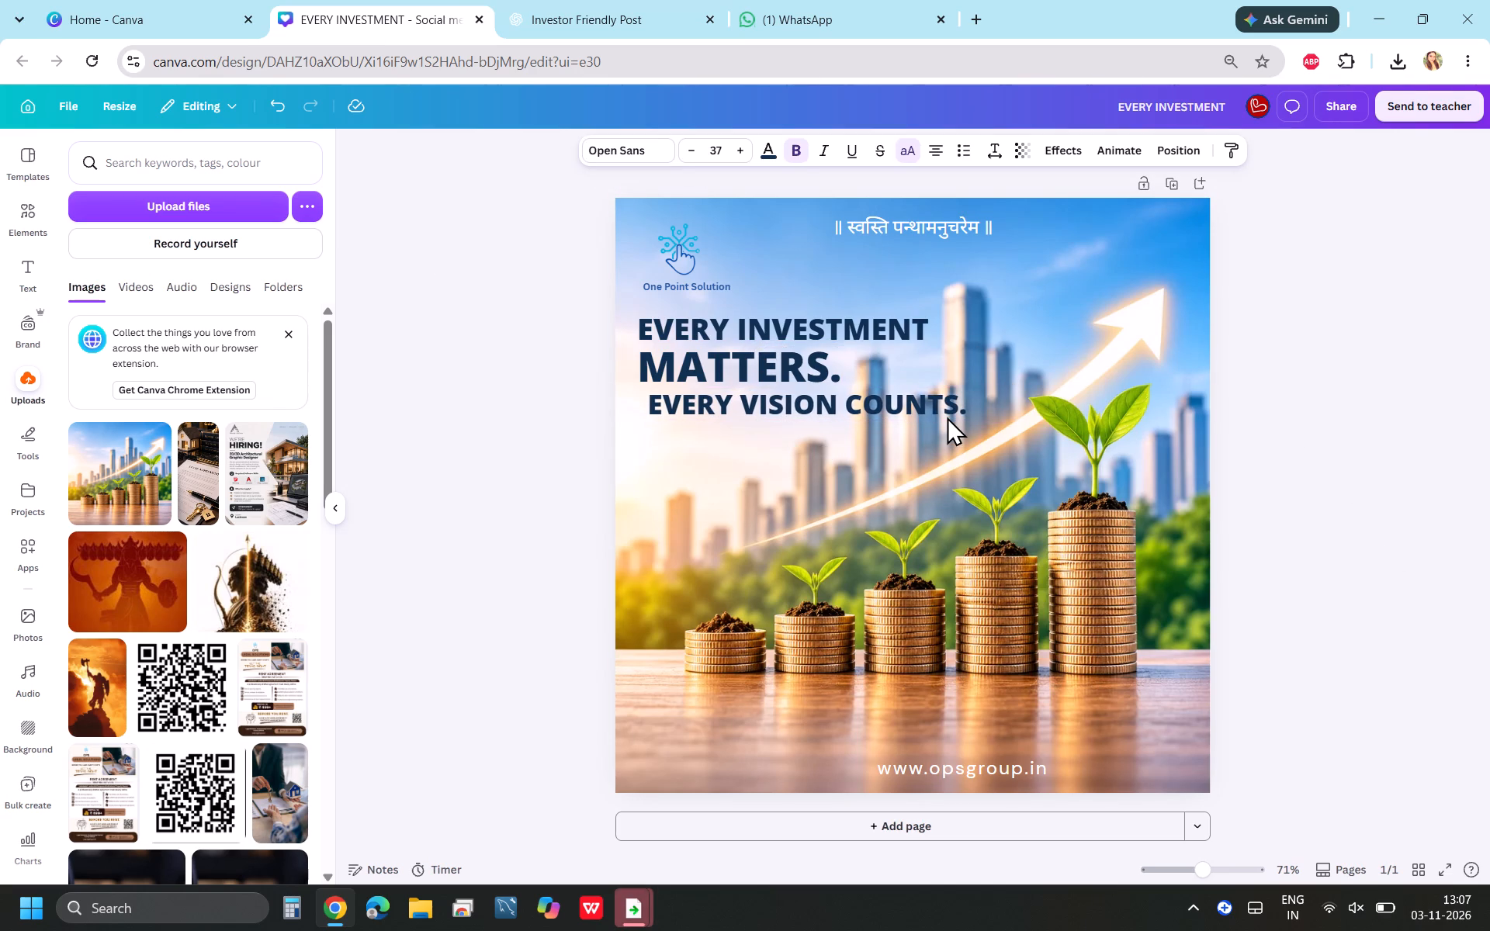
pyautogui.press('Left')
pyautogui.press('Left')
pyautogui.press('Left')
pyautogui.press('Left')
pyautogui.press('Left')
pyautogui.press('Left')
pyautogui.press('Left')
pyautogui.press('Left')
pyautogui.press('Left')
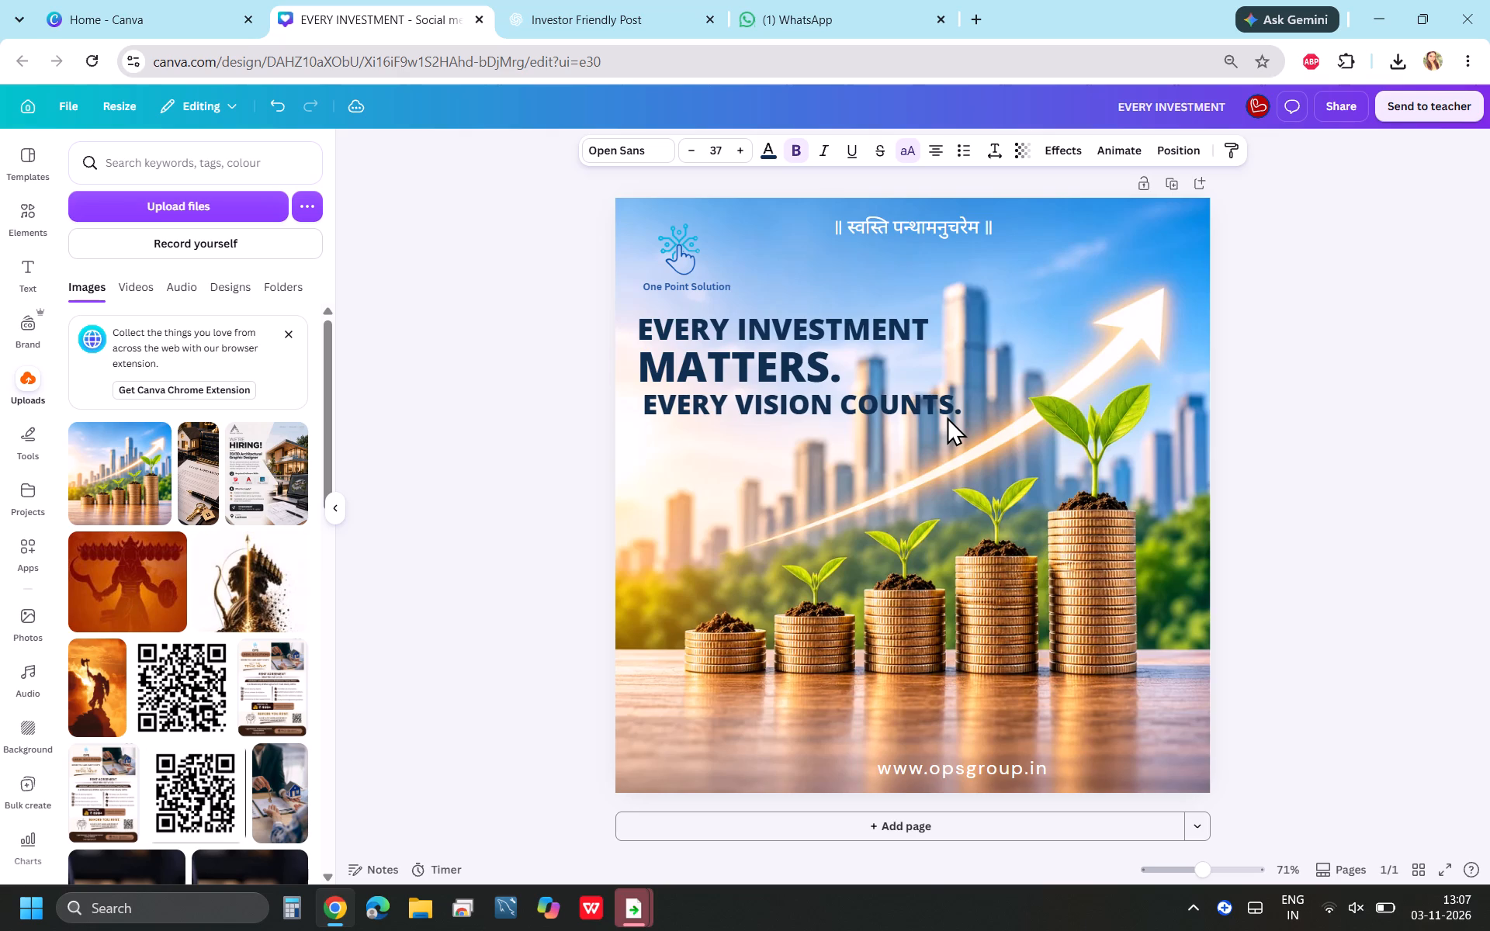
pyautogui.press('Left')
pyautogui.press('Left')
pyautogui.press('Left')
pyautogui.press('Left')
pyautogui.press('Left')
pyautogui.press('Left')
pyautogui.press('Left')
pyautogui.press('Left')
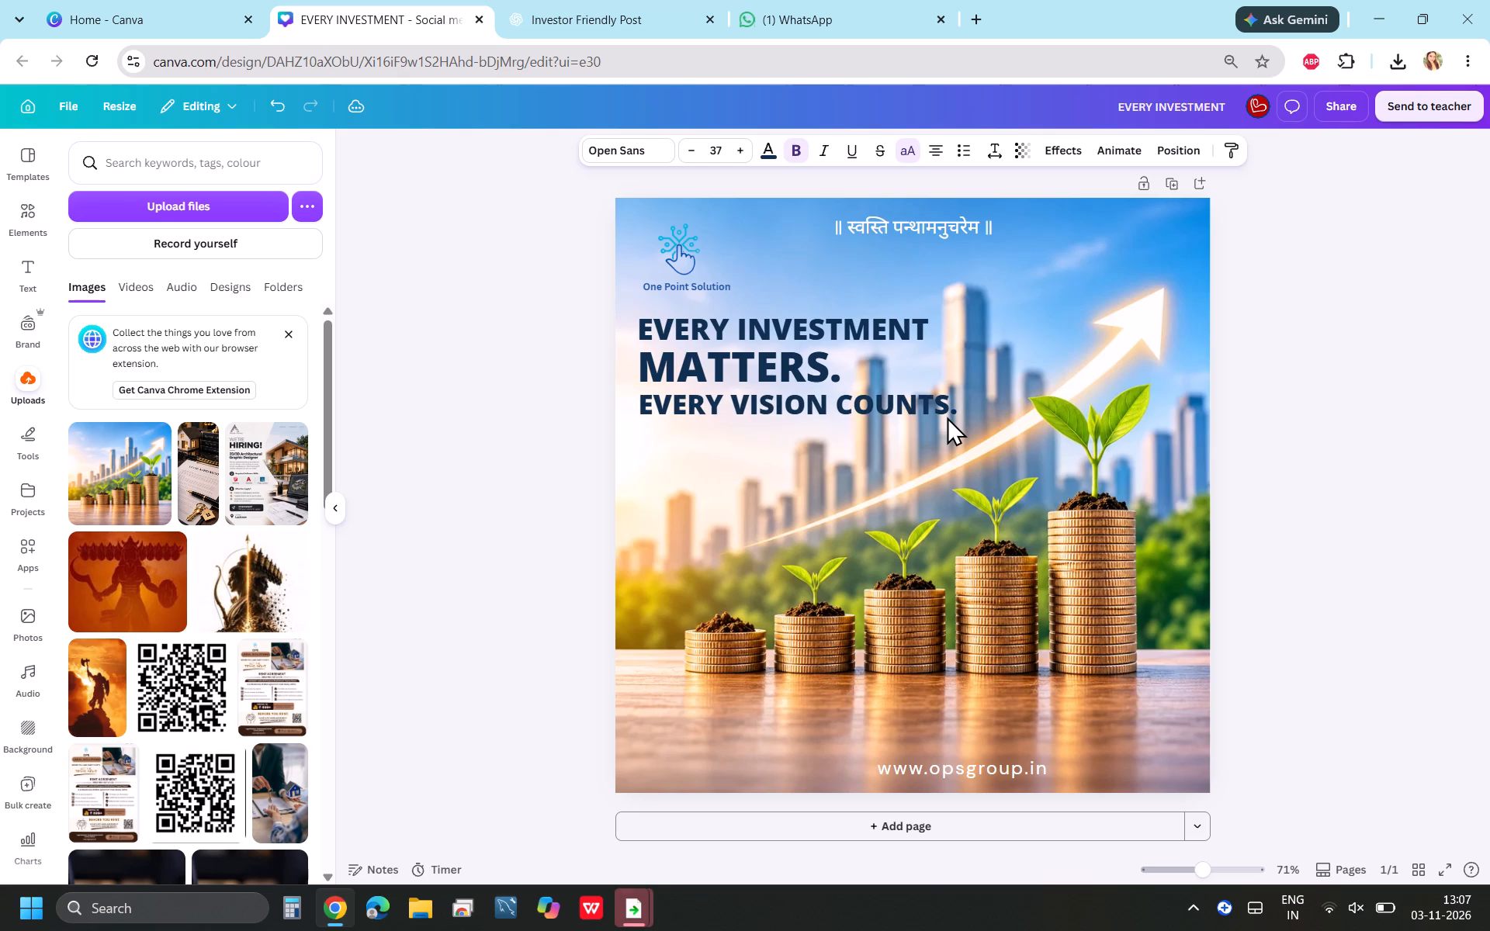
pyautogui.press('Right')
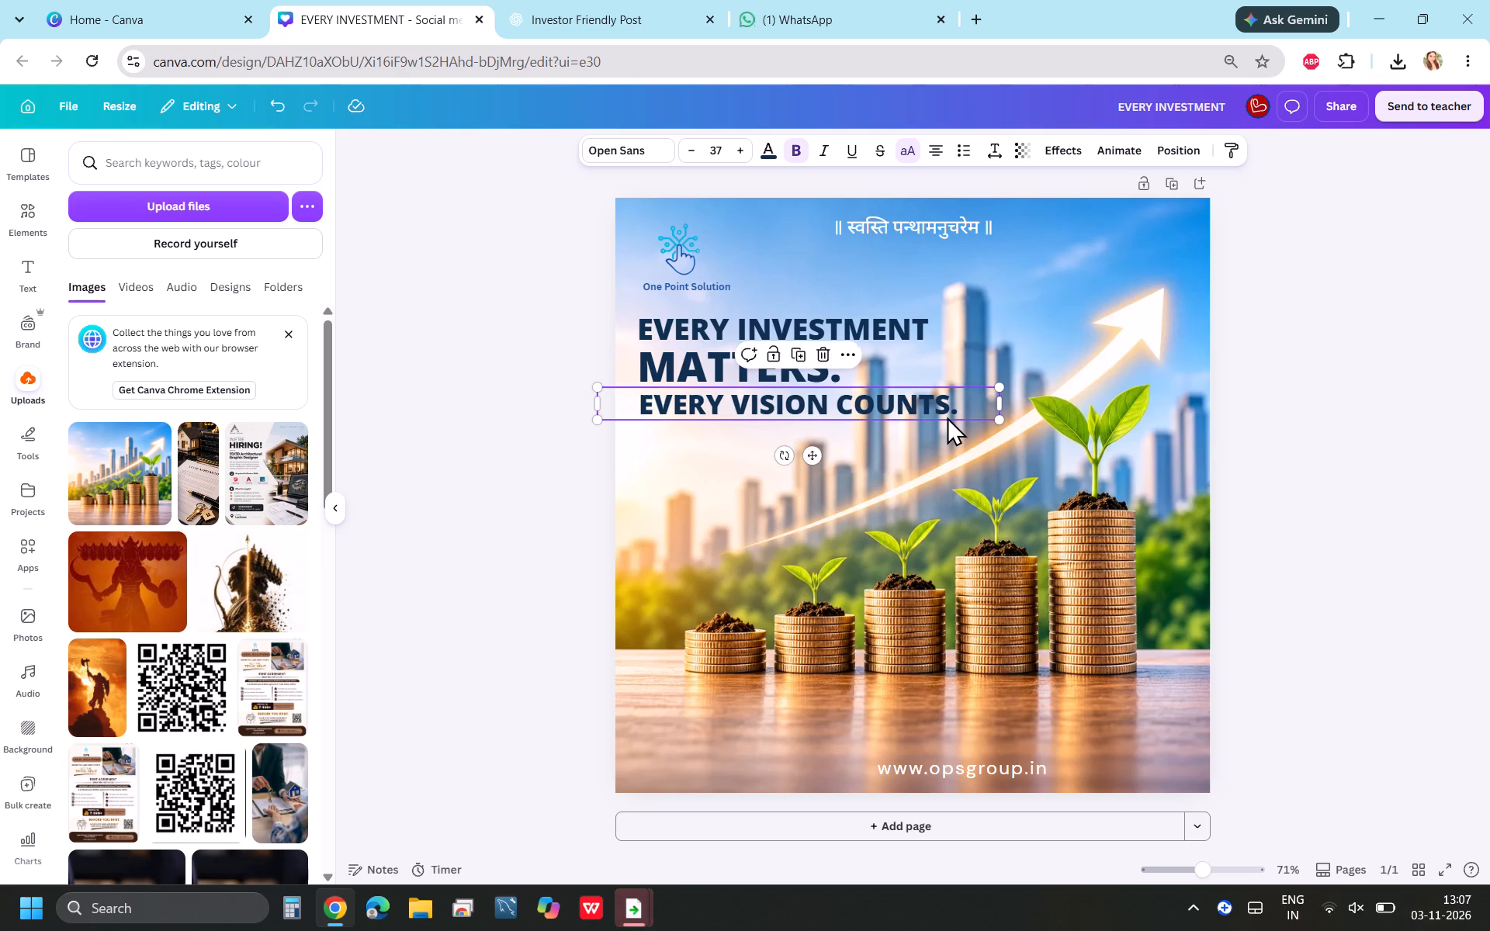
pyautogui.press('Left')
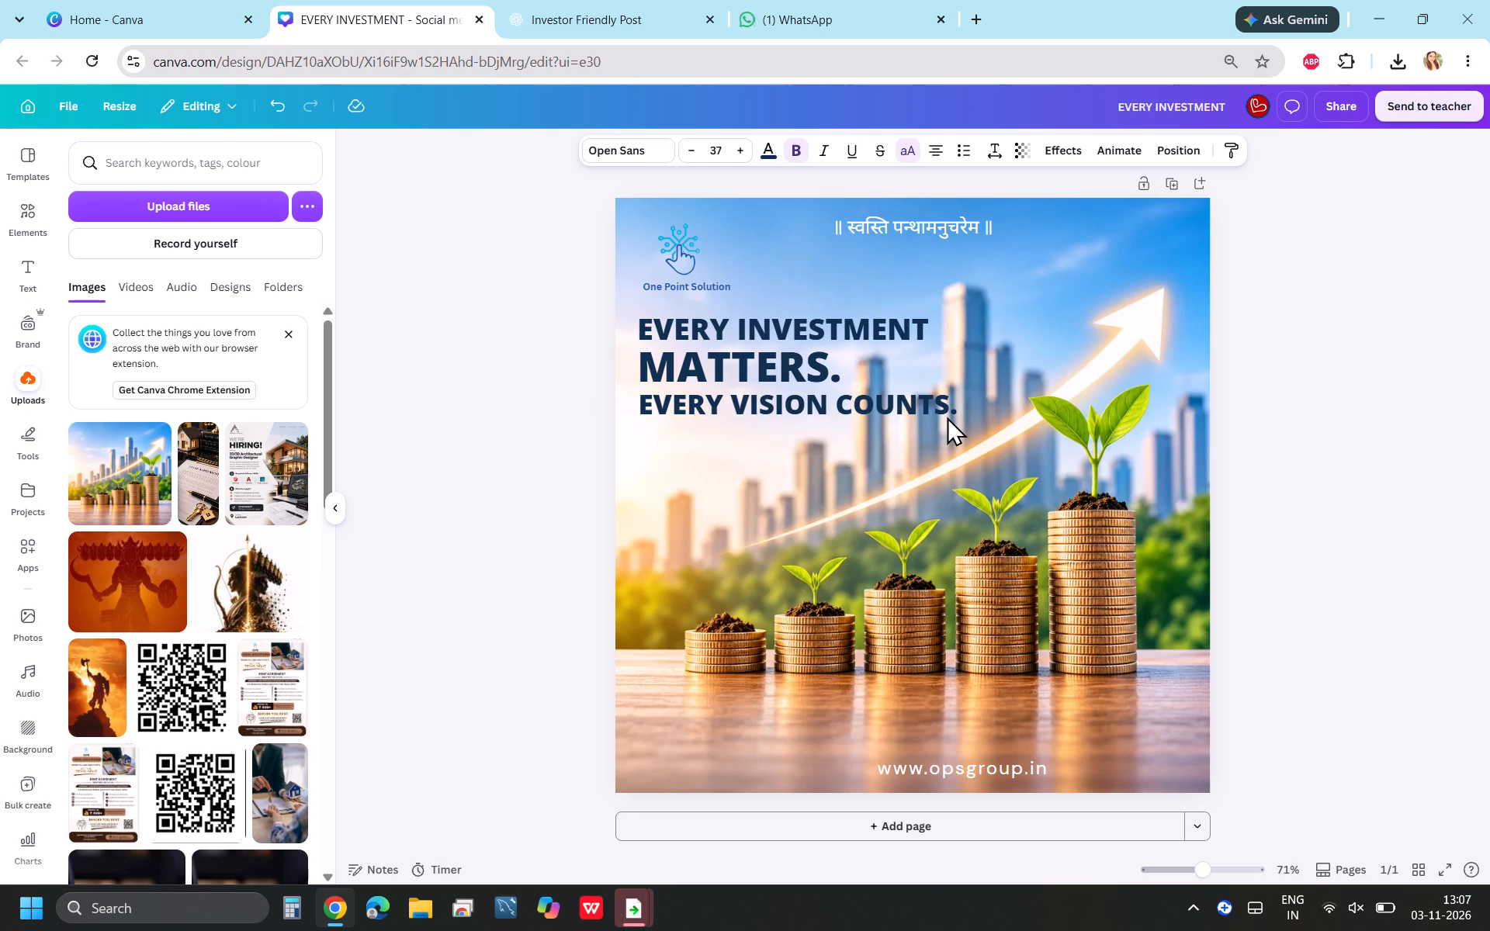
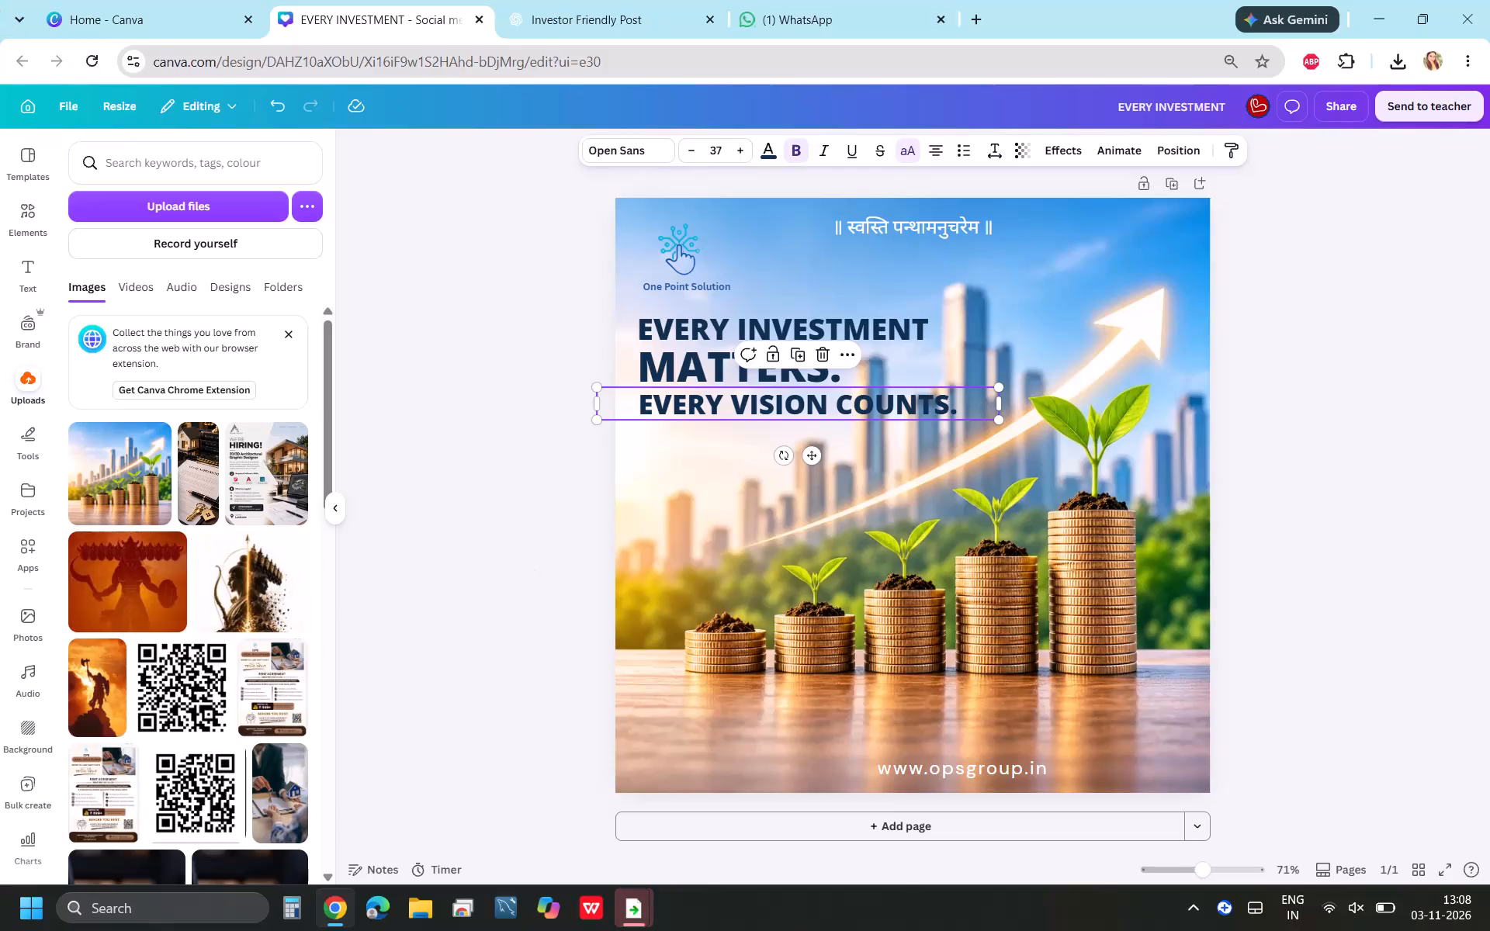
# Select the "EVERY VISION COUNTS." text line below "MATTERS." in the headline.
pyautogui.click(1278, 440)
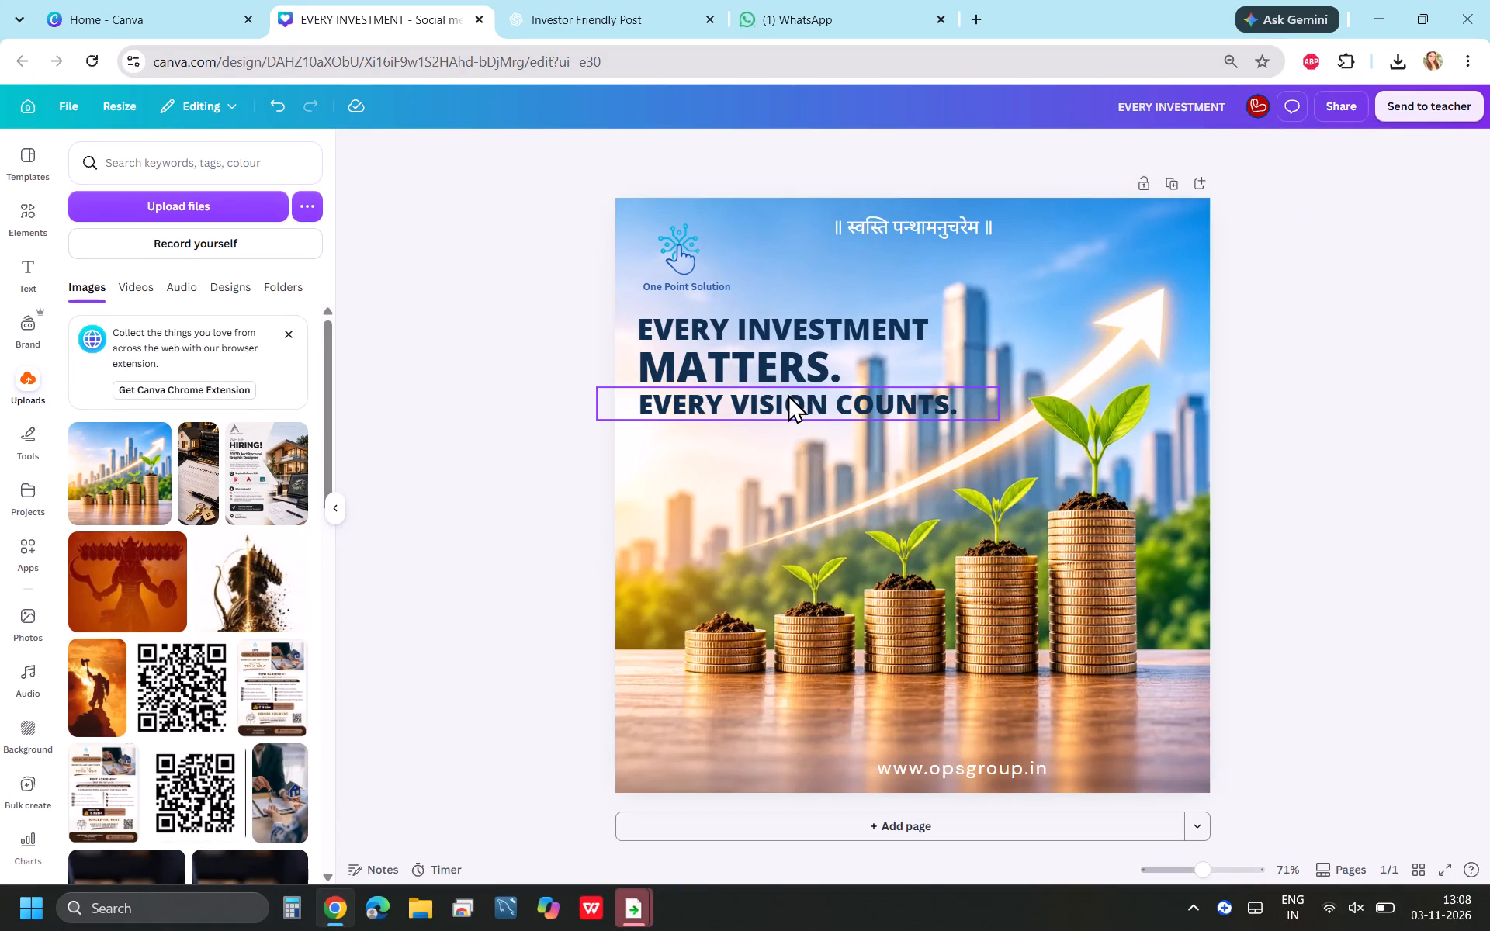
pyautogui.click(788, 394)
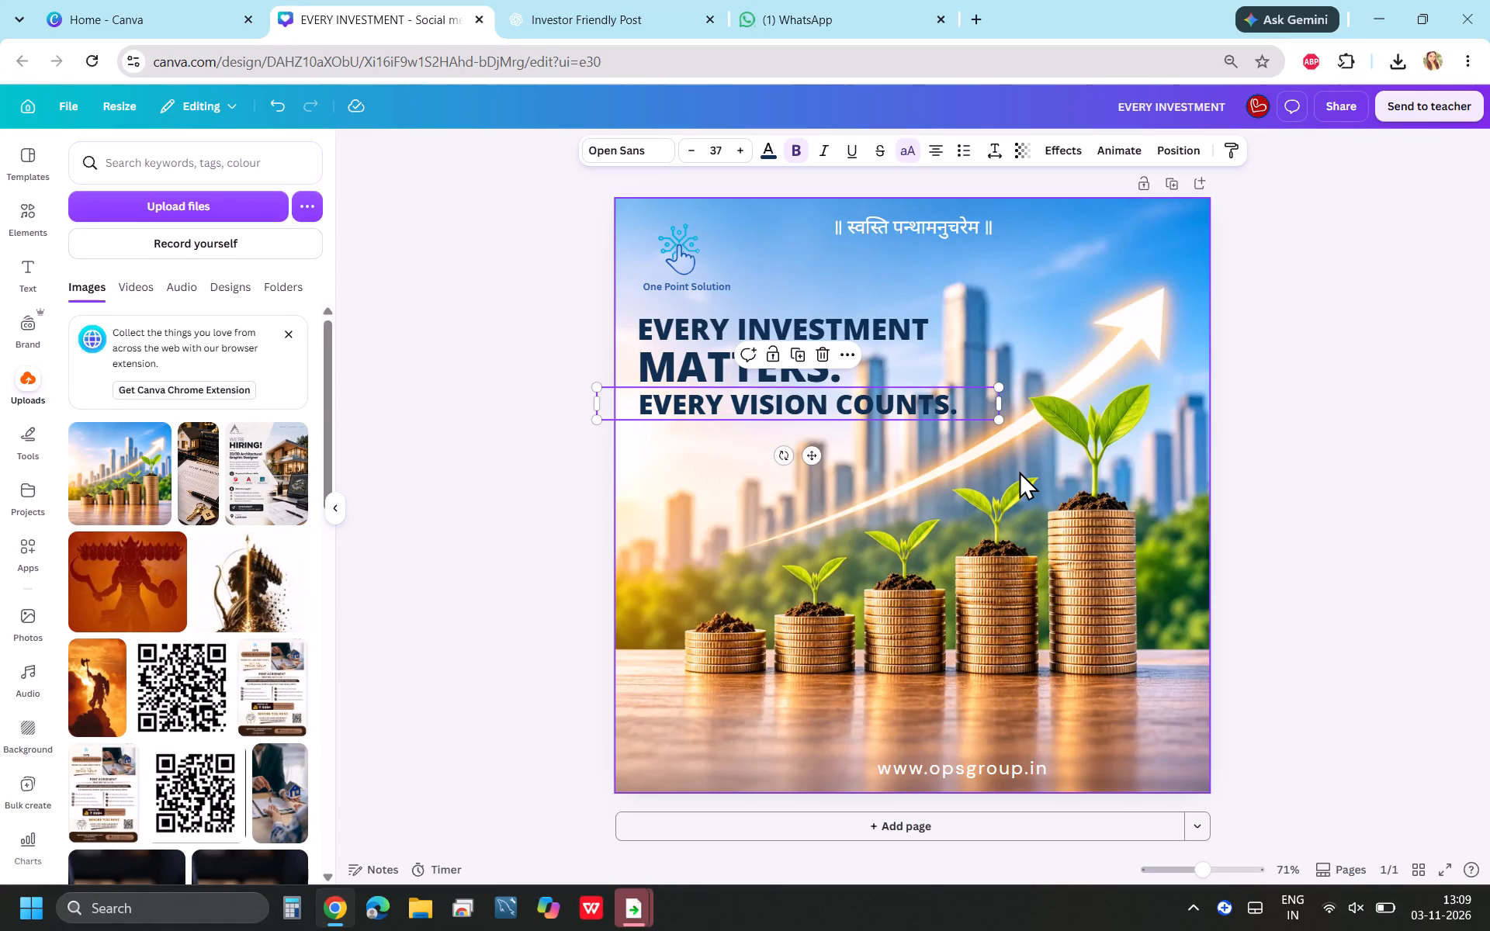
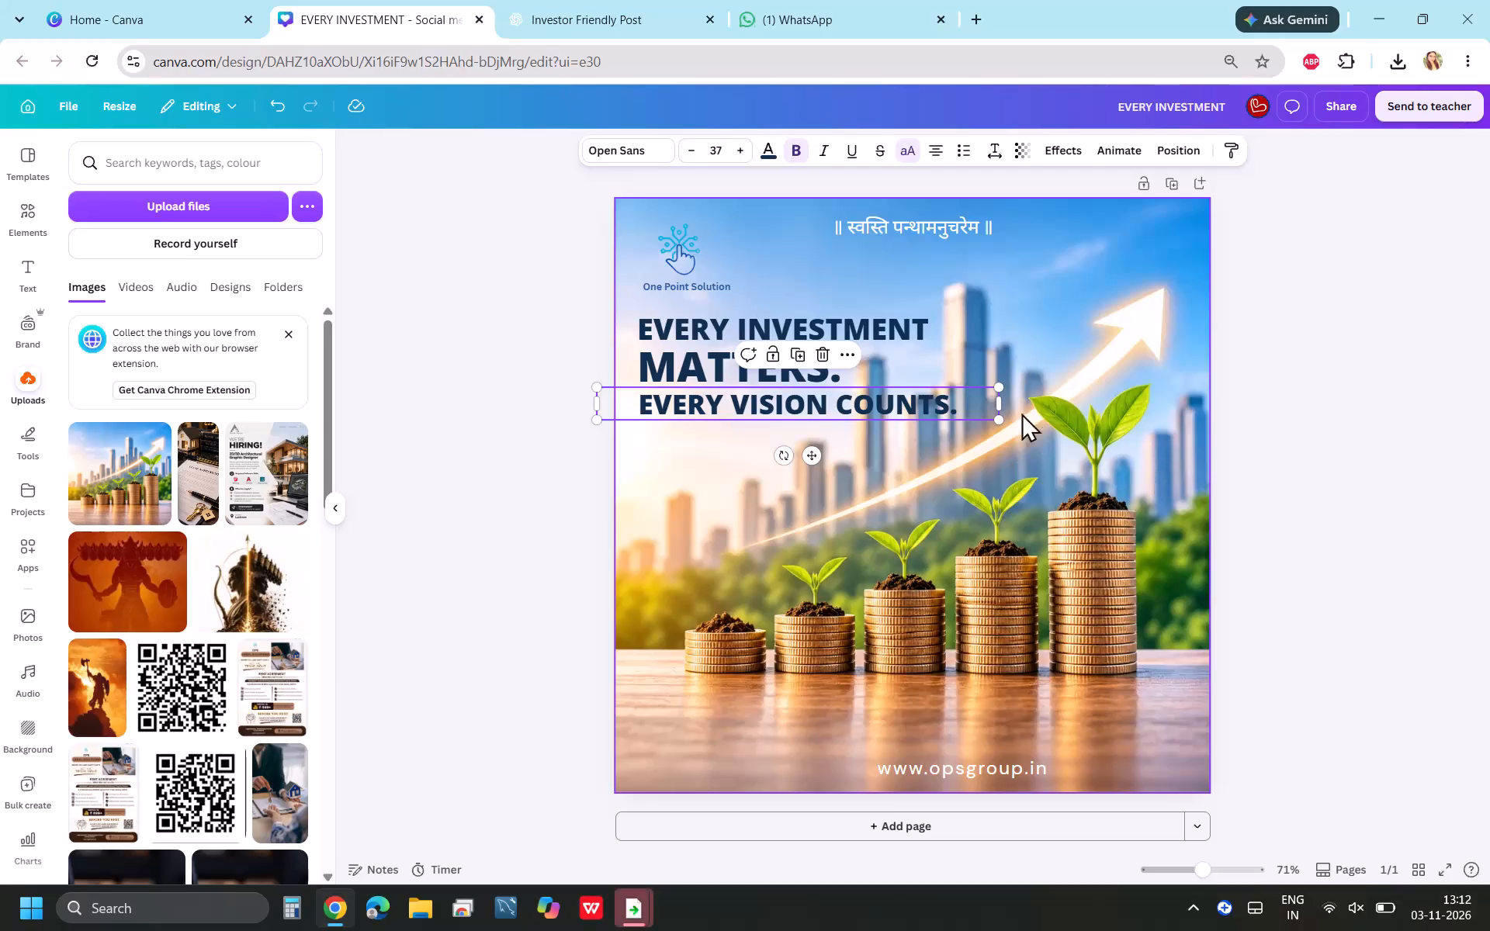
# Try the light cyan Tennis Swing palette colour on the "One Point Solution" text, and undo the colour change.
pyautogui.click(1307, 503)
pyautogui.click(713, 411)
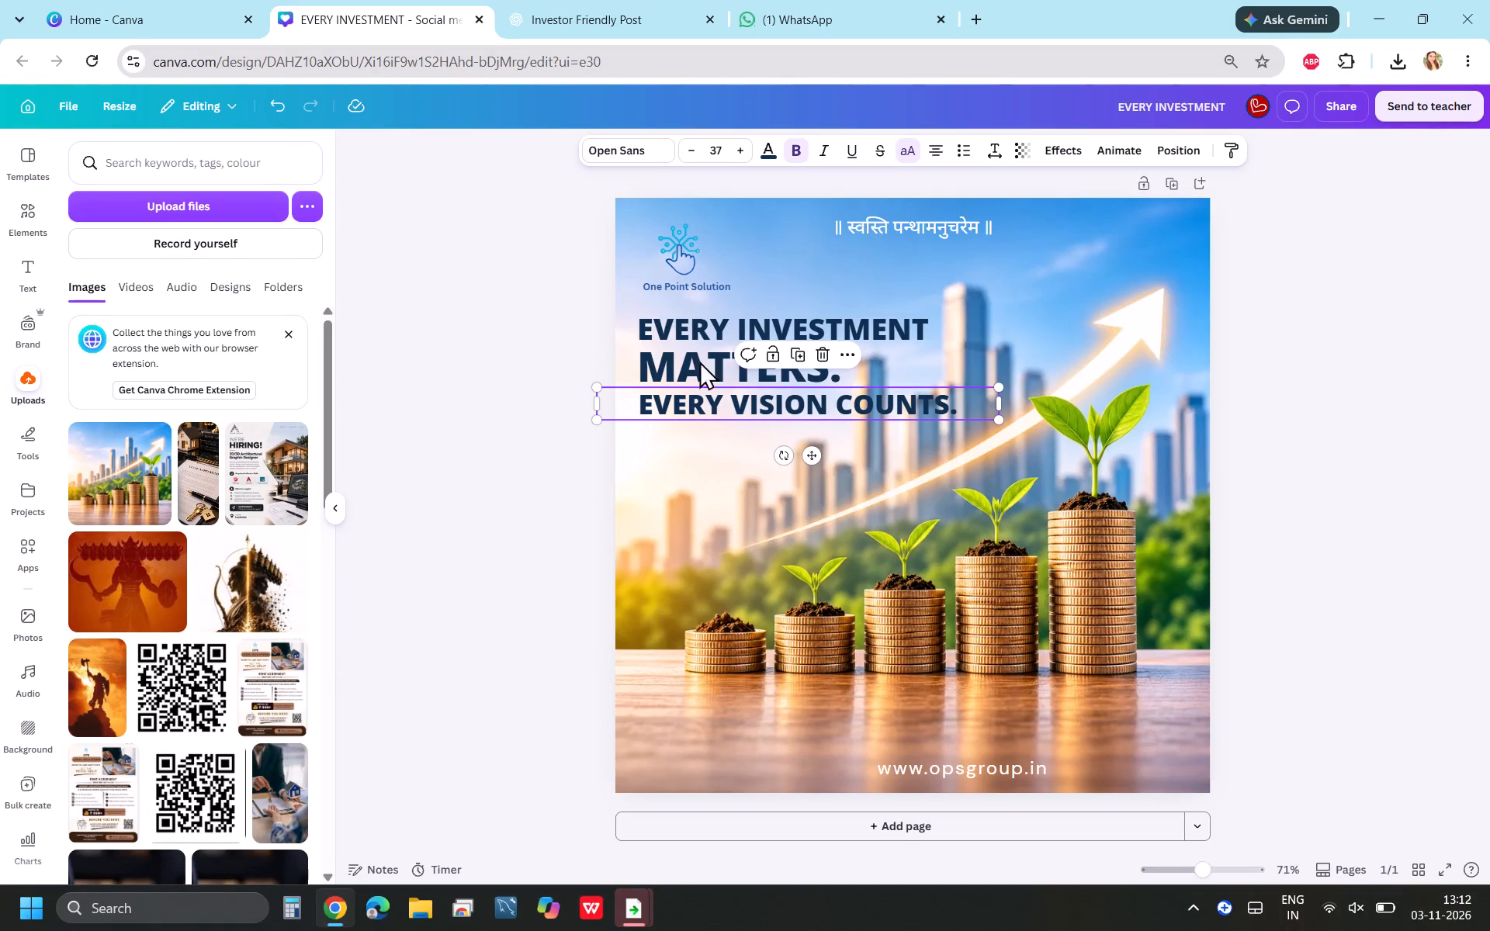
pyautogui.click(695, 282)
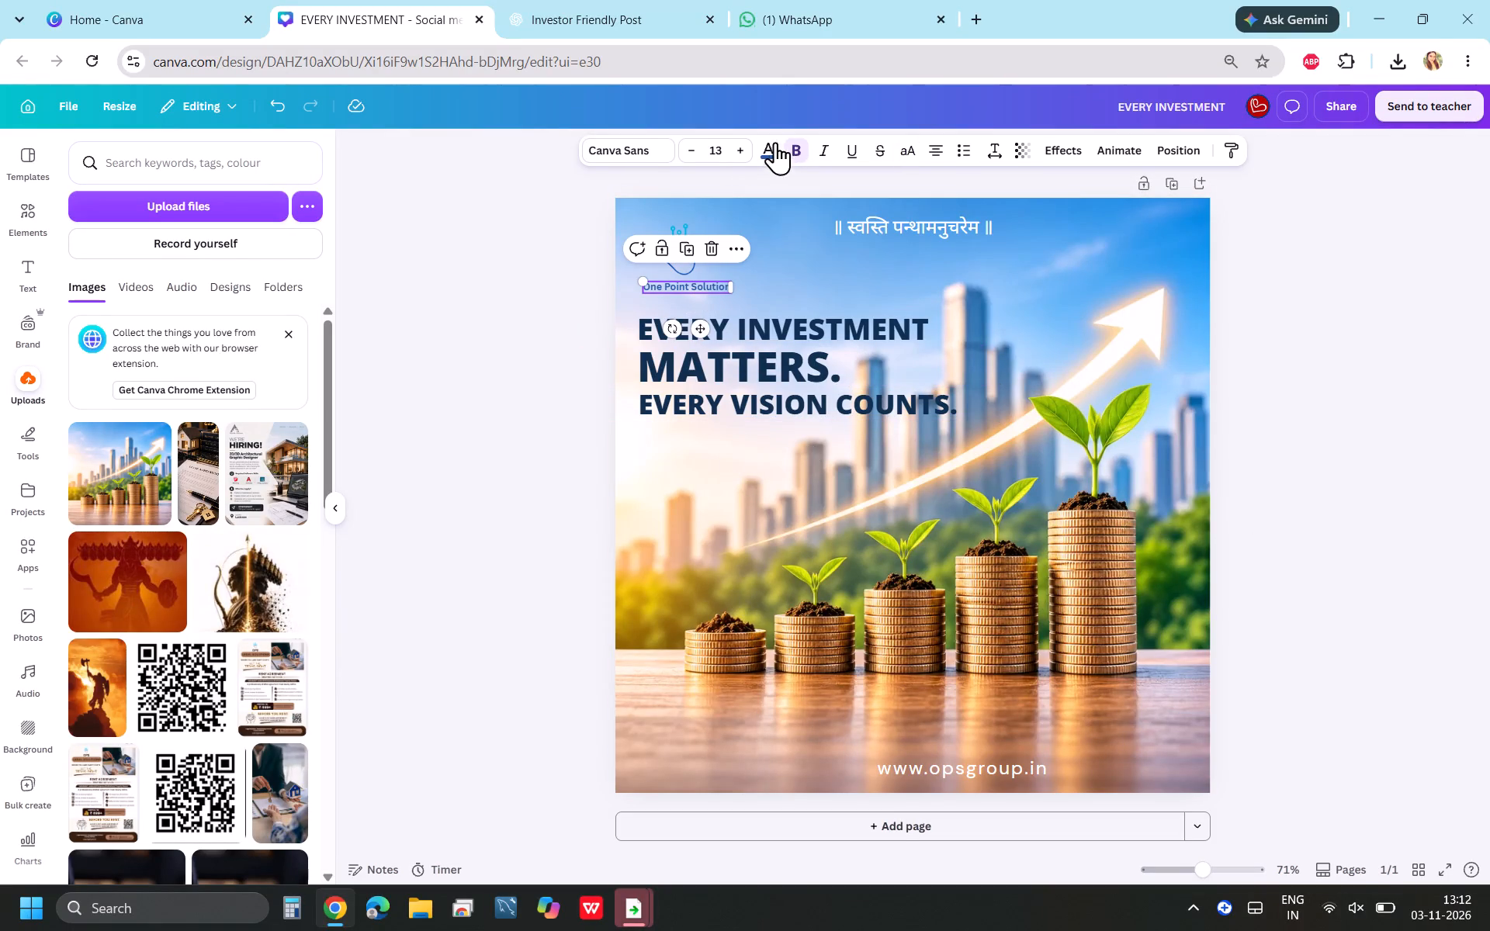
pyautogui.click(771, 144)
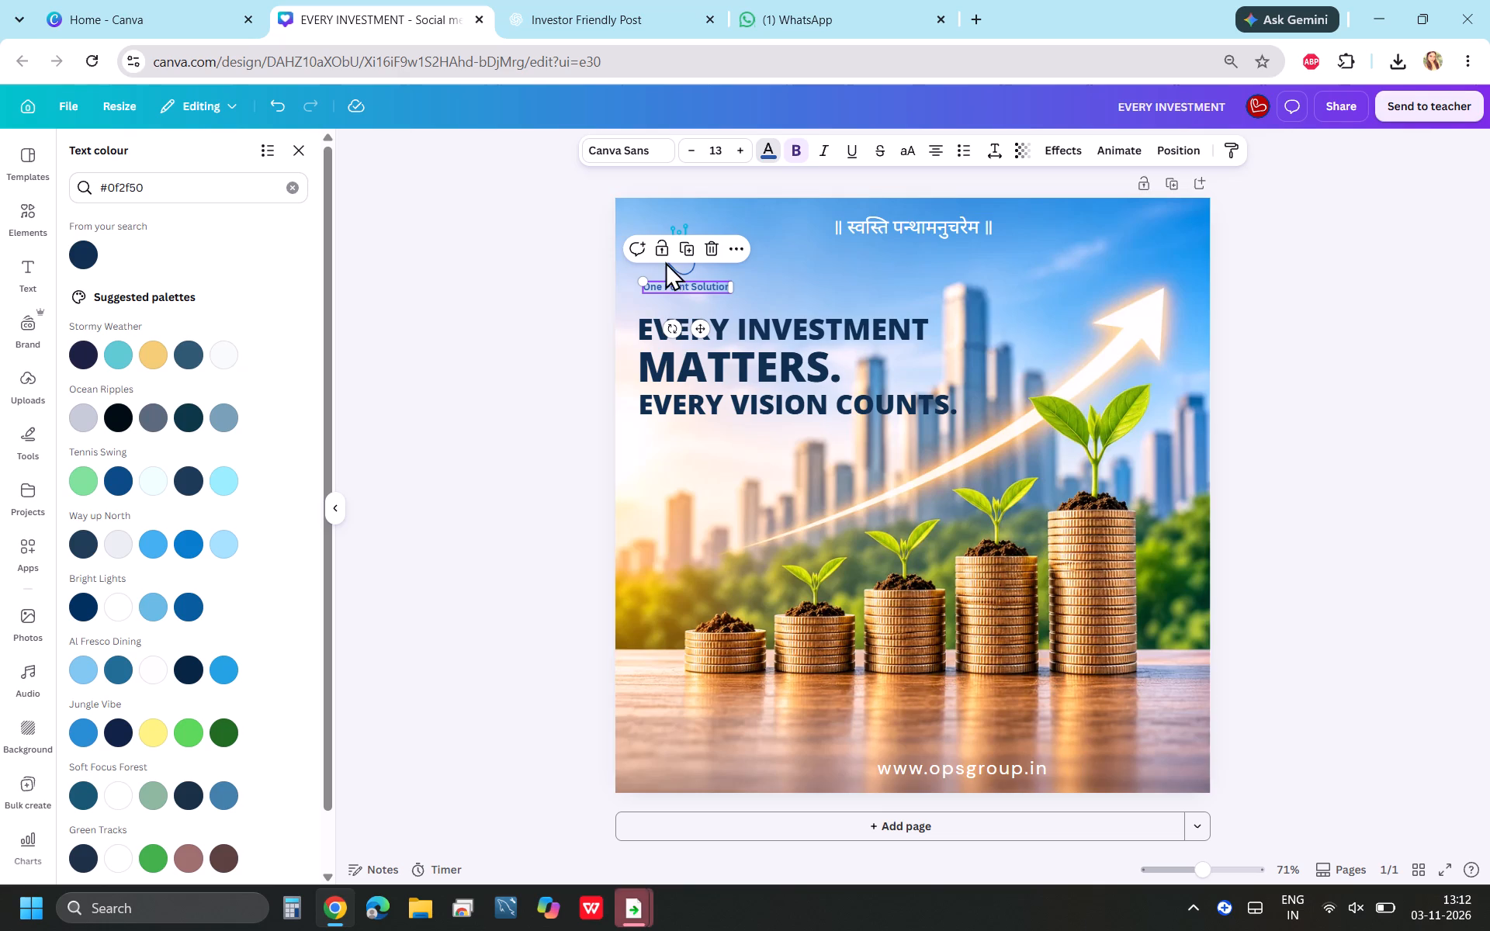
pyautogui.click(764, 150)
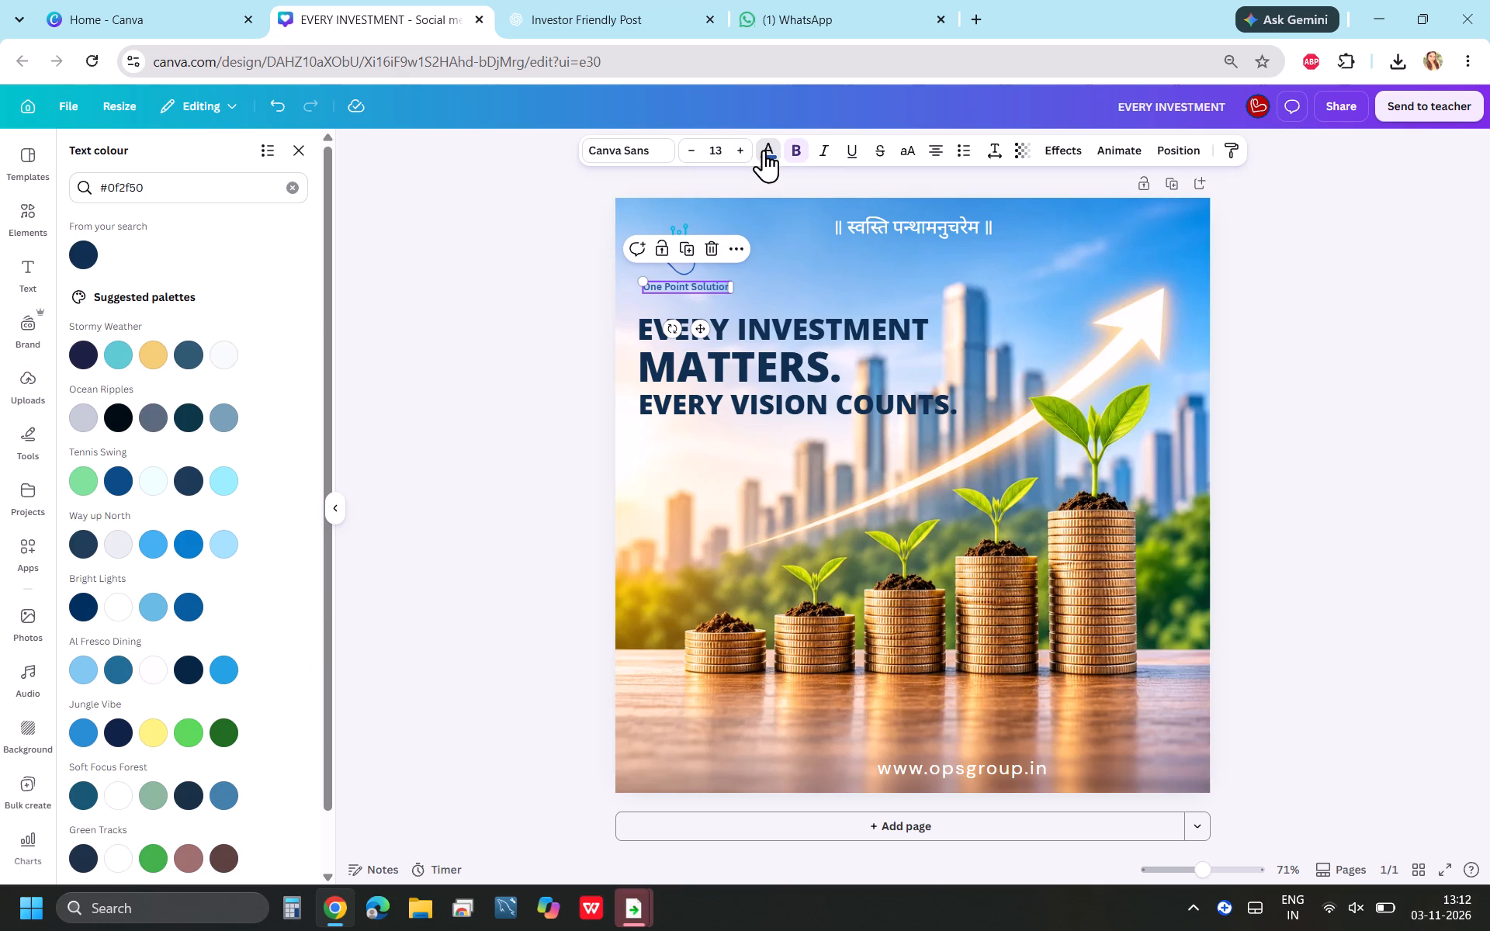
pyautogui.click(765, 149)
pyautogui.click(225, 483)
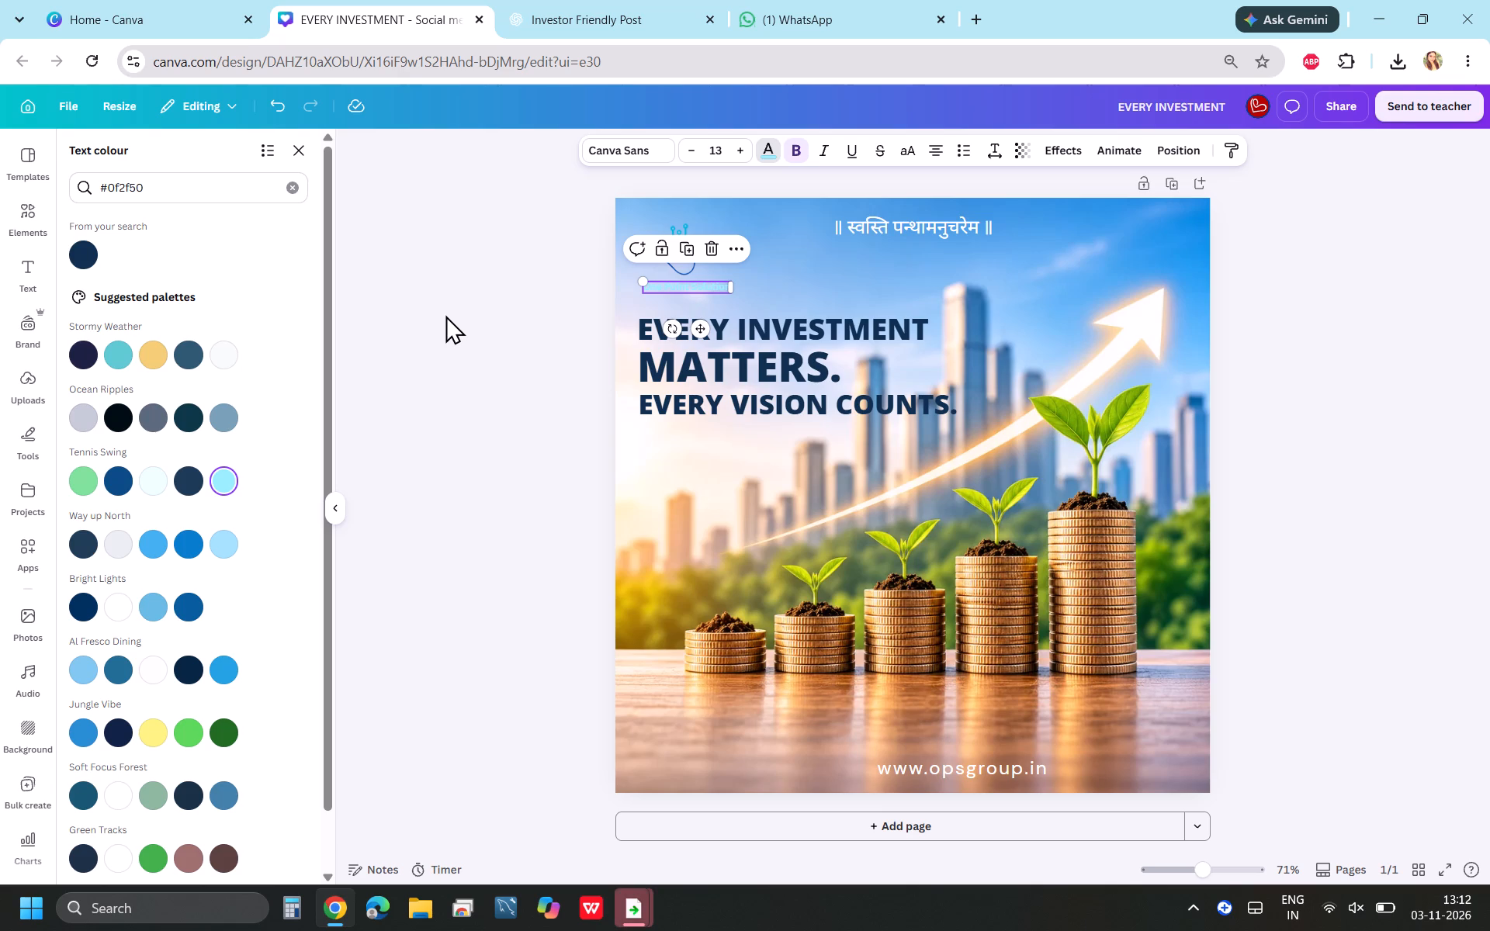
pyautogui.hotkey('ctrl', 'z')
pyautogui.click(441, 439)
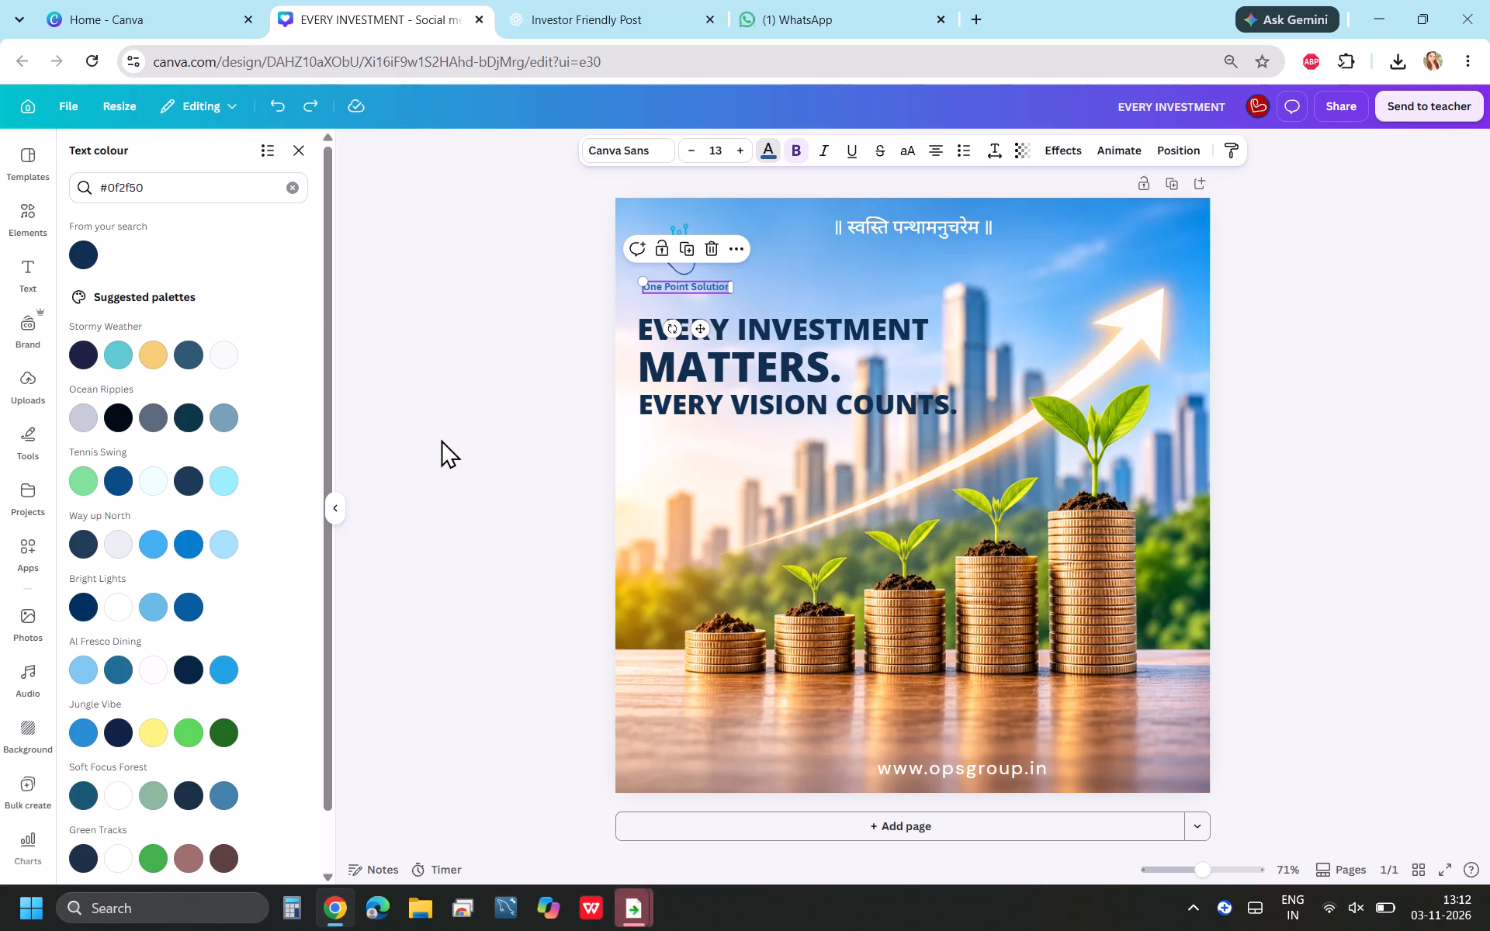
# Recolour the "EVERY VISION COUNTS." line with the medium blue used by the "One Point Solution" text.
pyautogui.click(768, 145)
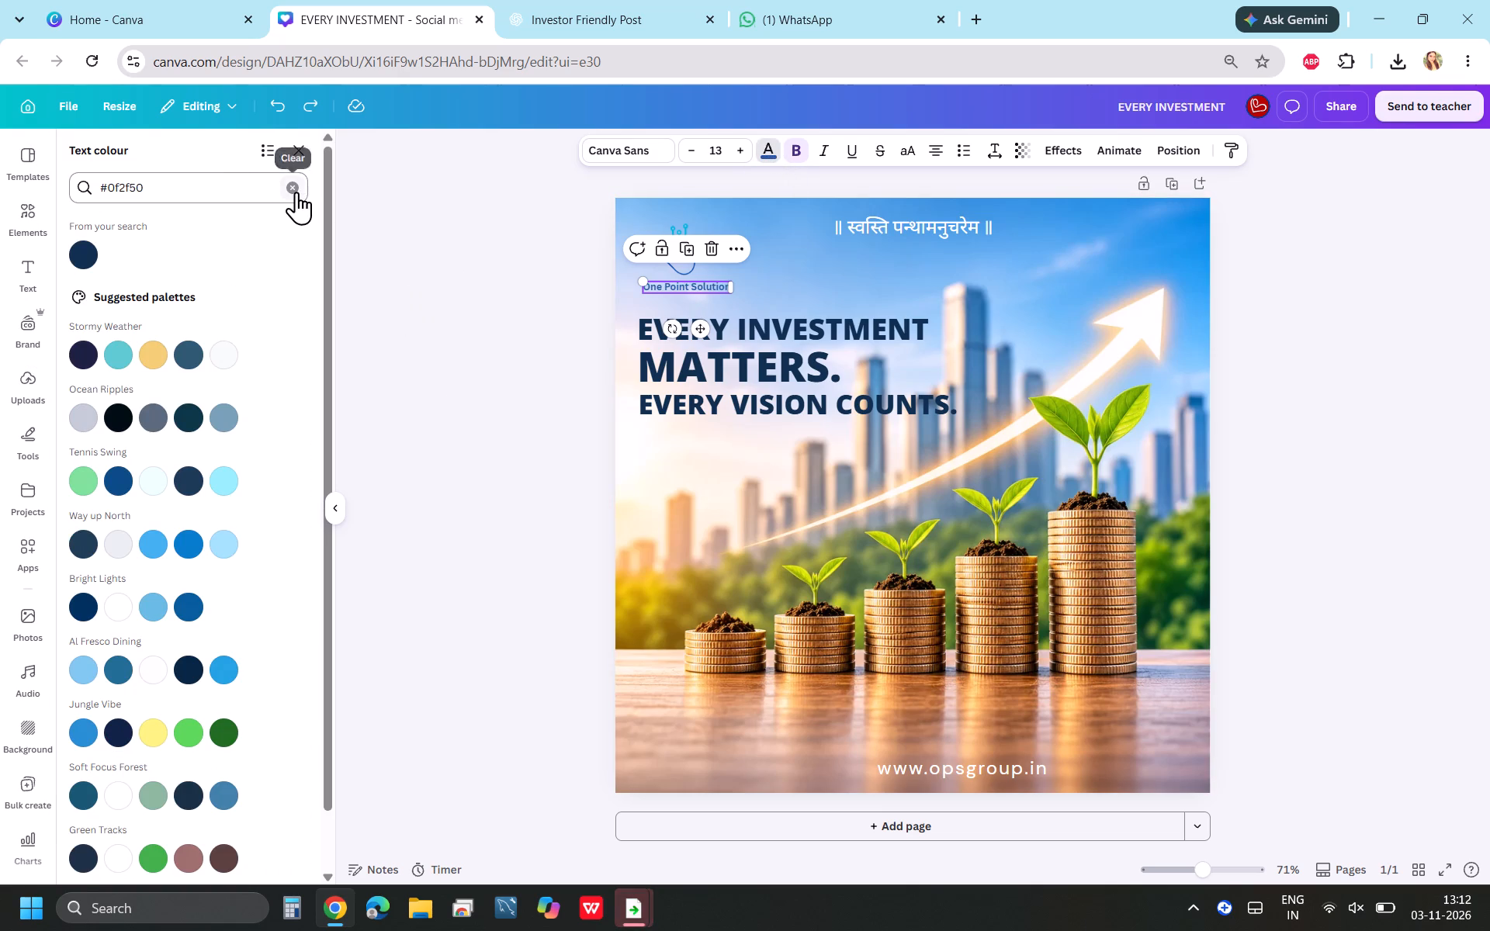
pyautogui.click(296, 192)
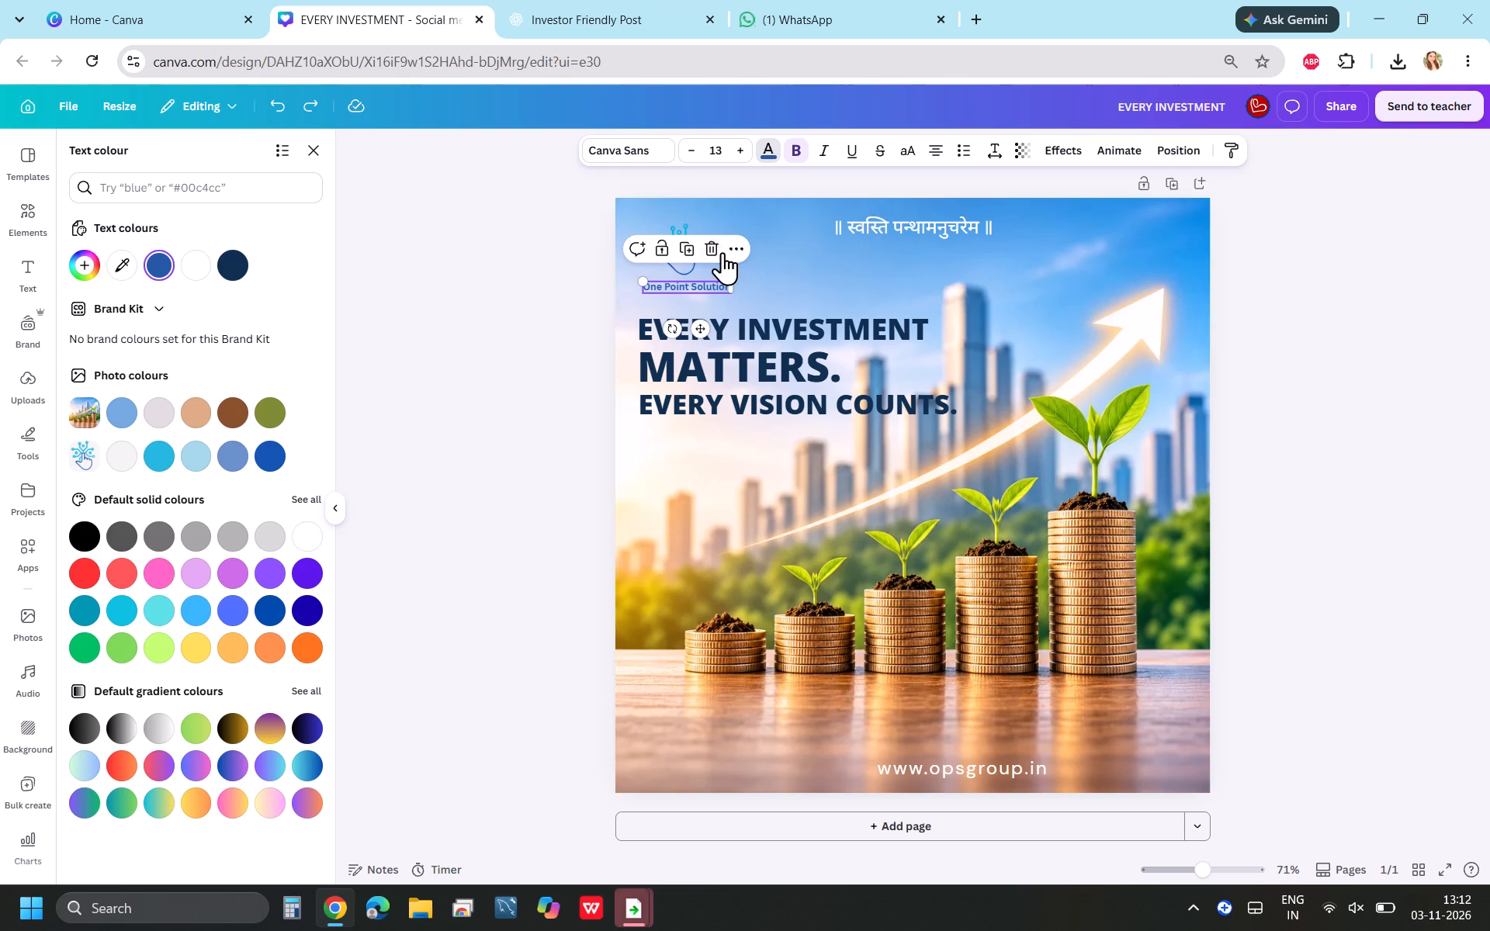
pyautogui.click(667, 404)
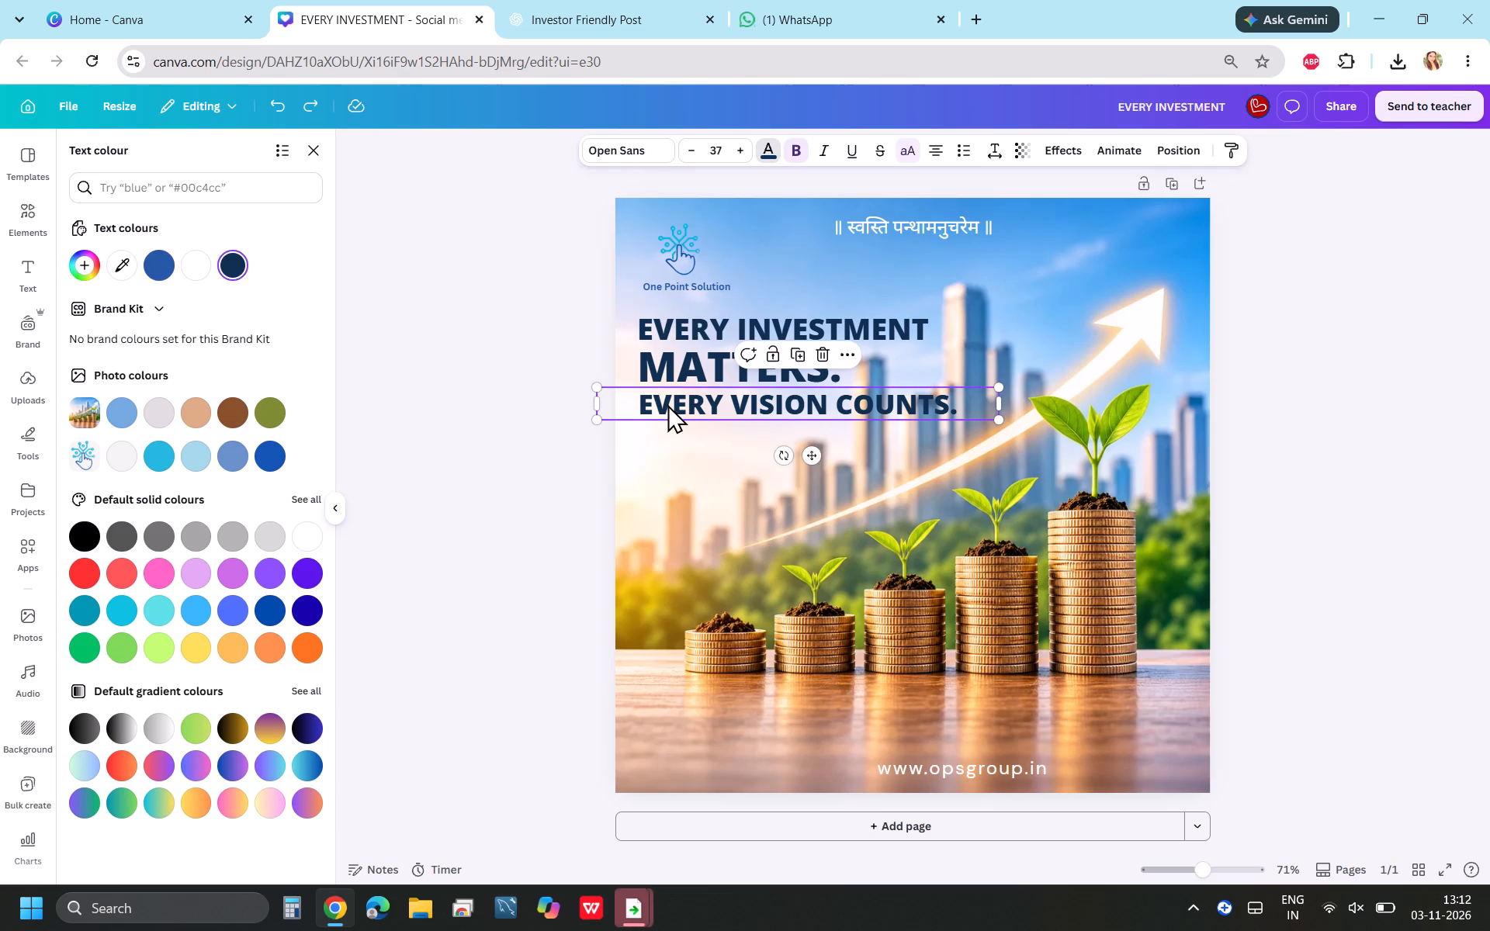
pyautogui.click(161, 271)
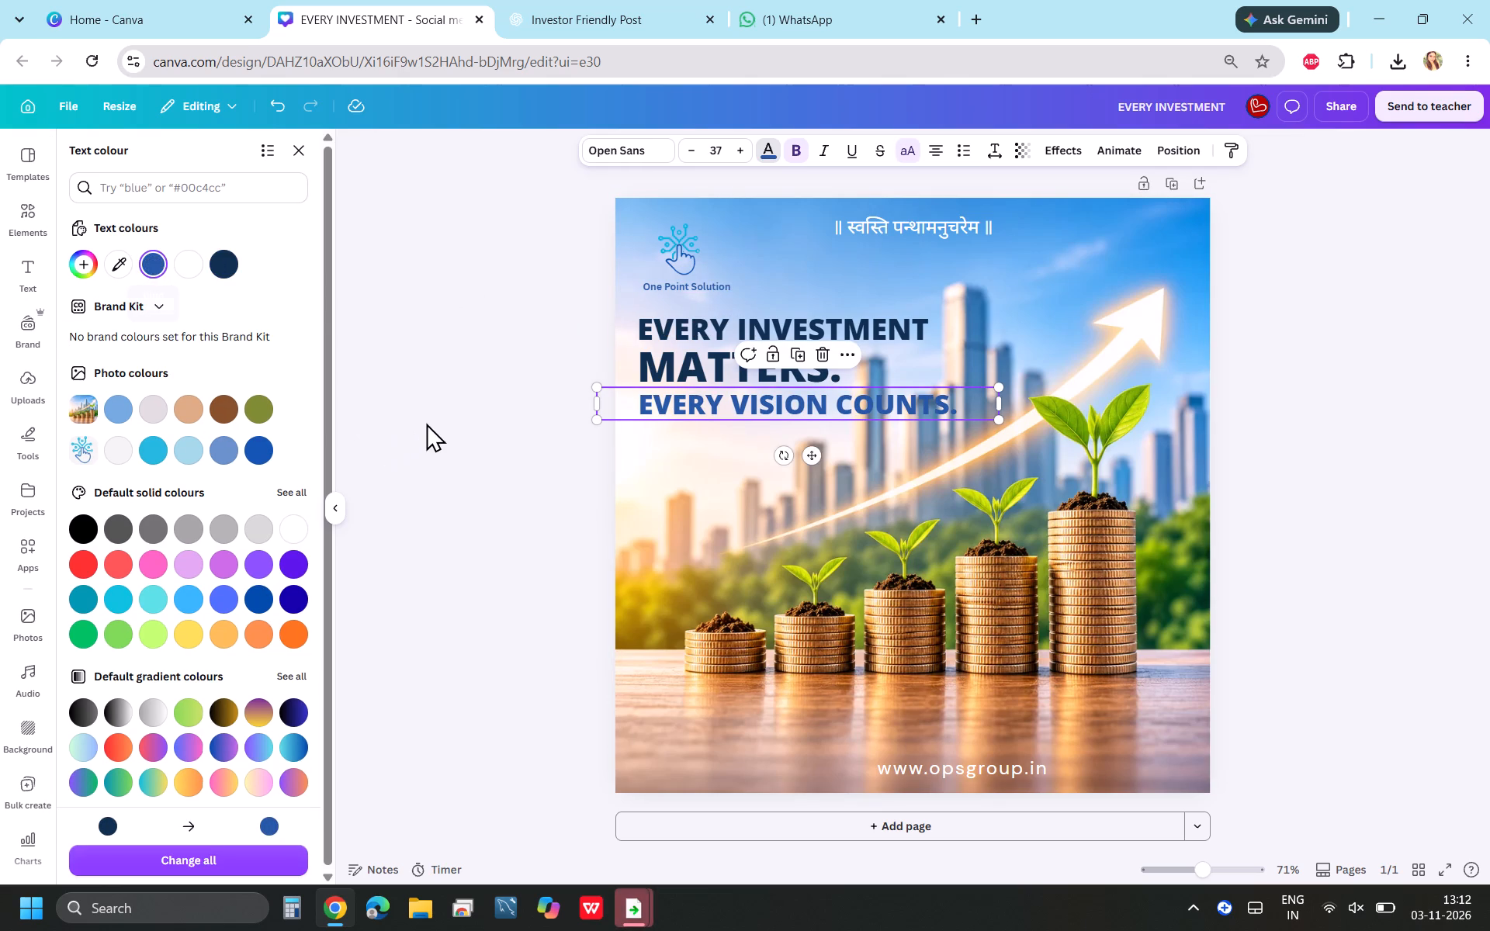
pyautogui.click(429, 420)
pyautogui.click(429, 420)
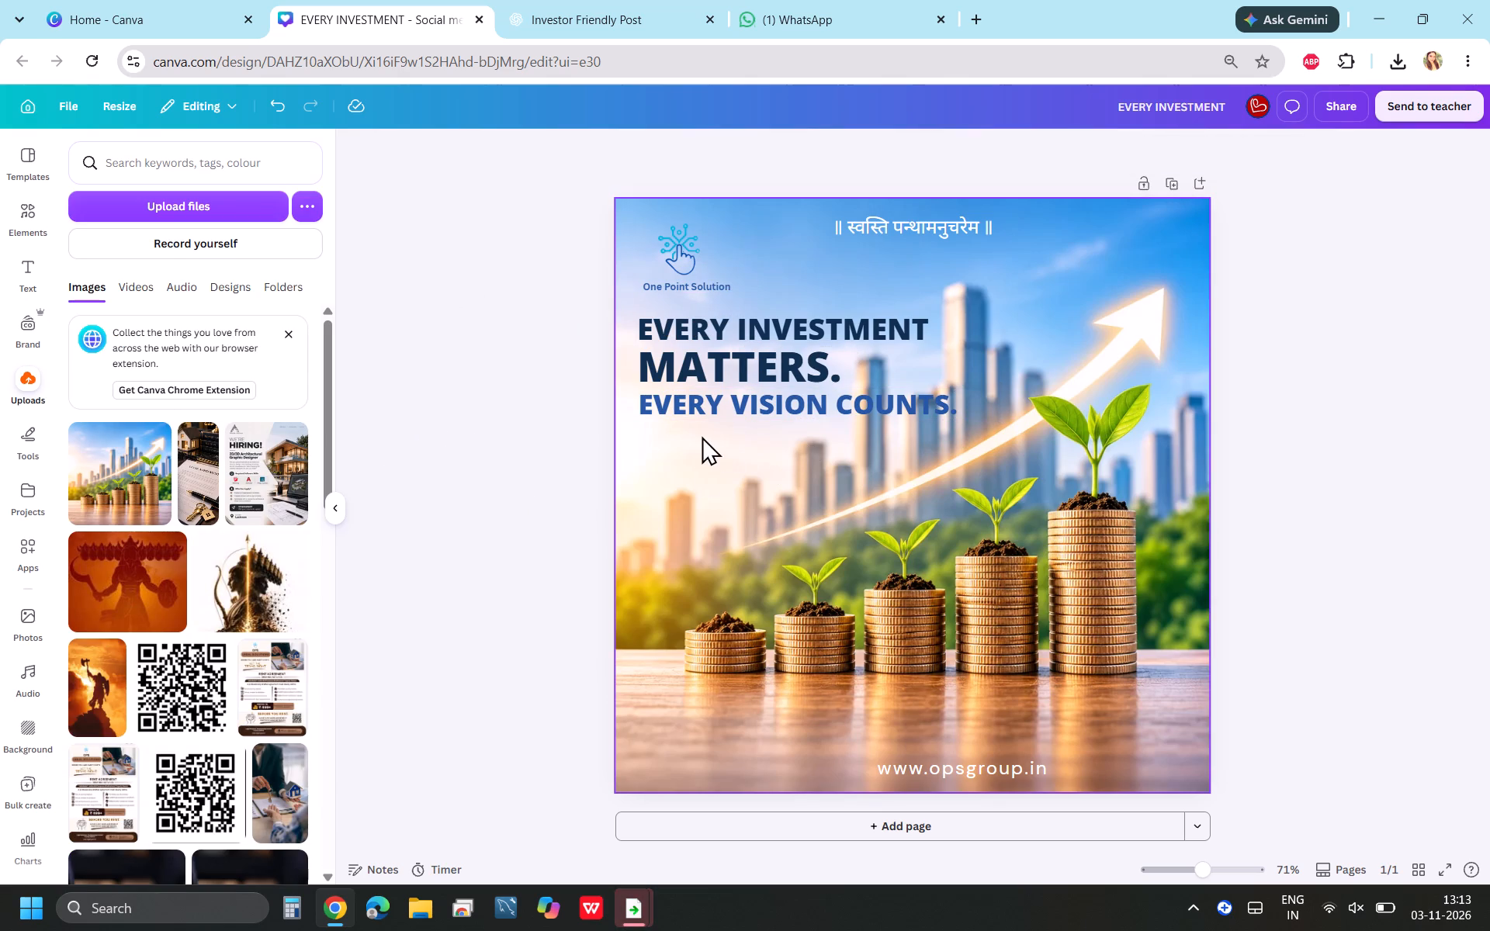
# Recolour the "EVERY VISION COUNTS." line with the bright cyan photo colour taken from the logo.
pyautogui.click(740, 409)
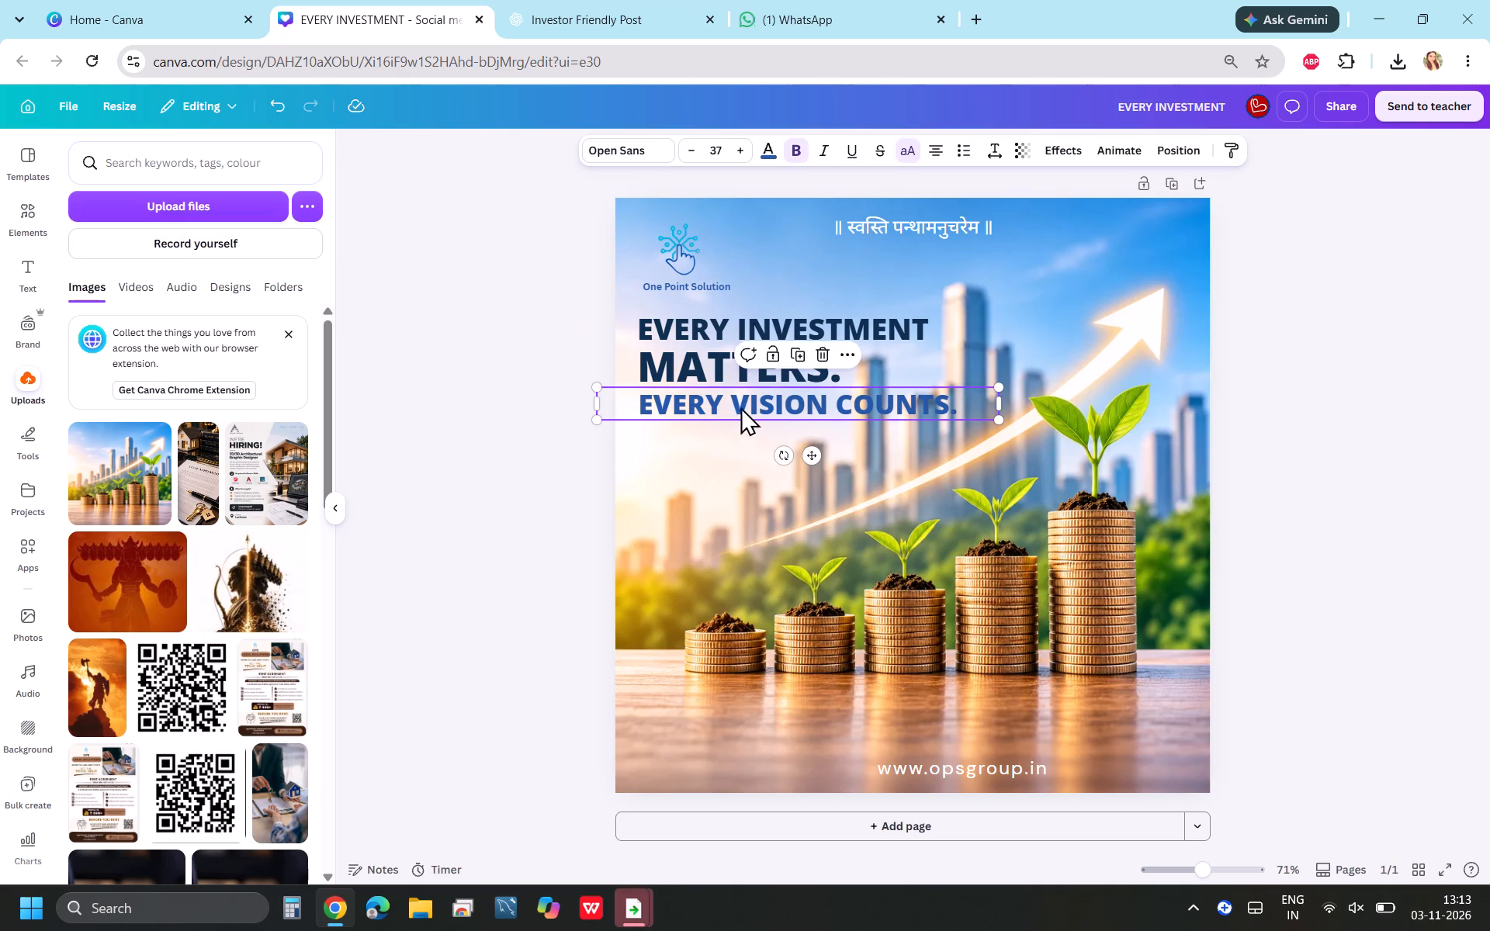
pyautogui.click(689, 236)
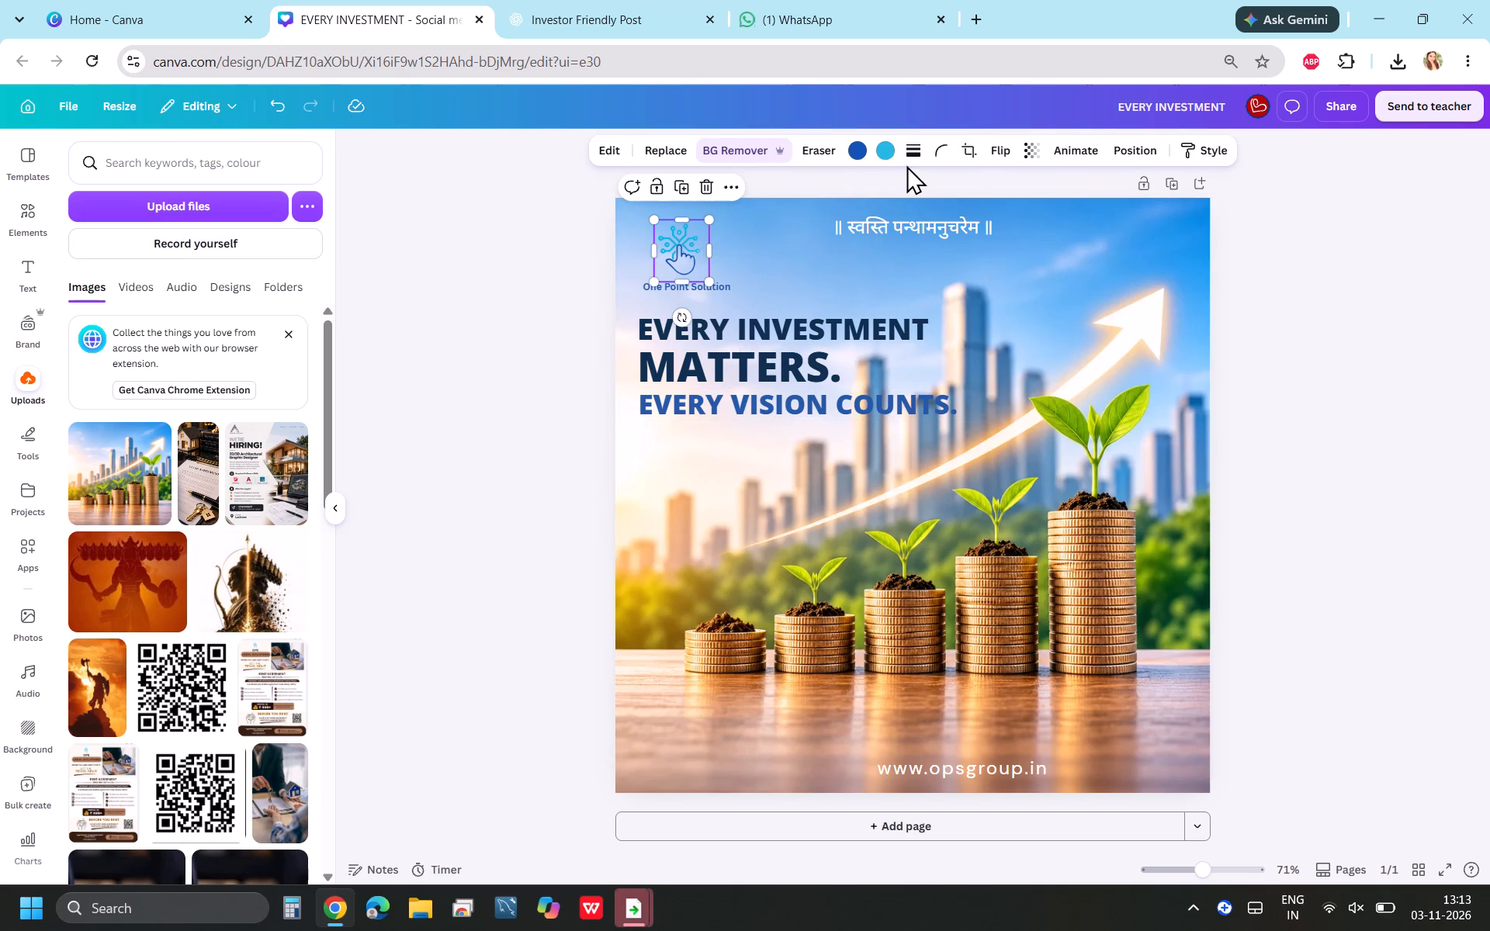
pyautogui.click(878, 154)
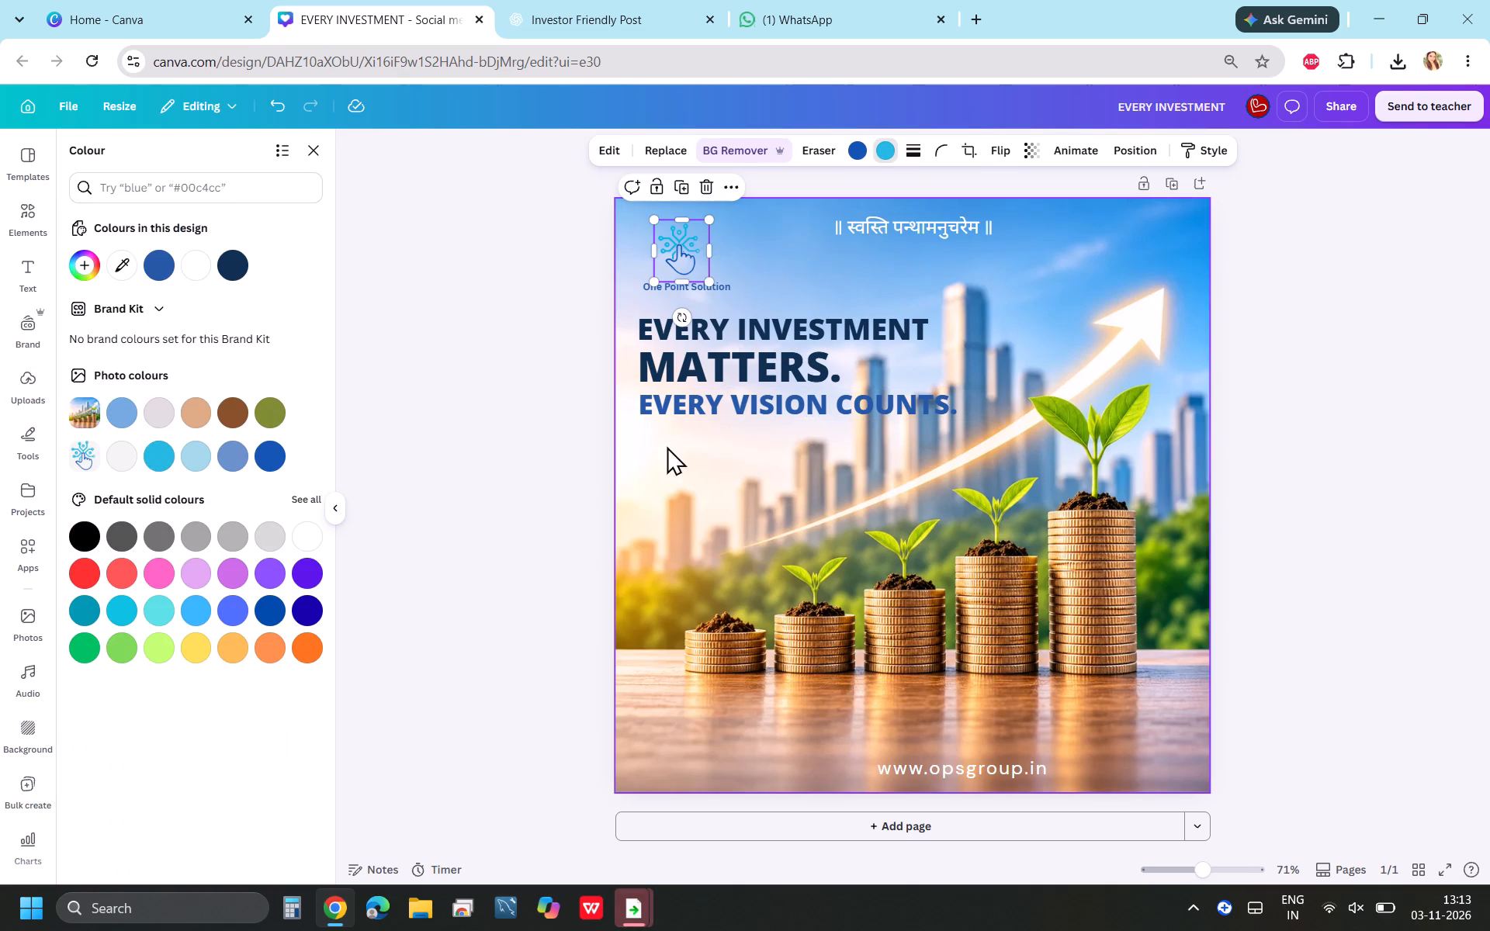
pyautogui.click(682, 407)
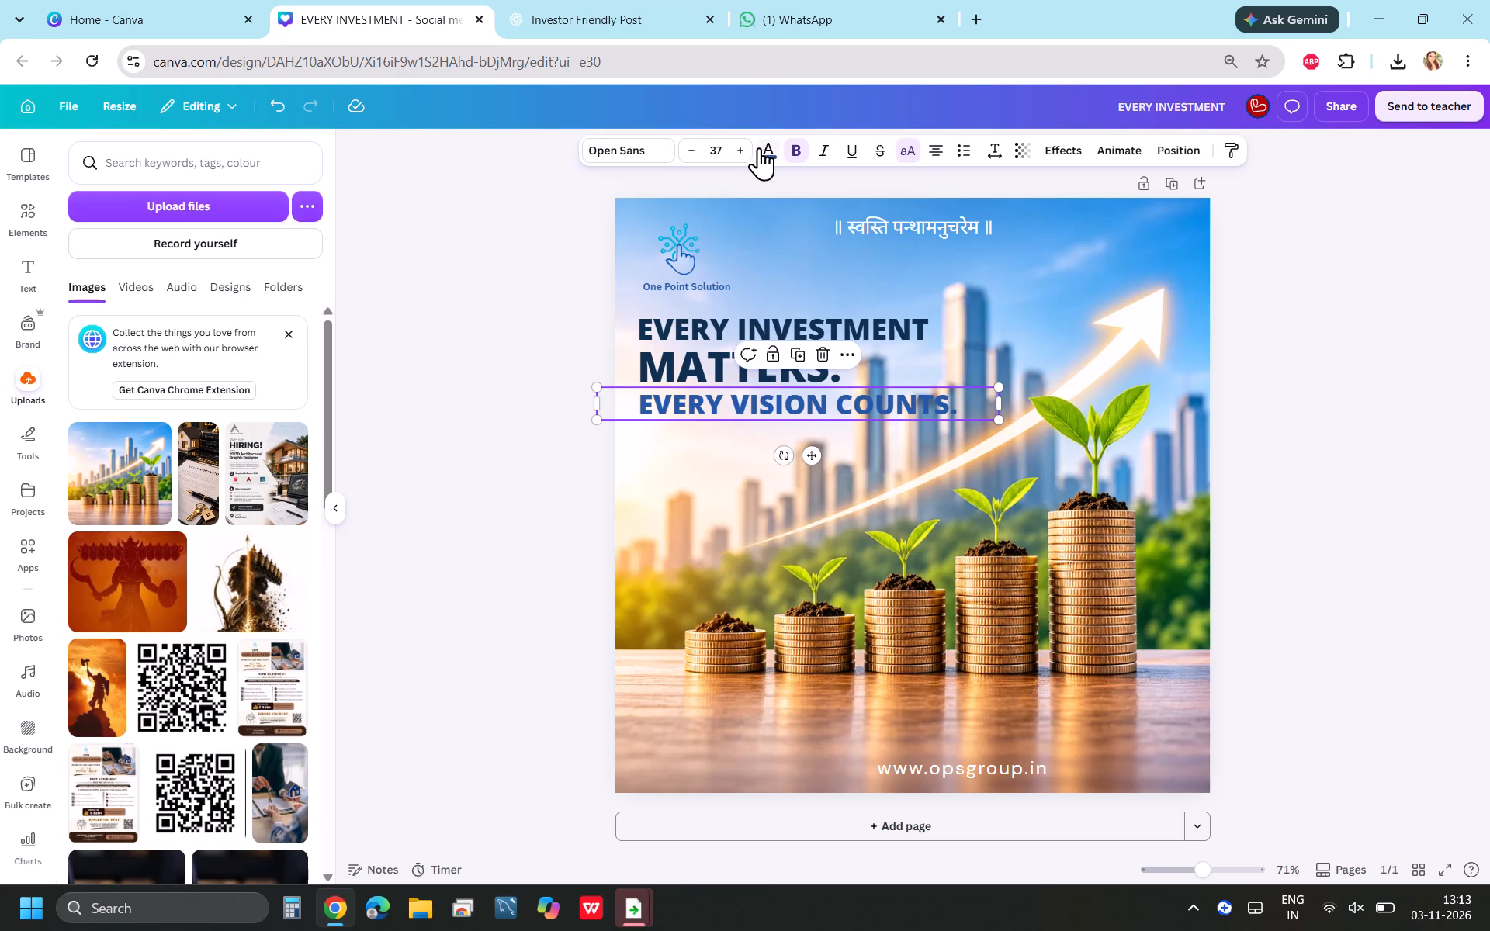
pyautogui.click(776, 156)
pyautogui.click(162, 459)
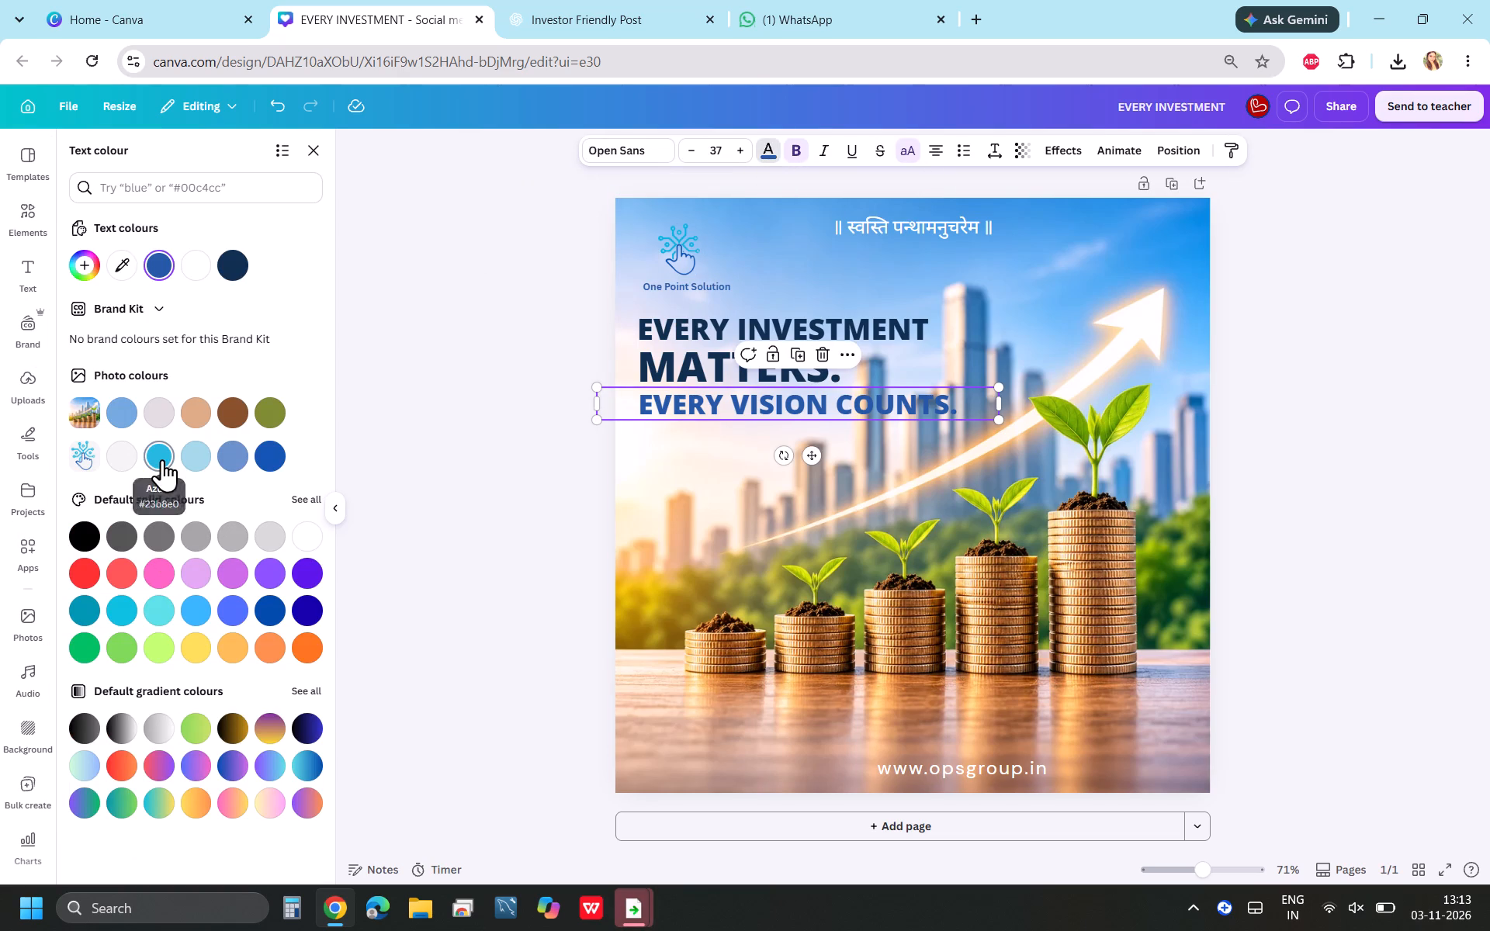
pyautogui.click(501, 450)
pyautogui.click(501, 450)
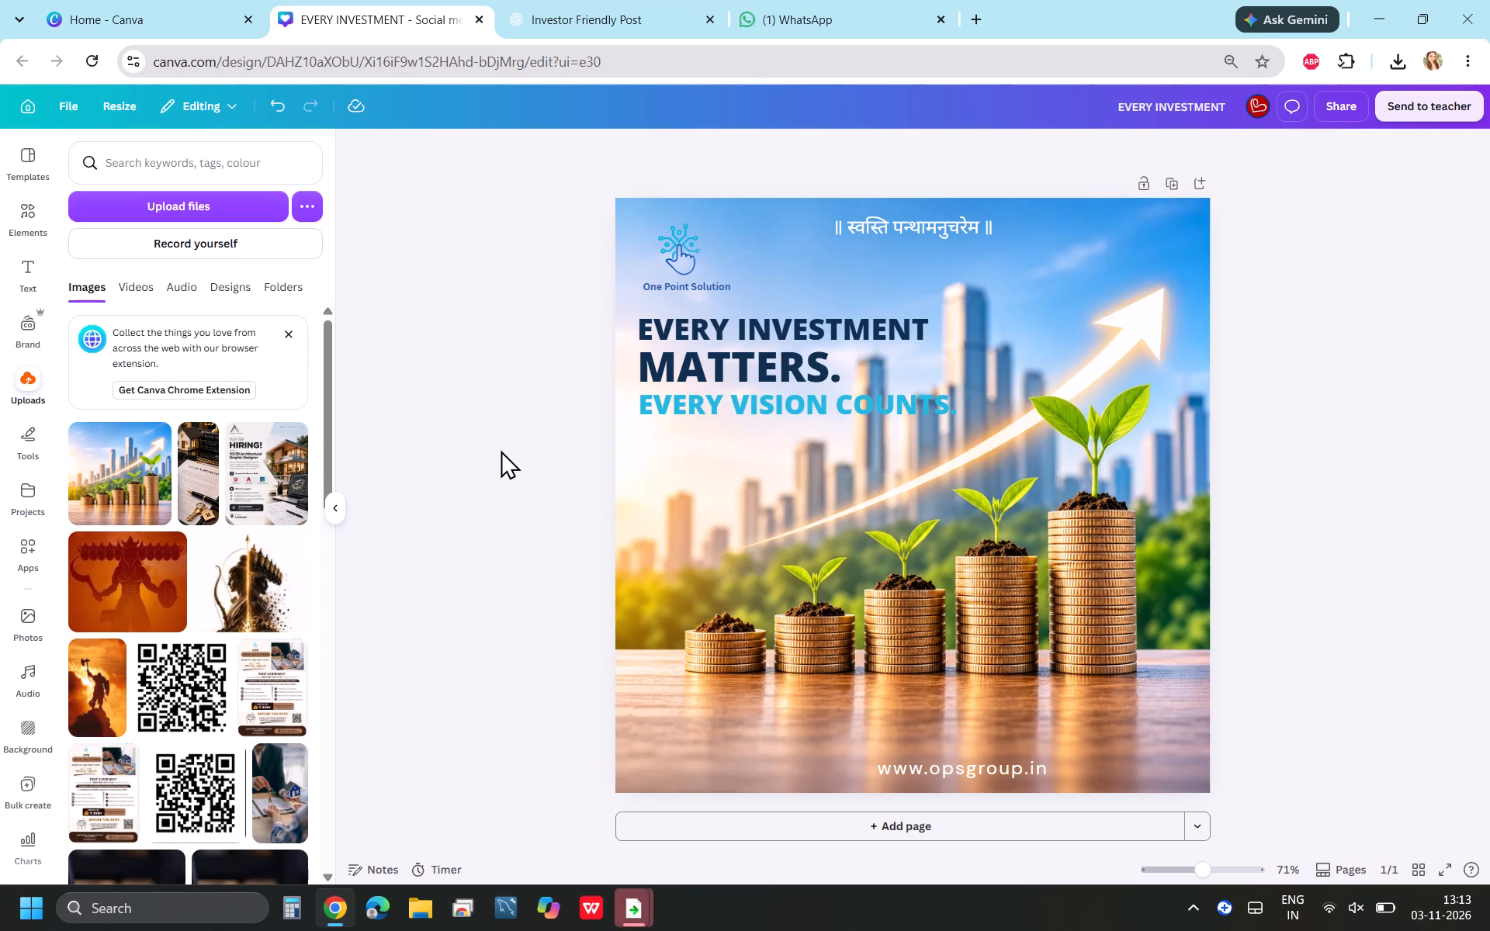
# Check the OPS Group reference post and nudge the "EVERY INVESTMENT" headline line slightly upward in the design.
pyautogui.click(587, 7)
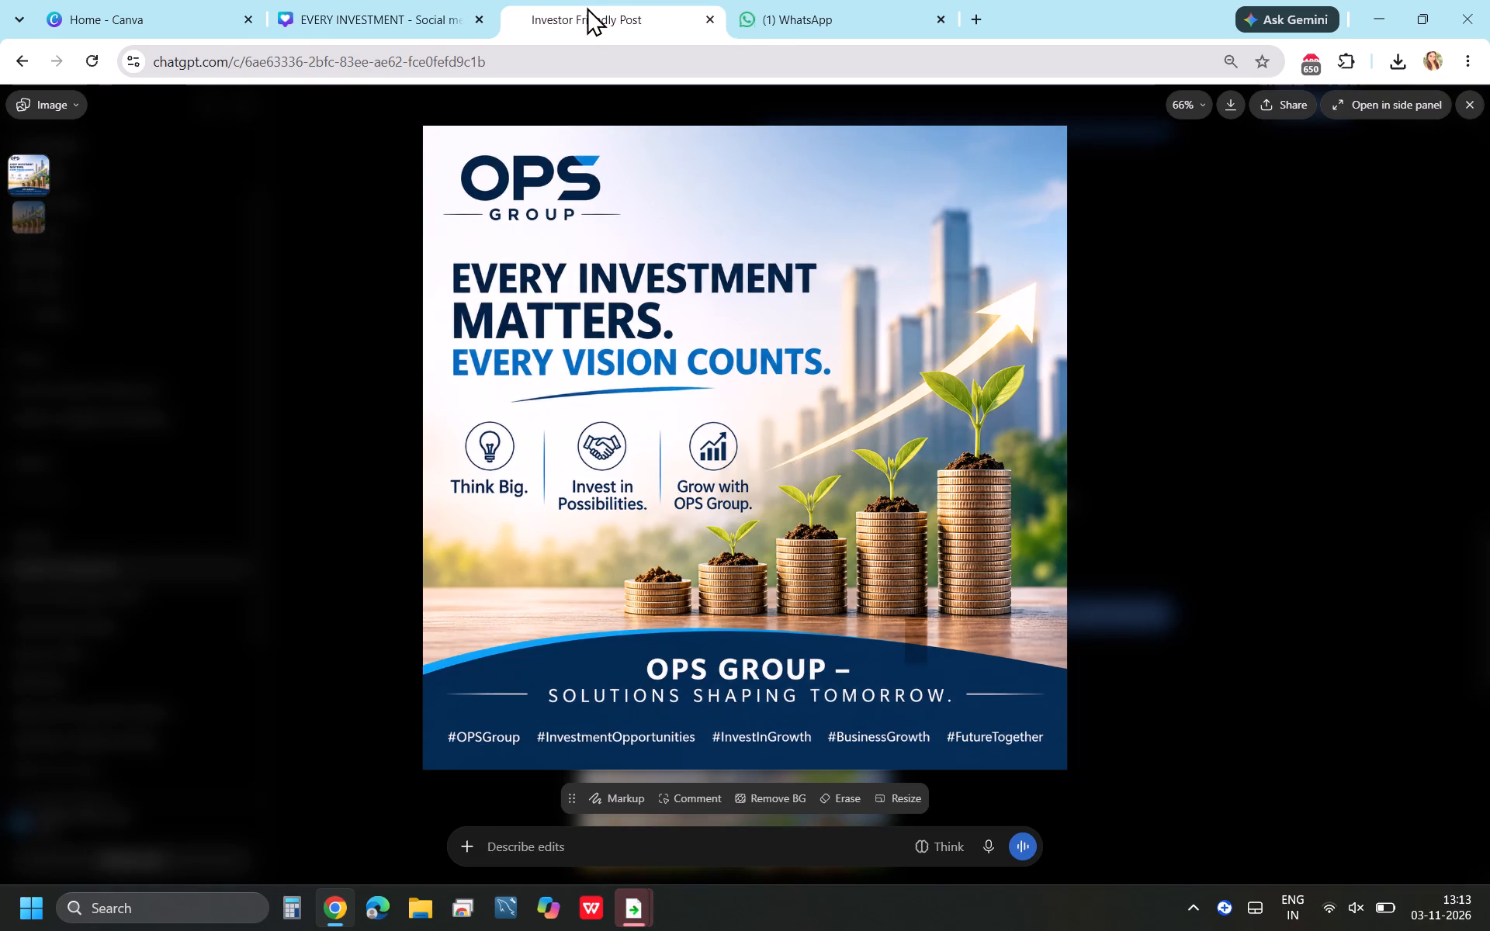
pyautogui.click(323, 12)
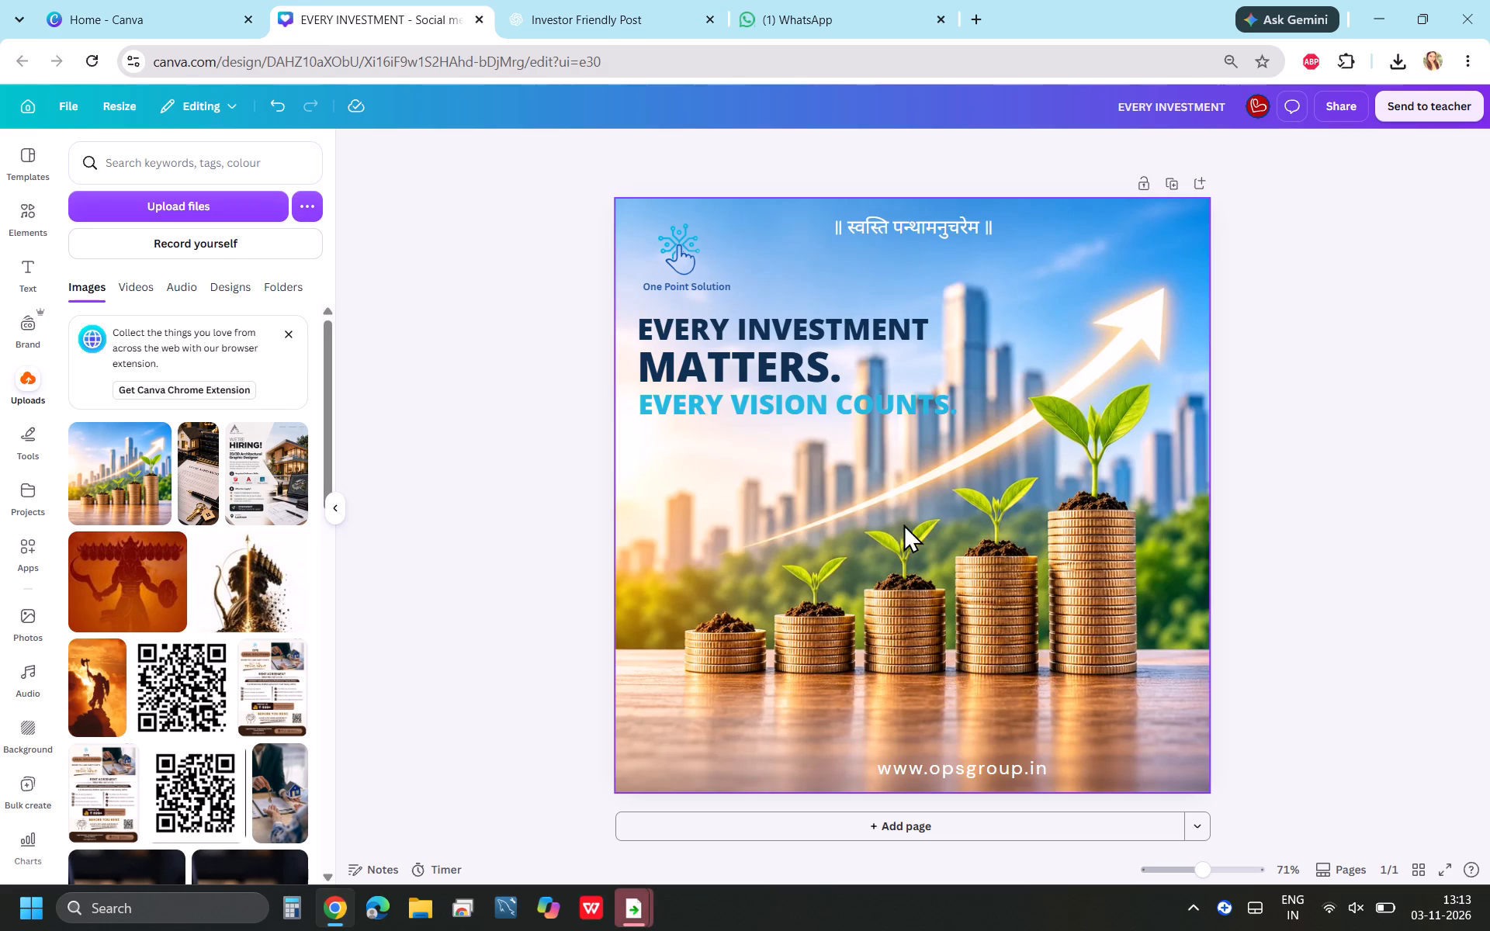
pyautogui.click(913, 524)
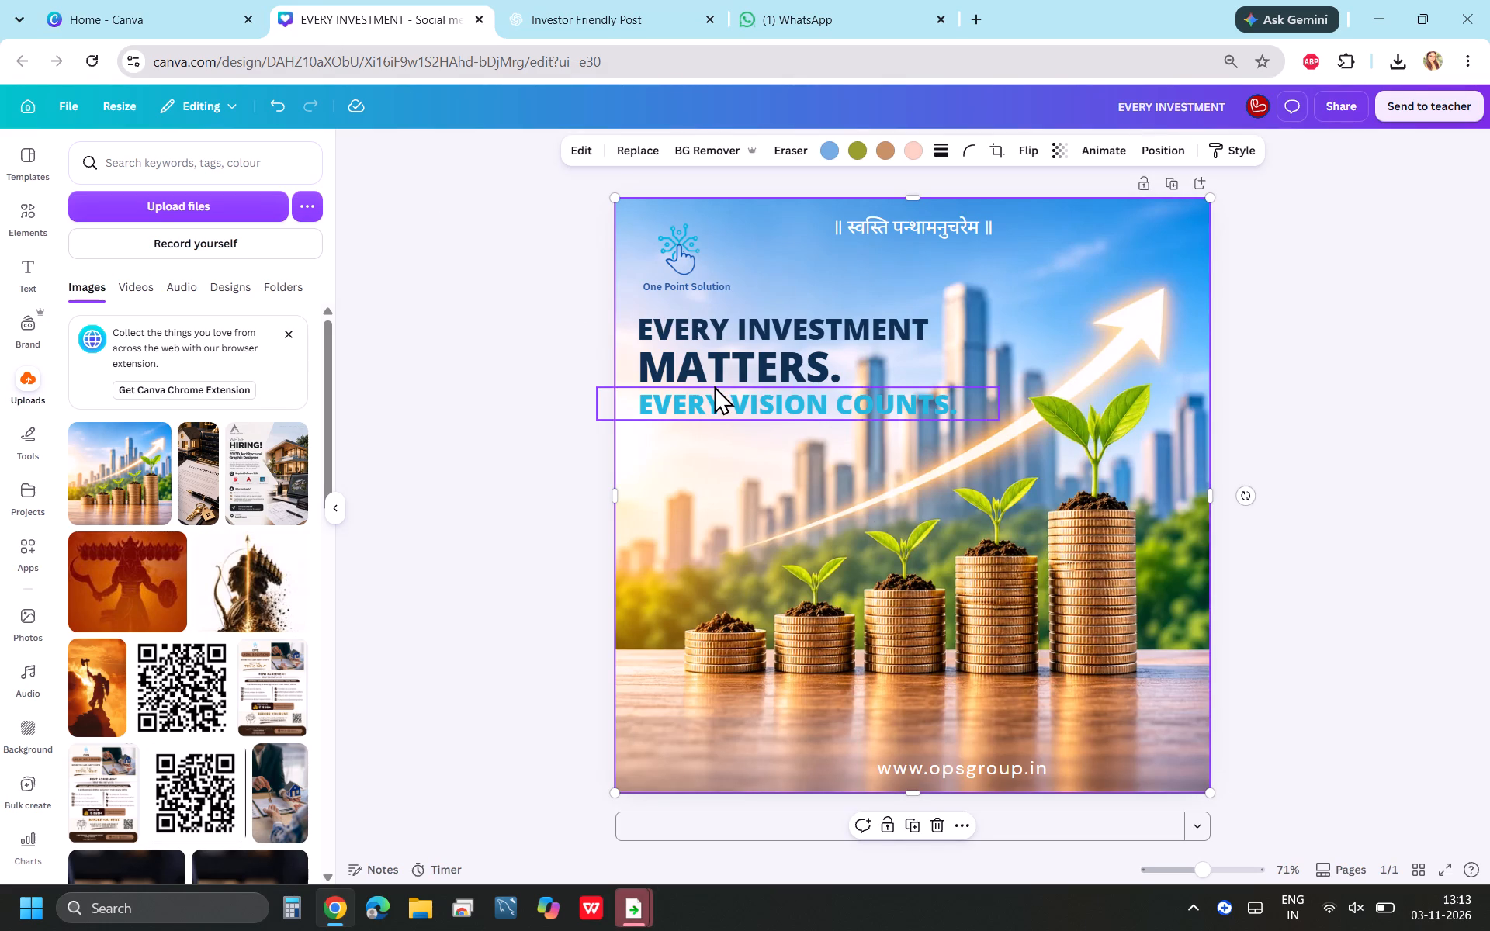
pyautogui.click(715, 315)
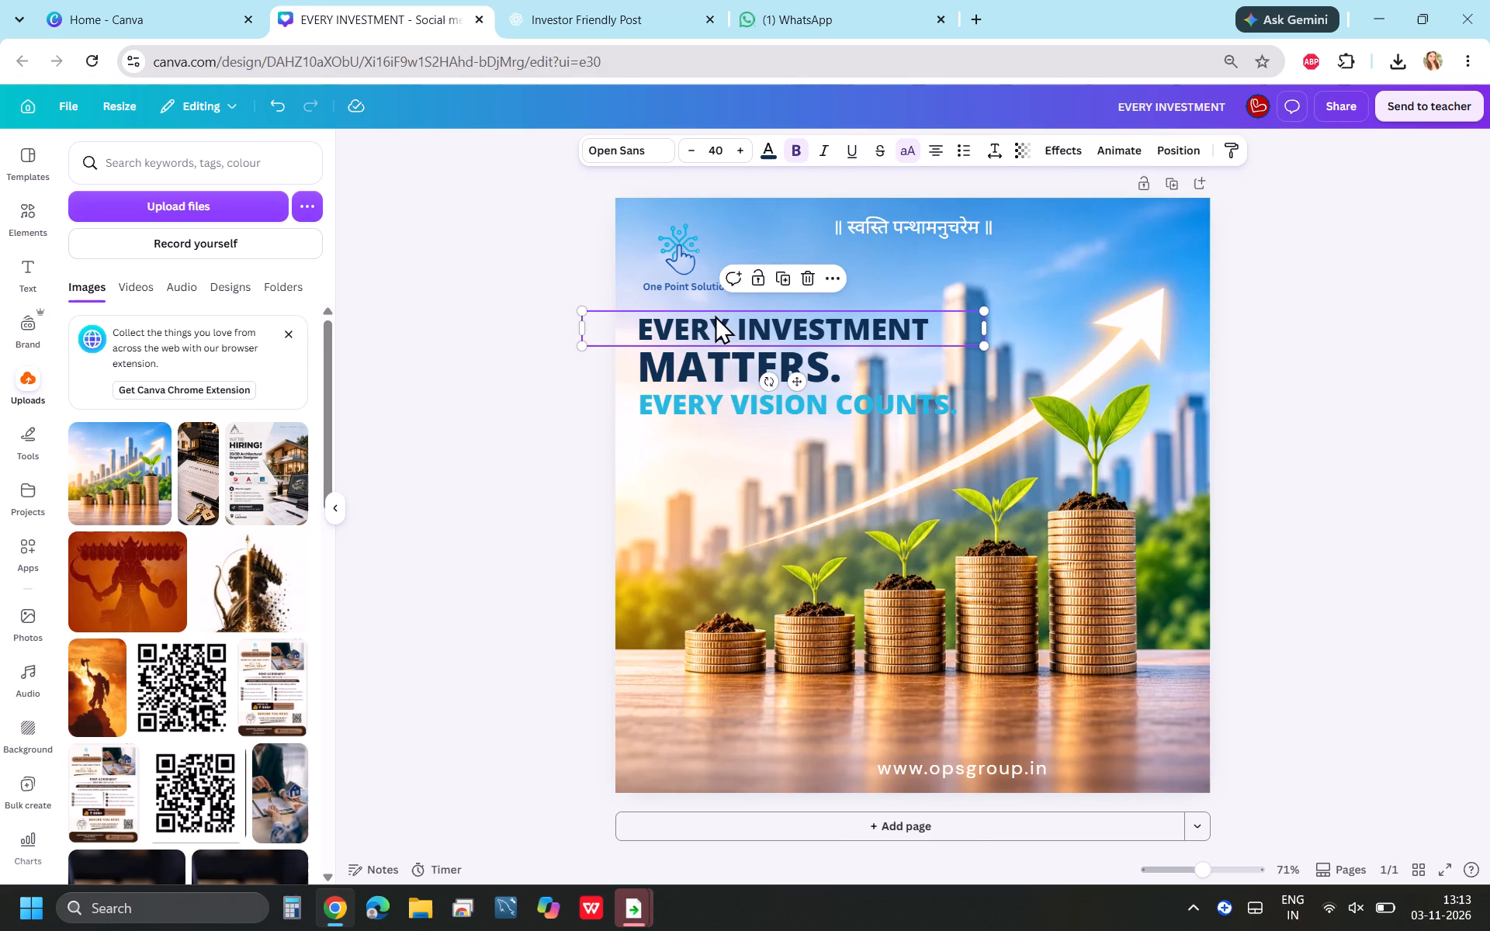
pyautogui.press('Up')
pyautogui.press('Up')
pyautogui.press('Up')
pyautogui.press('Up')
pyautogui.press('Up')
pyautogui.press('Up')
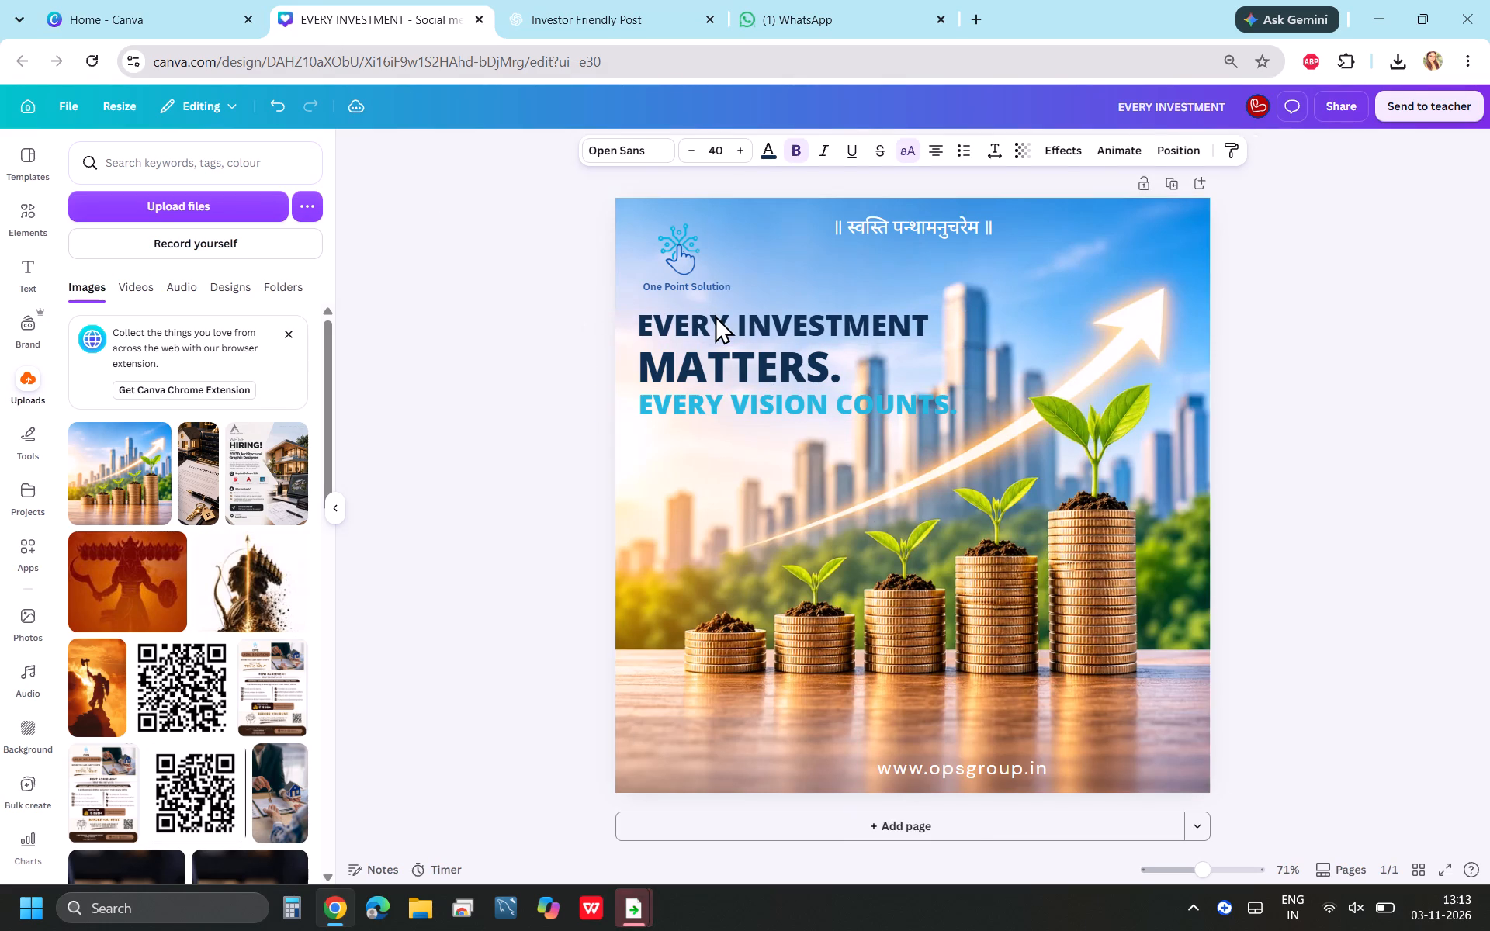
# Nudge the "MATTERS." headline line slightly upward, closer to "EVERY INVESTMENT".
pyautogui.click(716, 365)
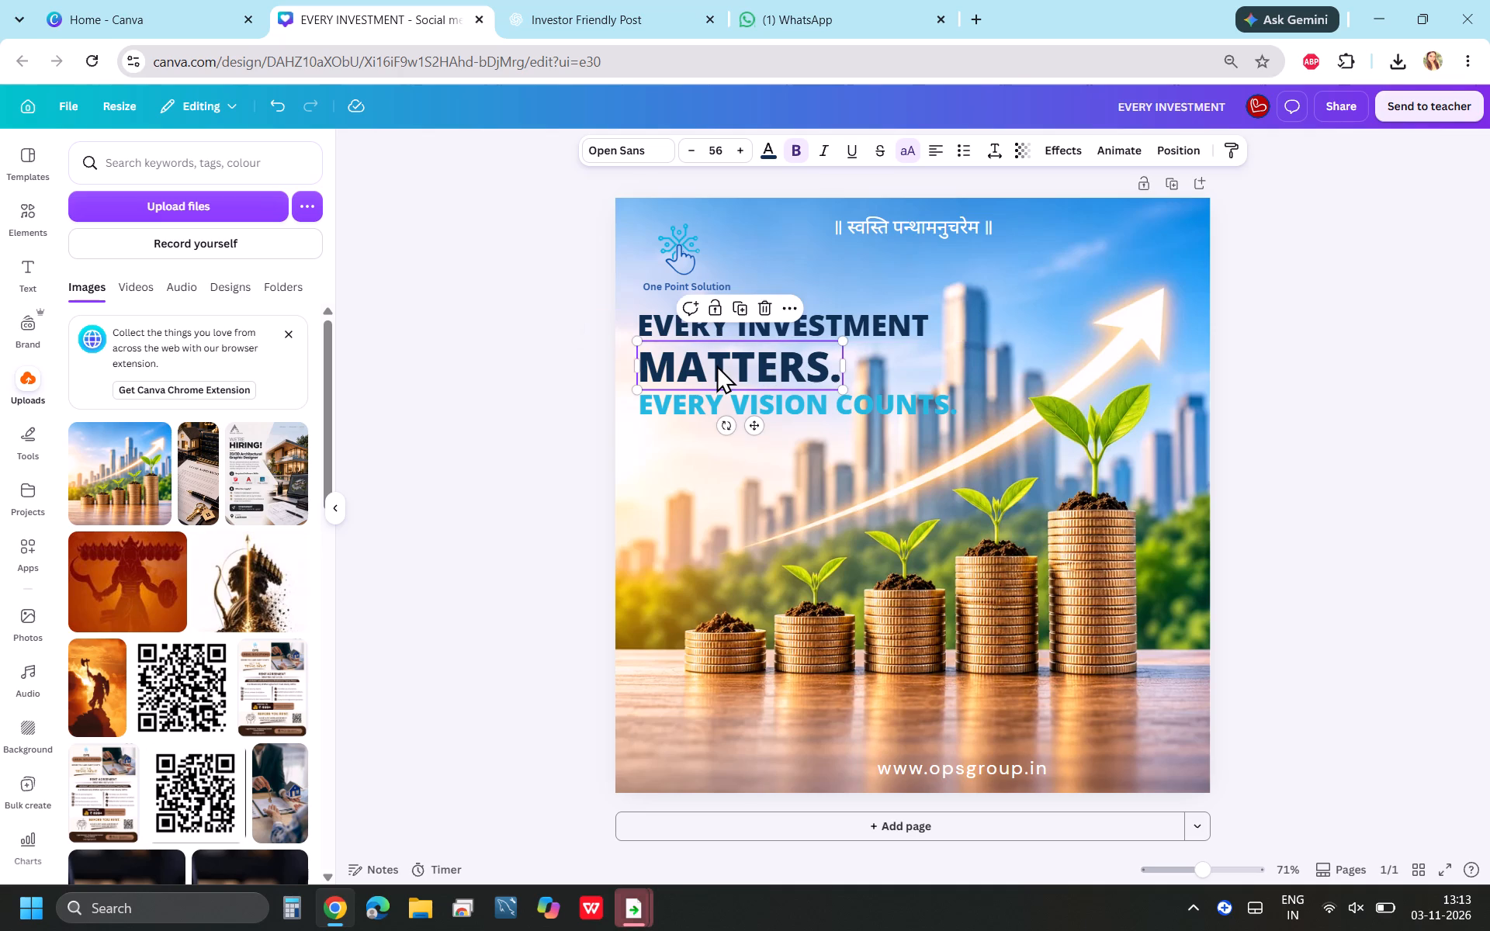
pyautogui.press('Up')
pyautogui.press('Up')
pyautogui.press('Up')
pyautogui.press('Up')
pyautogui.press('Up')
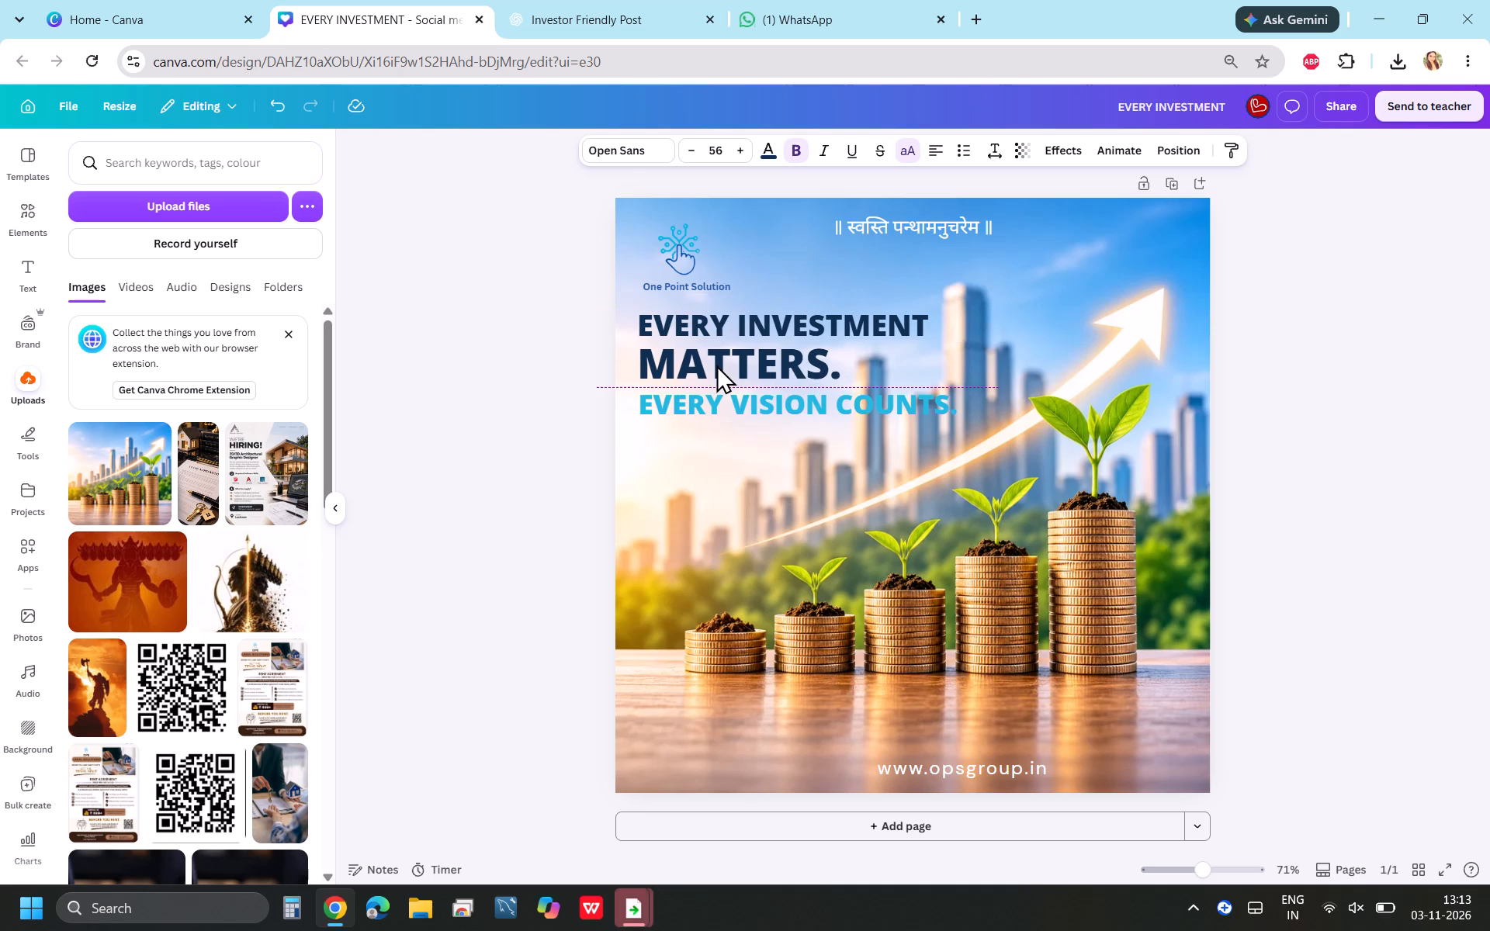
pyautogui.press('Up')
pyautogui.press('Up')
pyautogui.press('Up')
pyautogui.press('Up')
pyautogui.press('Up')
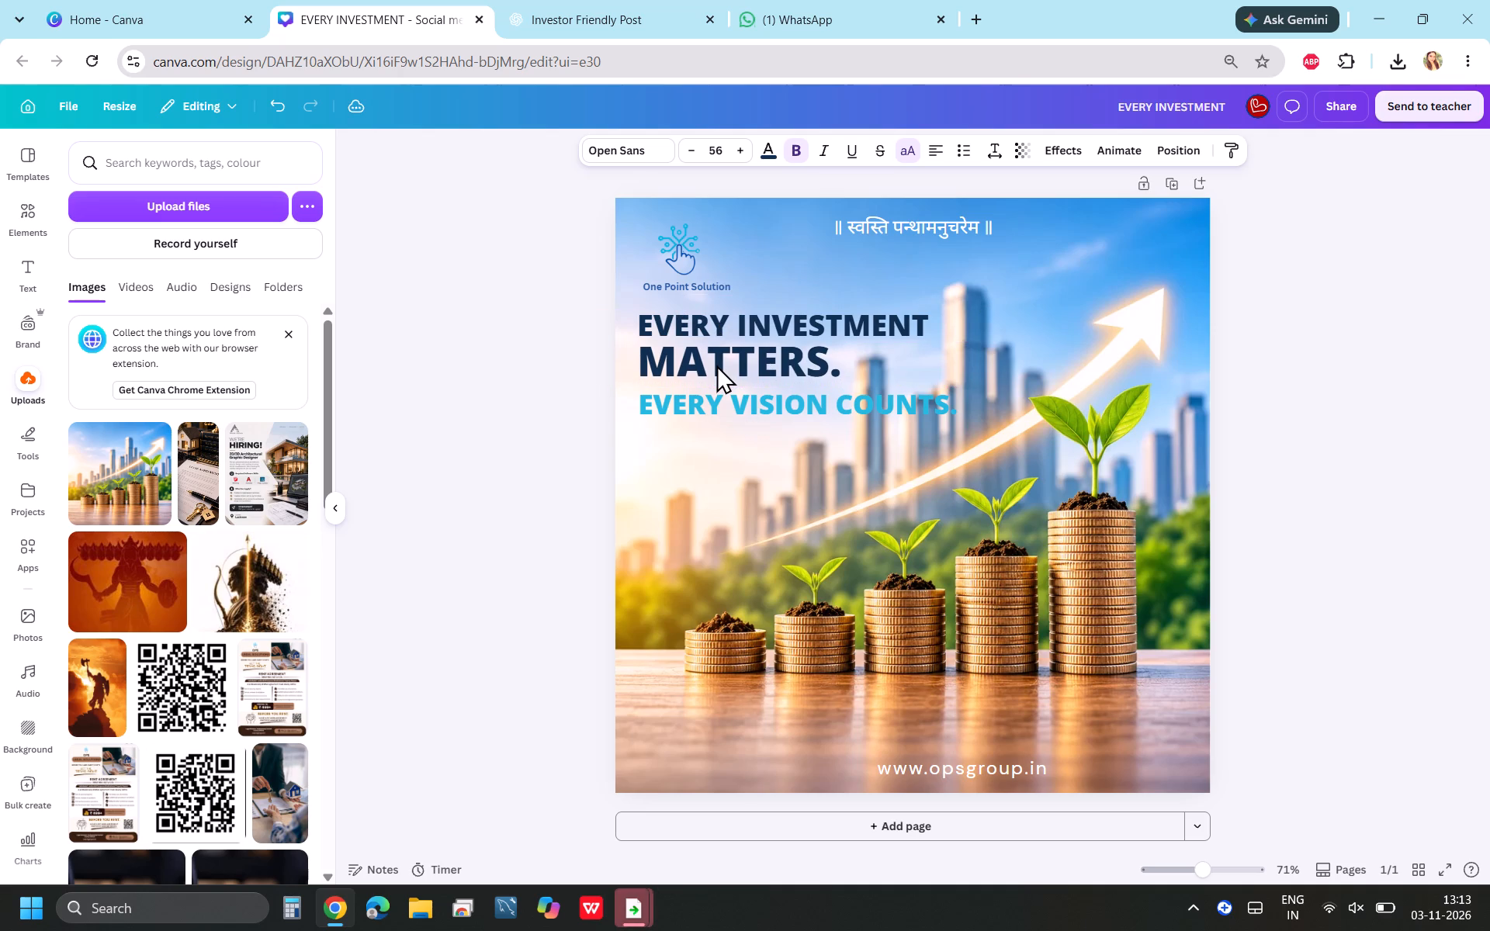
# Nudge the cyan "EVERY VISION COUNTS." line upward until it sits close beneath "MATTERS.".
pyautogui.click(719, 395)
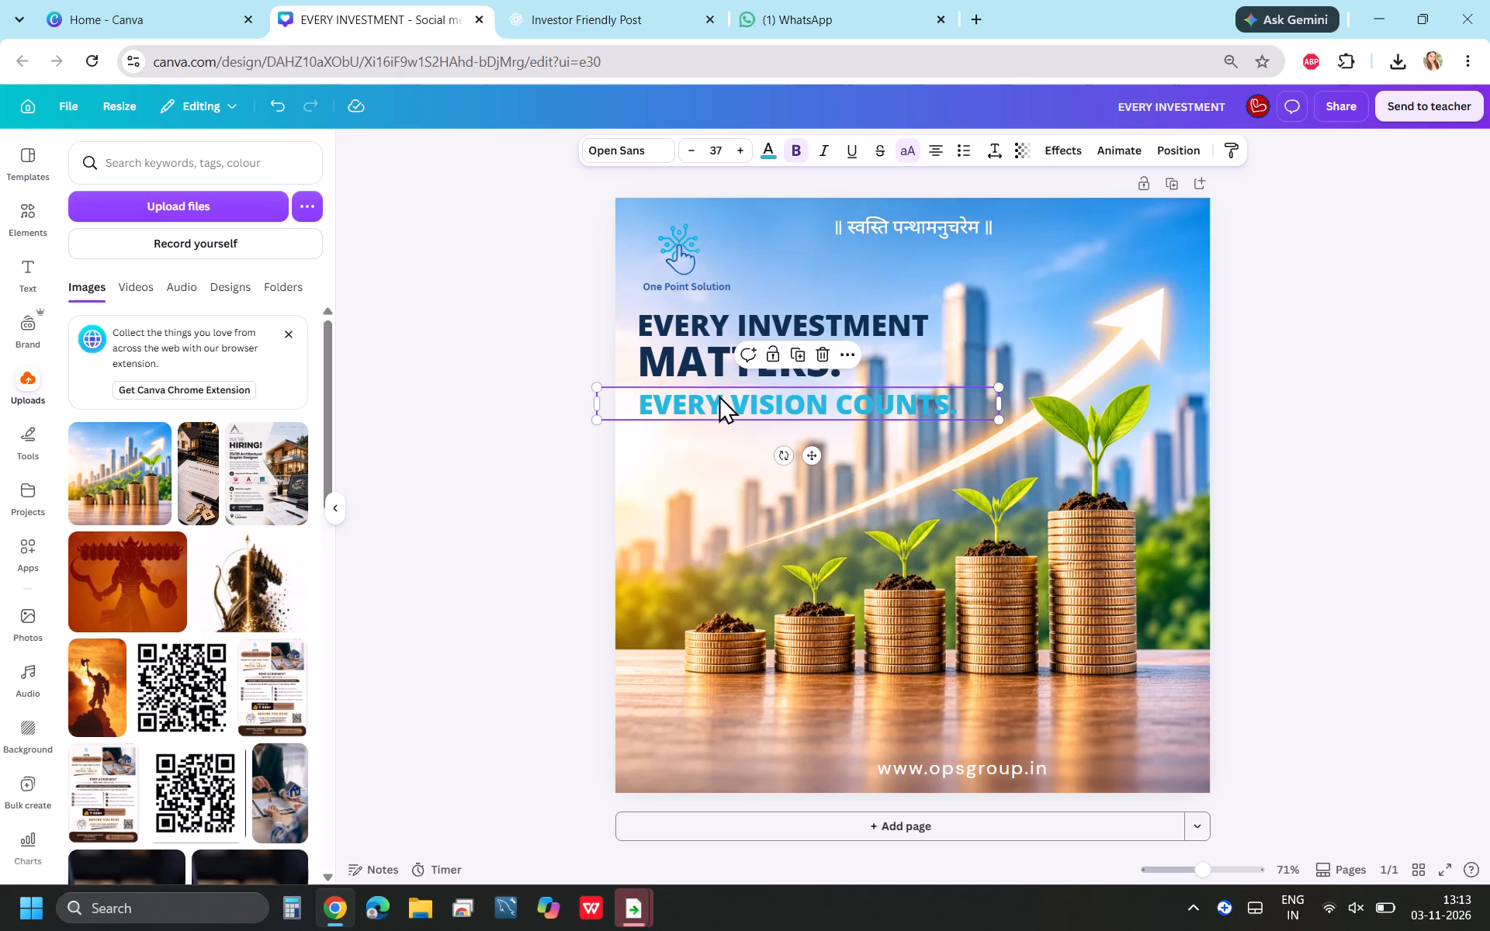
pyautogui.press('Up')
pyautogui.press('Up')
pyautogui.press('Up')
pyautogui.press('Up')
pyautogui.press('Up')
pyautogui.press('Up')
pyautogui.press('Up')
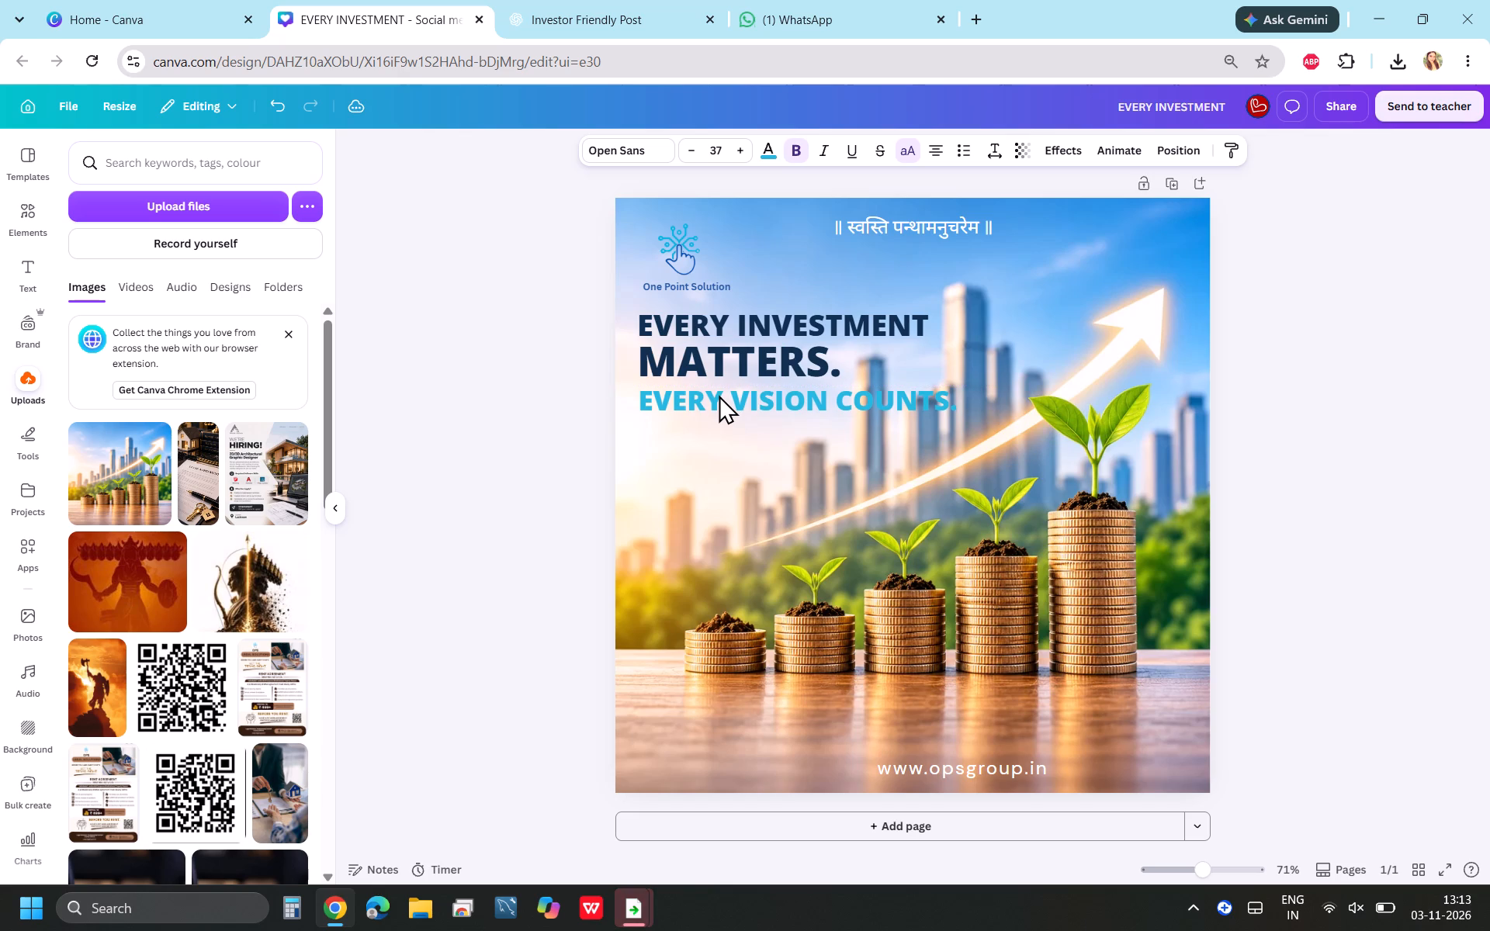
pyautogui.press('Up')
pyautogui.press('Up')
pyautogui.press('Up')
pyautogui.press('Up')
pyautogui.press('Up')
pyautogui.press('Up')
pyautogui.press('Up')
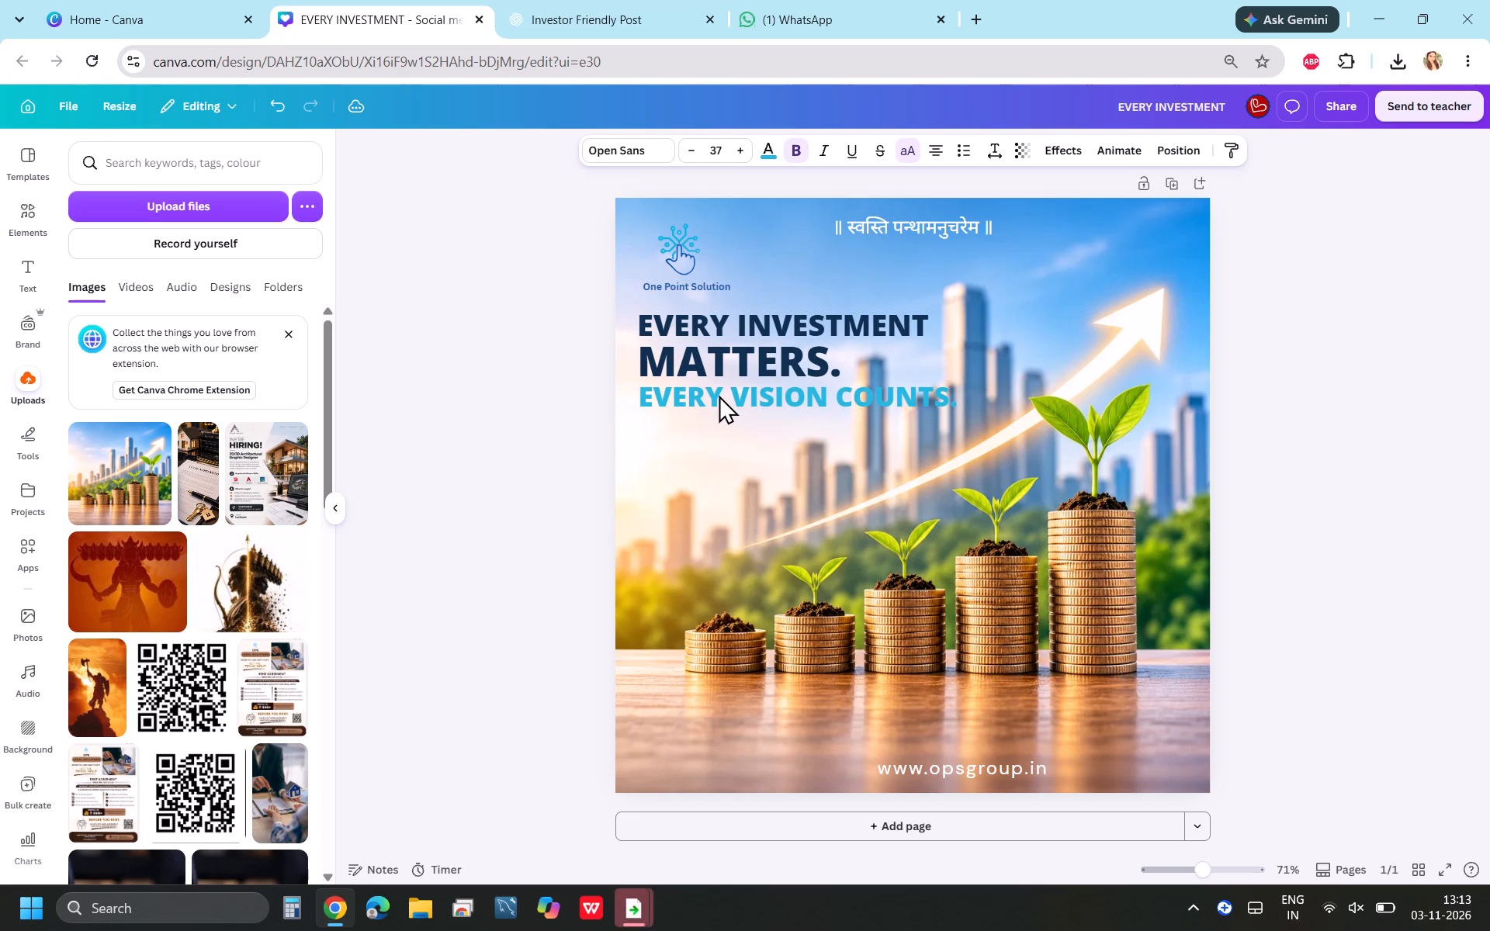
pyautogui.press('Up')
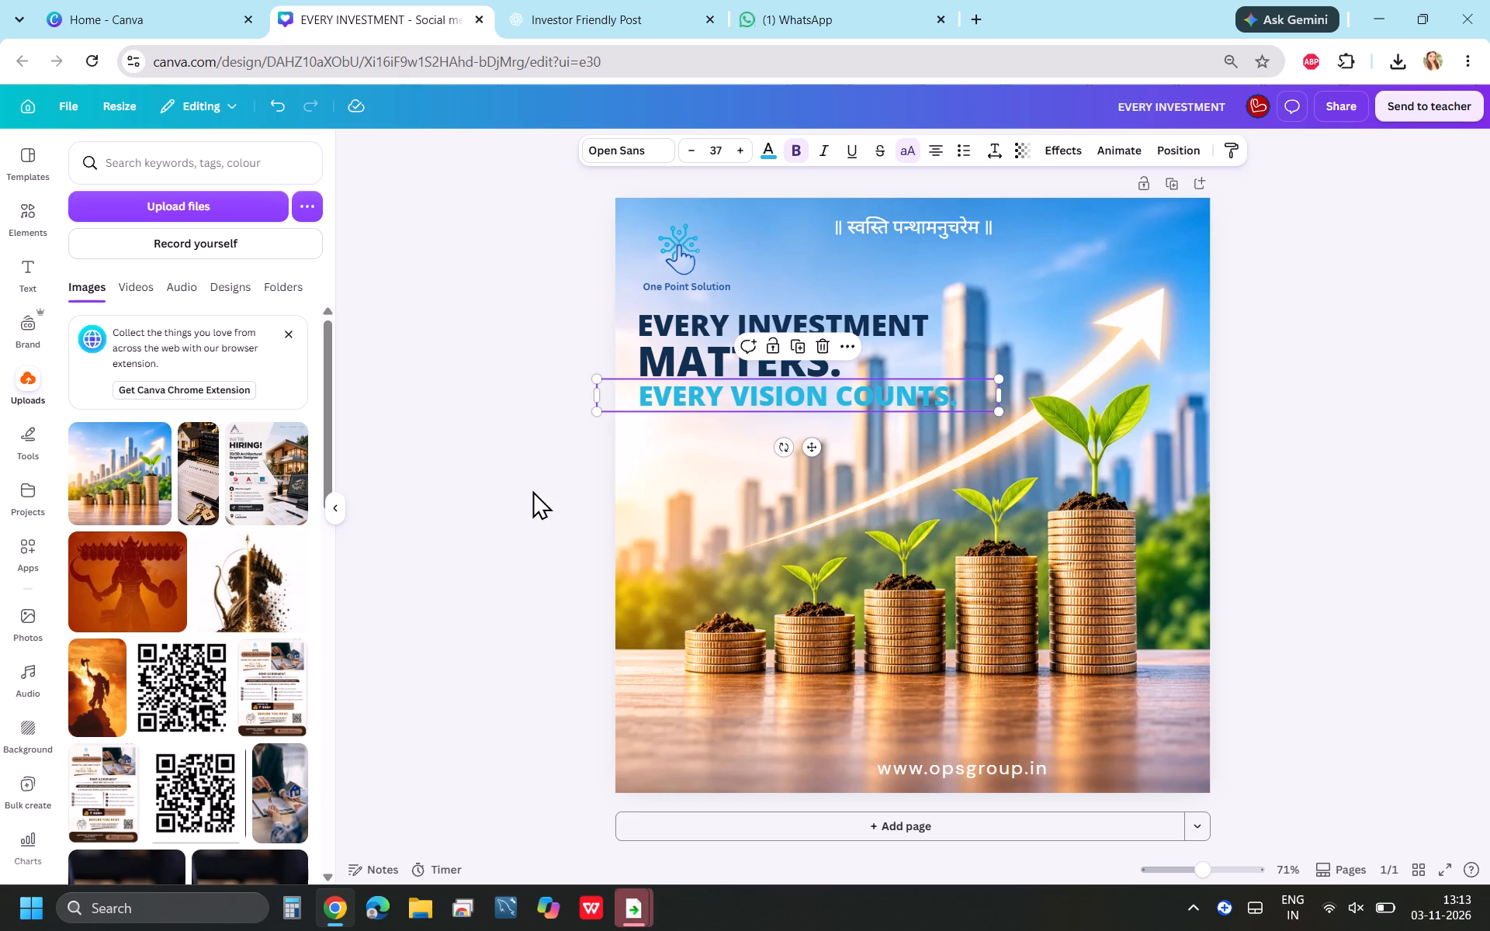
pyautogui.click(529, 486)
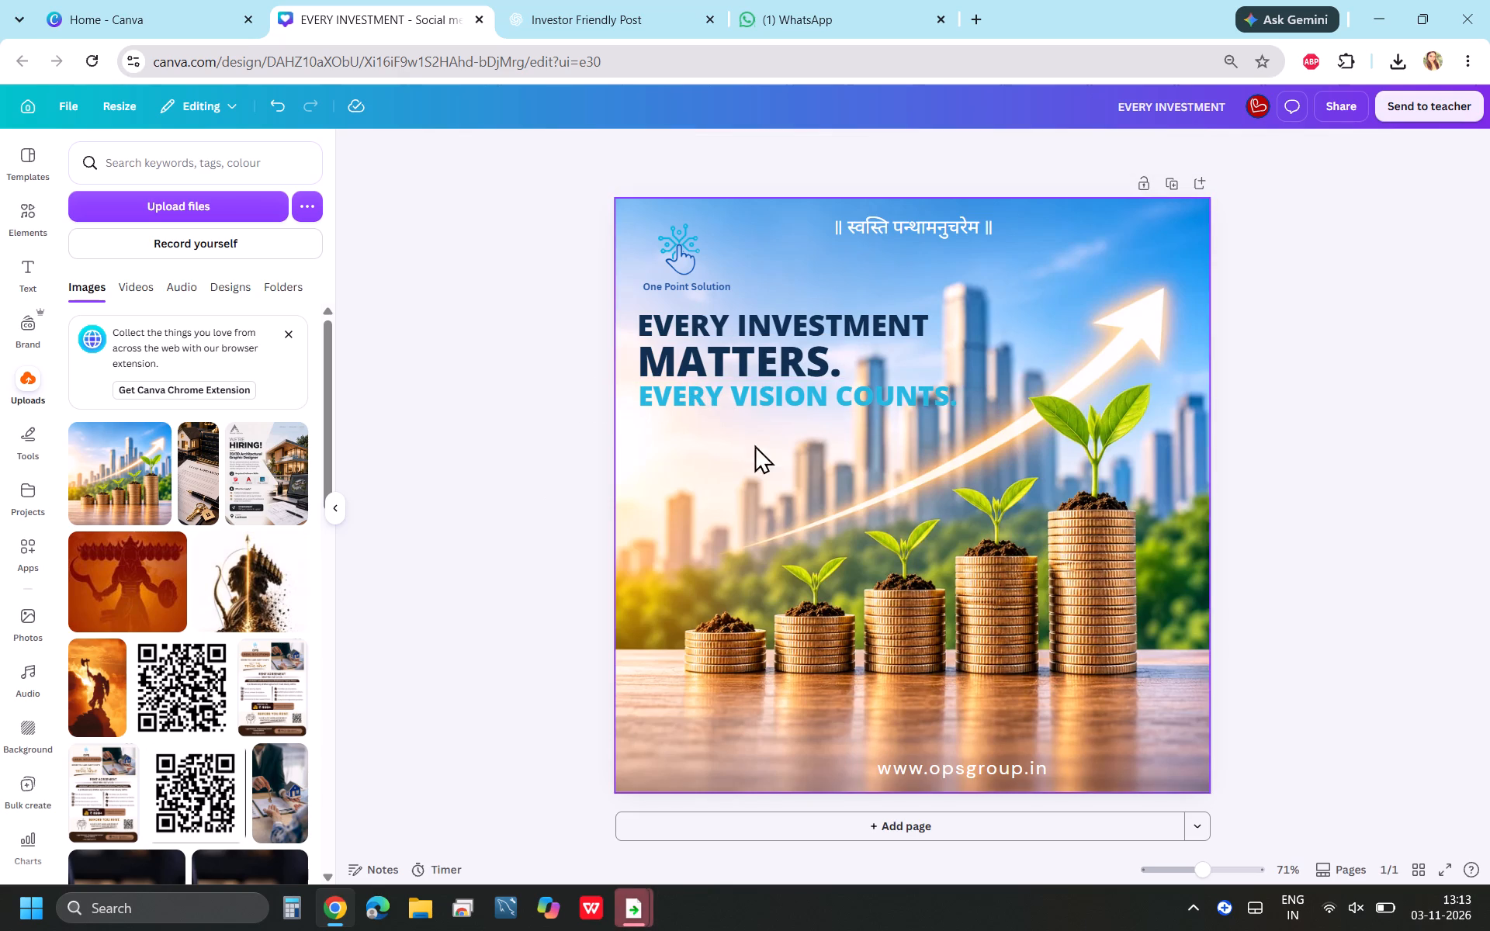
# Lock the position and appearance of the coin-stack background image.
pyautogui.click(859, 286)
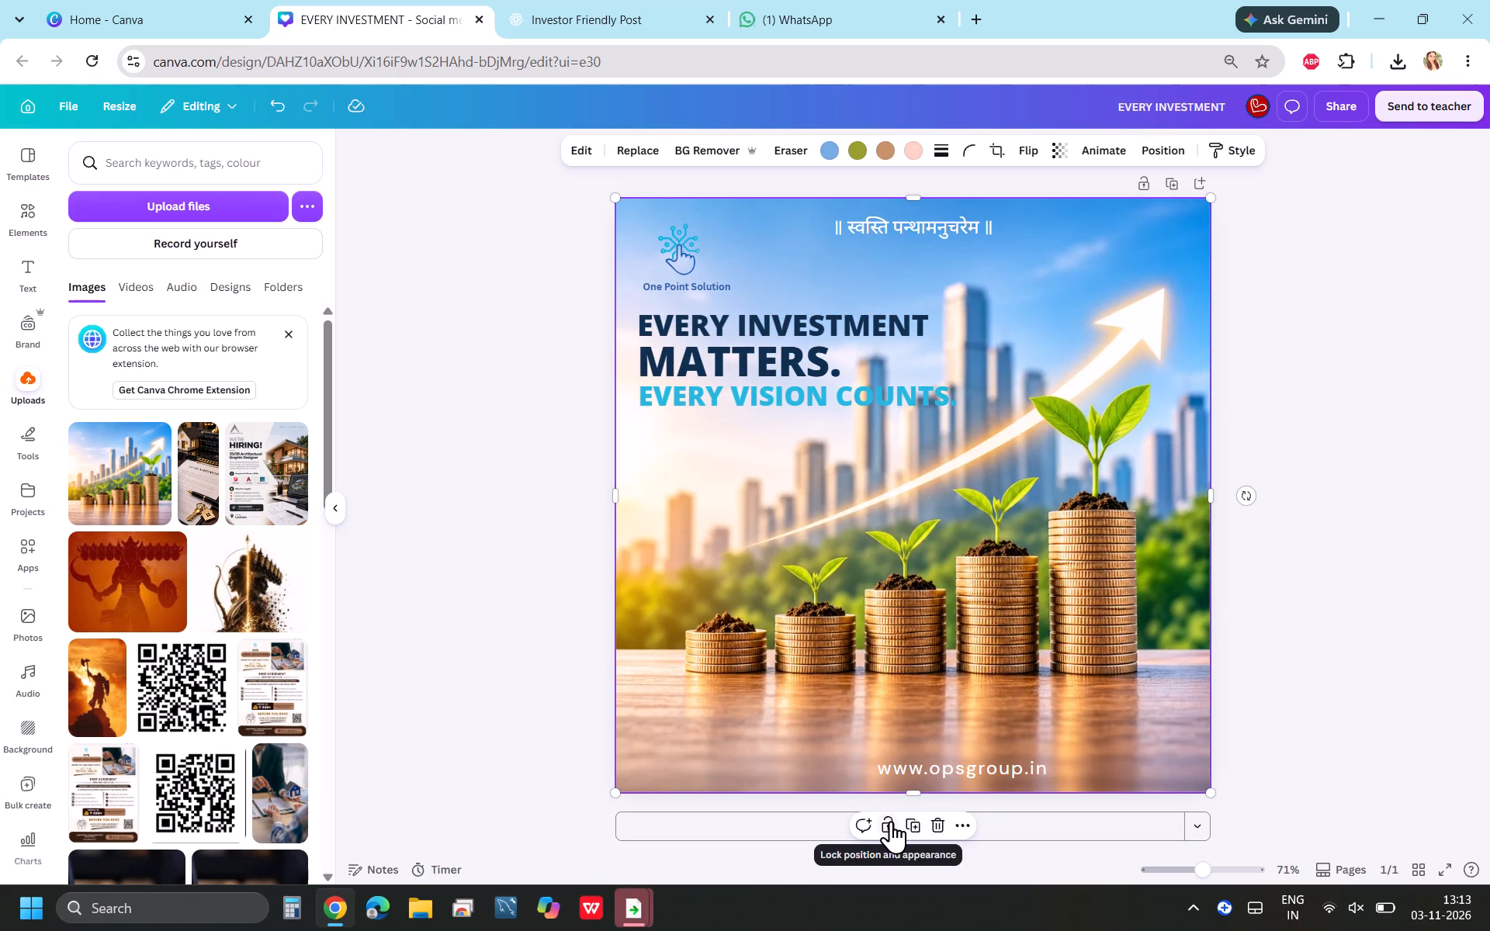
pyautogui.click(891, 821)
# Select all three headline lines together and nudge them down to widen the gap below the "One Point Solution" logo.
pyautogui.moveTo(902, 289); pyautogui.dragTo(902, 299)
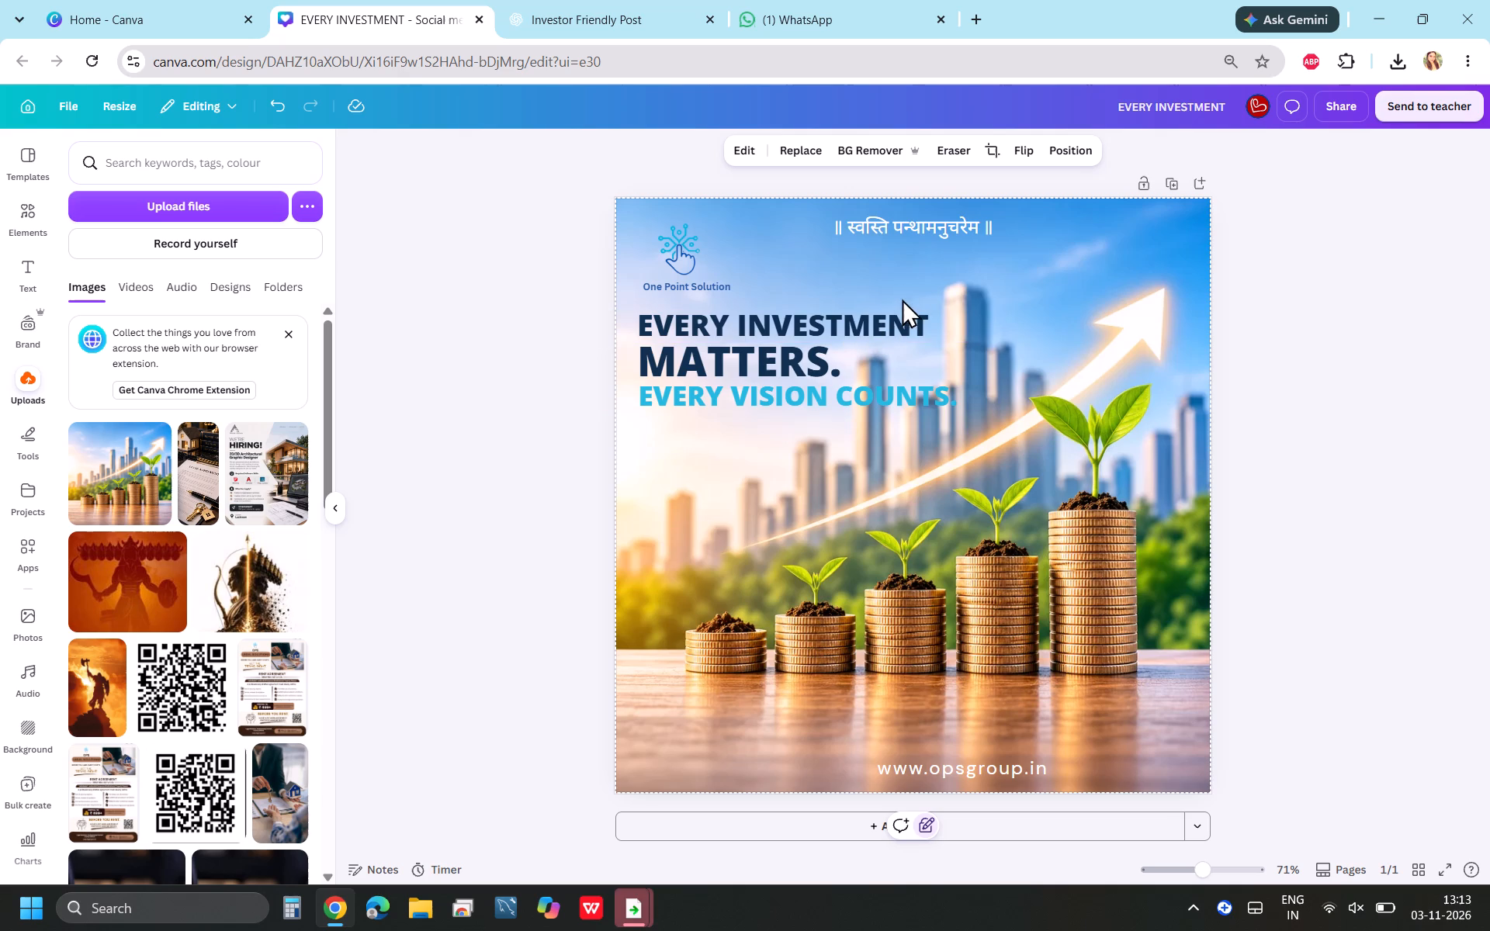
pyautogui.moveTo(902, 299); pyautogui.dragTo(819, 434)
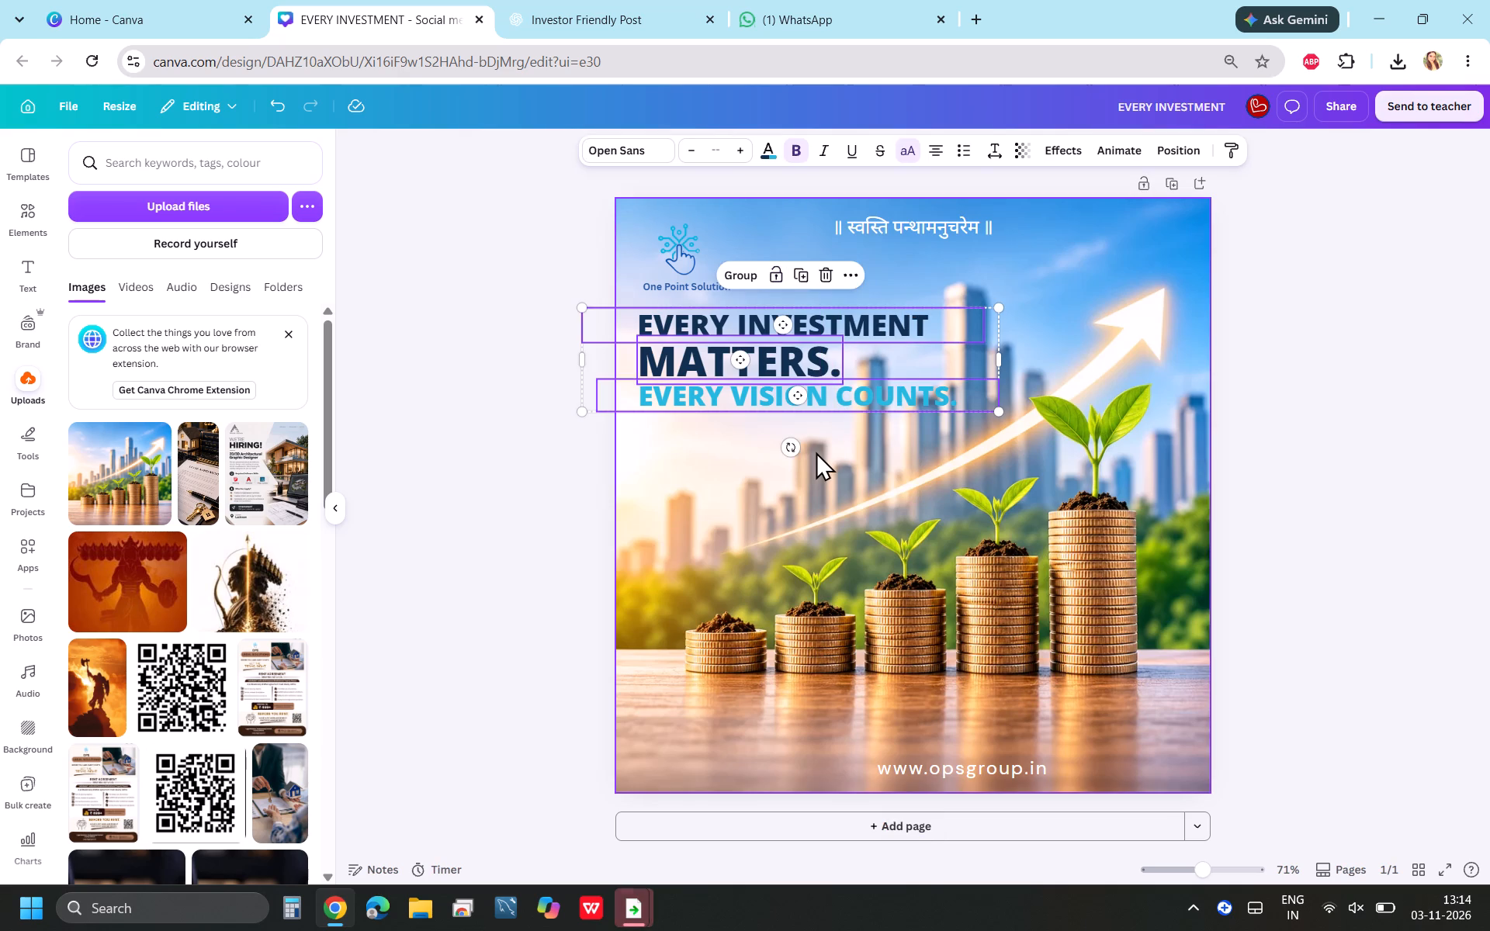
pyautogui.press('Down')
pyautogui.press('Down')
pyautogui.press('Down')
pyautogui.press('Down')
pyautogui.press('Down')
pyautogui.press('Down')
pyautogui.press('Down')
pyautogui.press('Down')
pyautogui.press('Down')
pyautogui.press('Down')
pyautogui.press('Down')
pyautogui.press('Down')
pyautogui.press('Down')
pyautogui.press('Down')
pyautogui.press('Down')
pyautogui.press('Down')
pyautogui.press('Down')
pyautogui.press('Down')
pyautogui.press('Down')
pyautogui.press('Down')
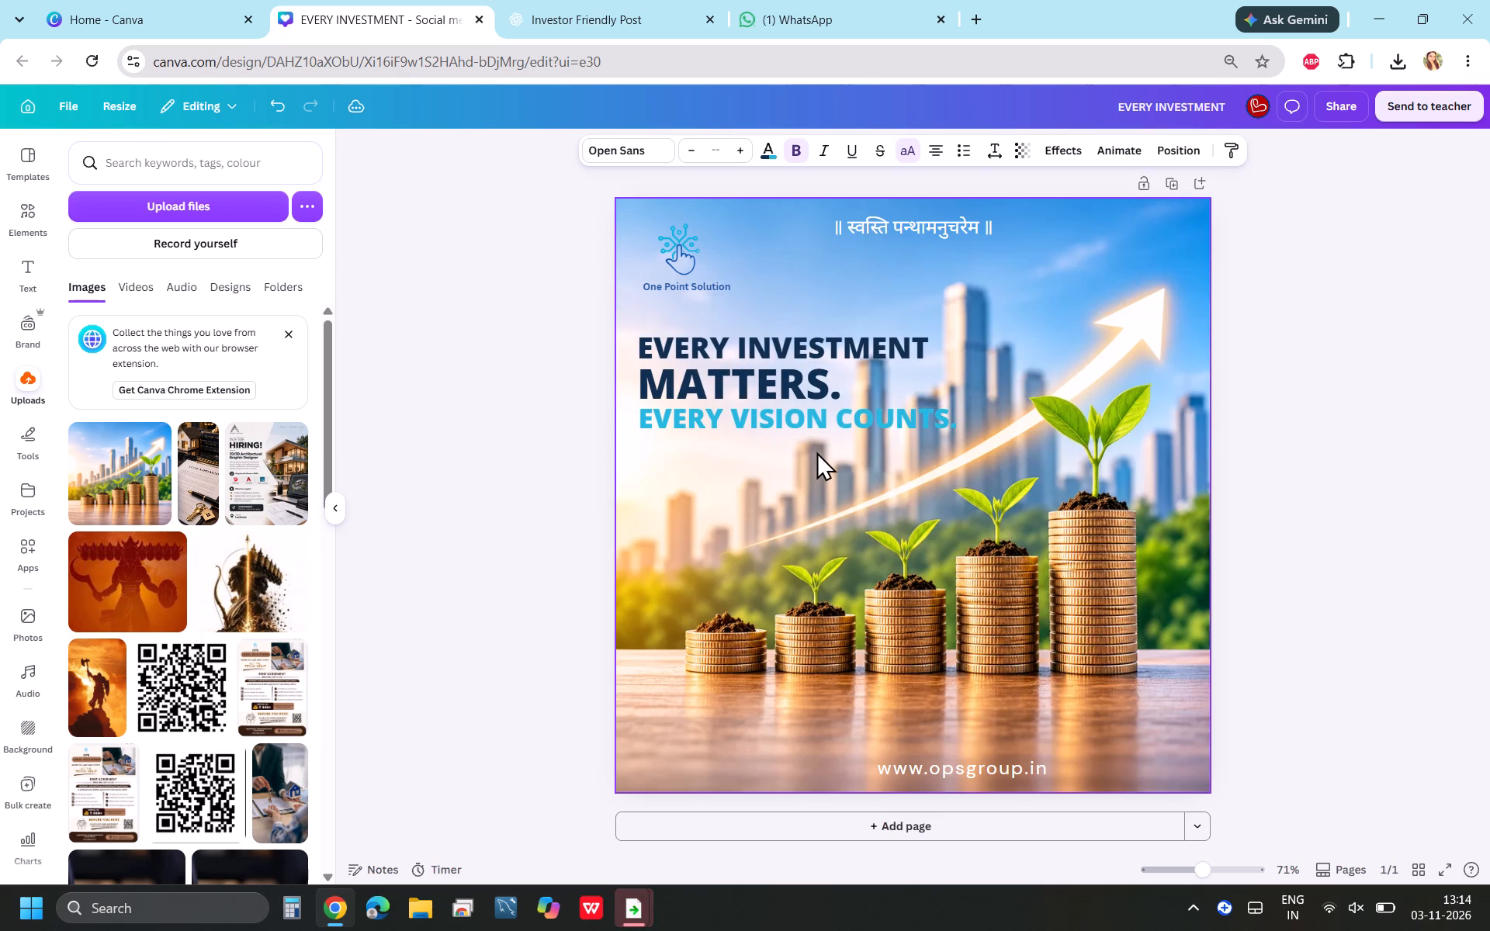
pyautogui.press('Up')
pyautogui.press('Up')
pyautogui.press('Up')
pyautogui.press('Up')
pyautogui.press('Up')
pyautogui.press('Up')
pyautogui.press('Up')
pyautogui.press('Up')
pyautogui.press('Up')
pyautogui.press('Up')
pyautogui.press('Up')
pyautogui.press('Up')
pyautogui.press('Up')
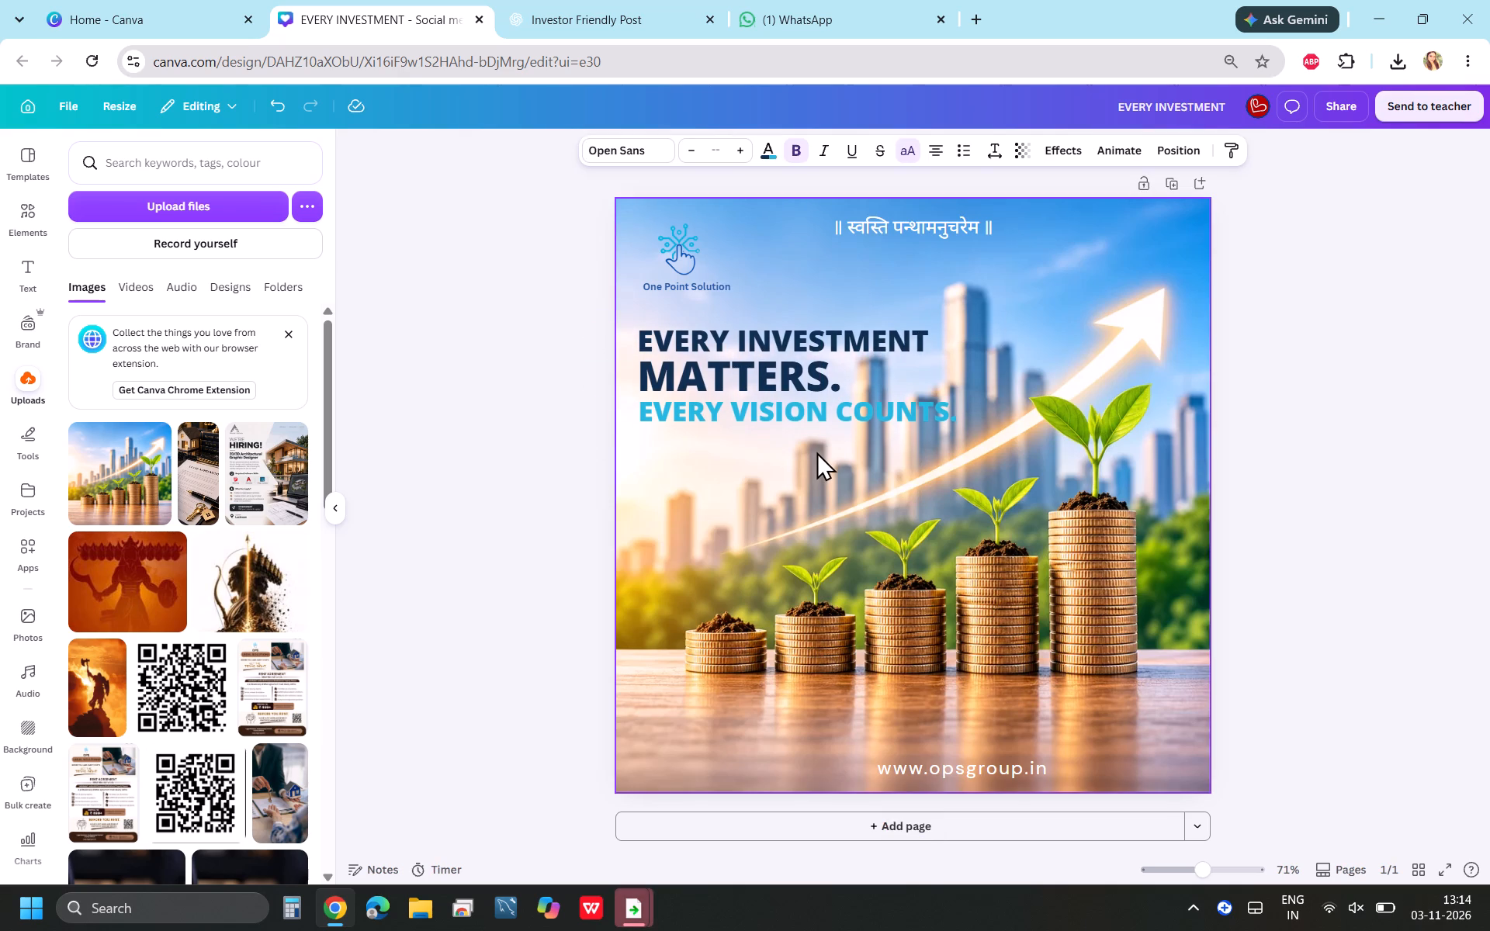
pyautogui.press('Up')
pyautogui.scroll(1, 814, 451)
pyautogui.scroll(-1, 277, 154)
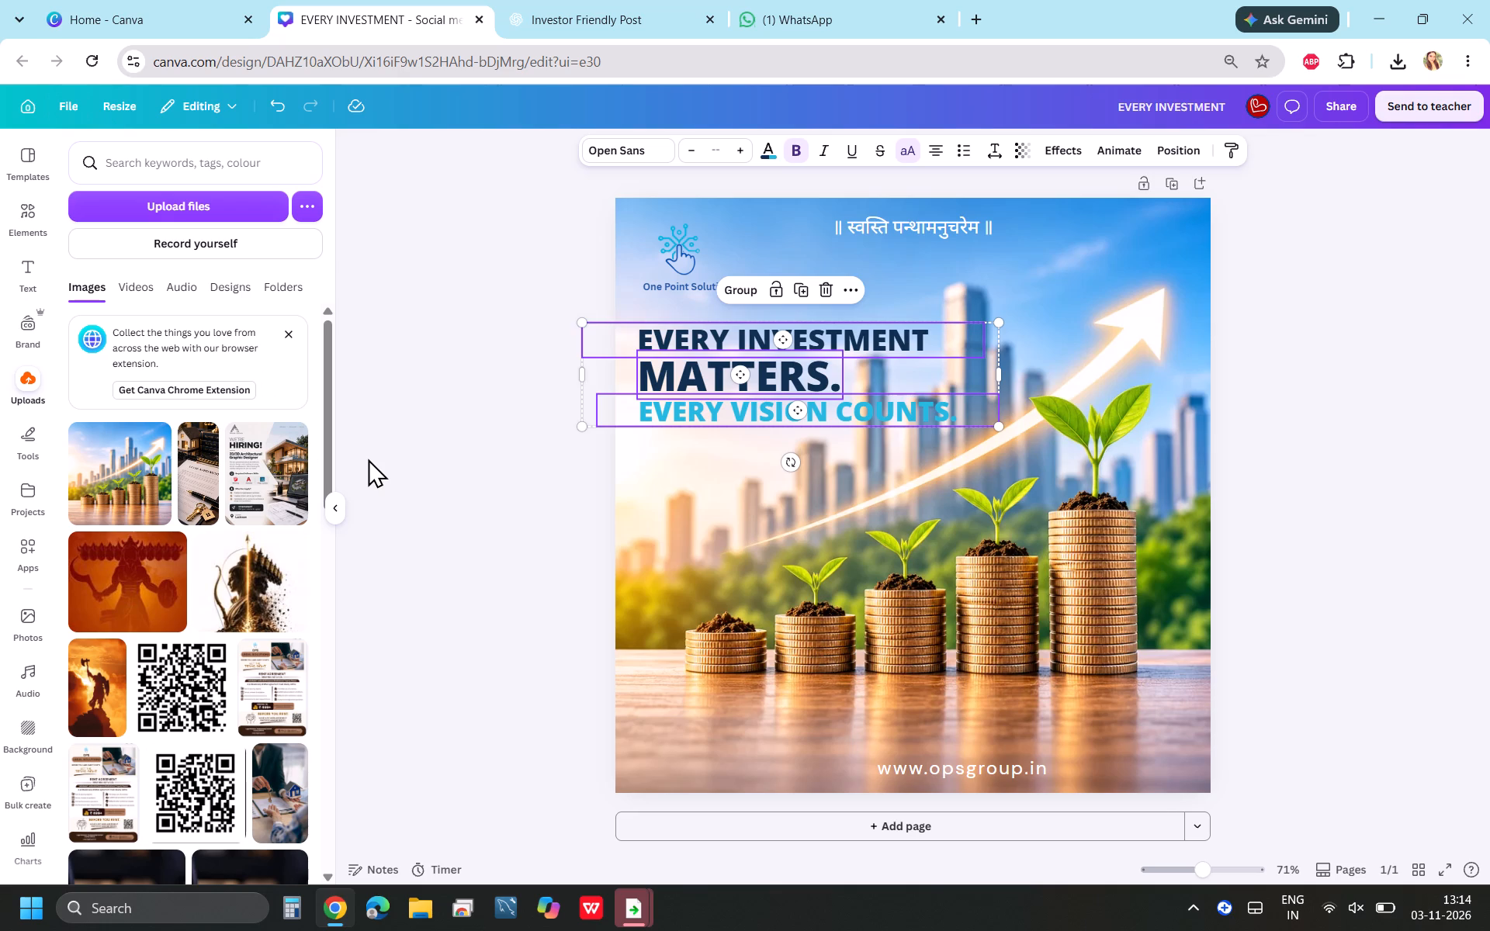
pyautogui.press('Up')
pyautogui.press('Up')
pyautogui.press('Up')
pyautogui.press('Up')
pyautogui.press('Up')
pyautogui.press('Up')
pyautogui.press('Up')
pyautogui.press('Up')
pyautogui.press('Up')
pyautogui.press('Up')
pyautogui.press('Up')
pyautogui.press('Up')
pyautogui.press('Up')
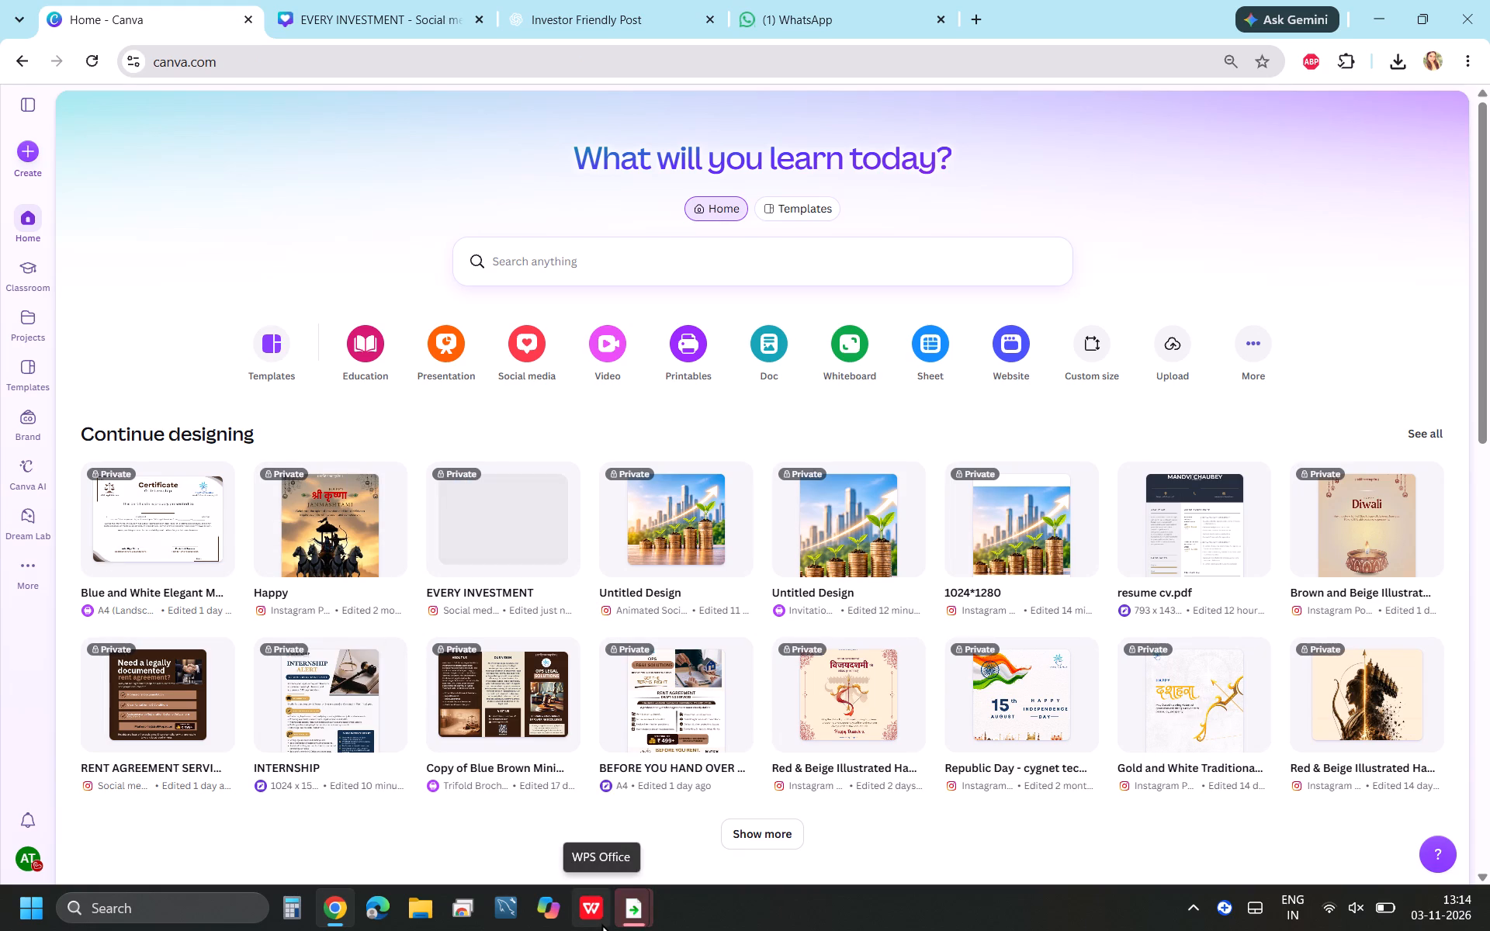
pyautogui.click(653, 690)
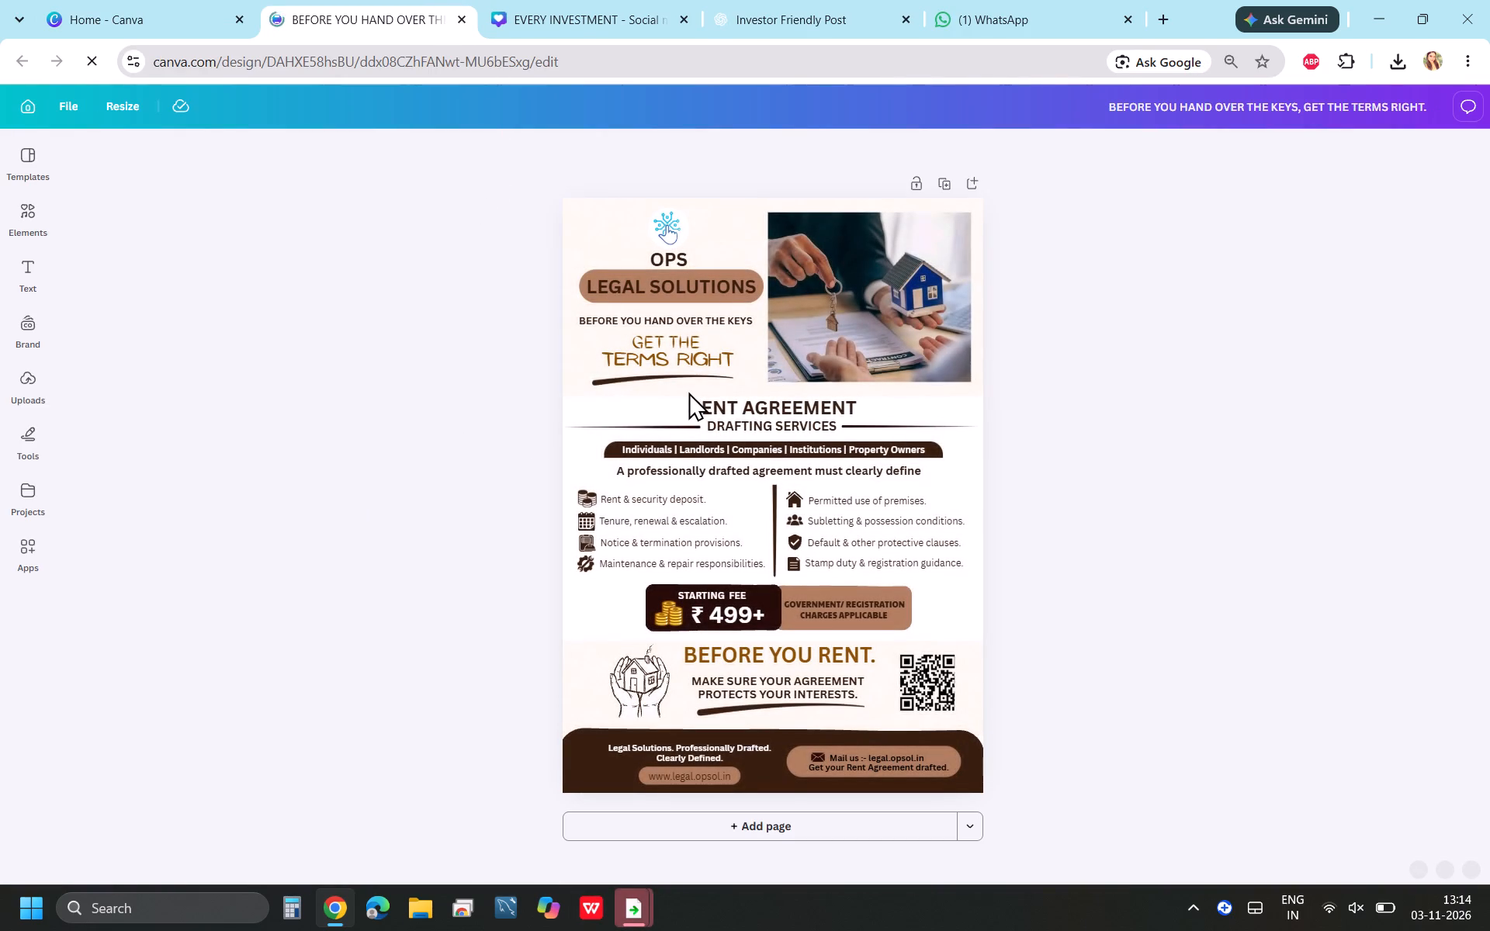
pyautogui.click(684, 379)
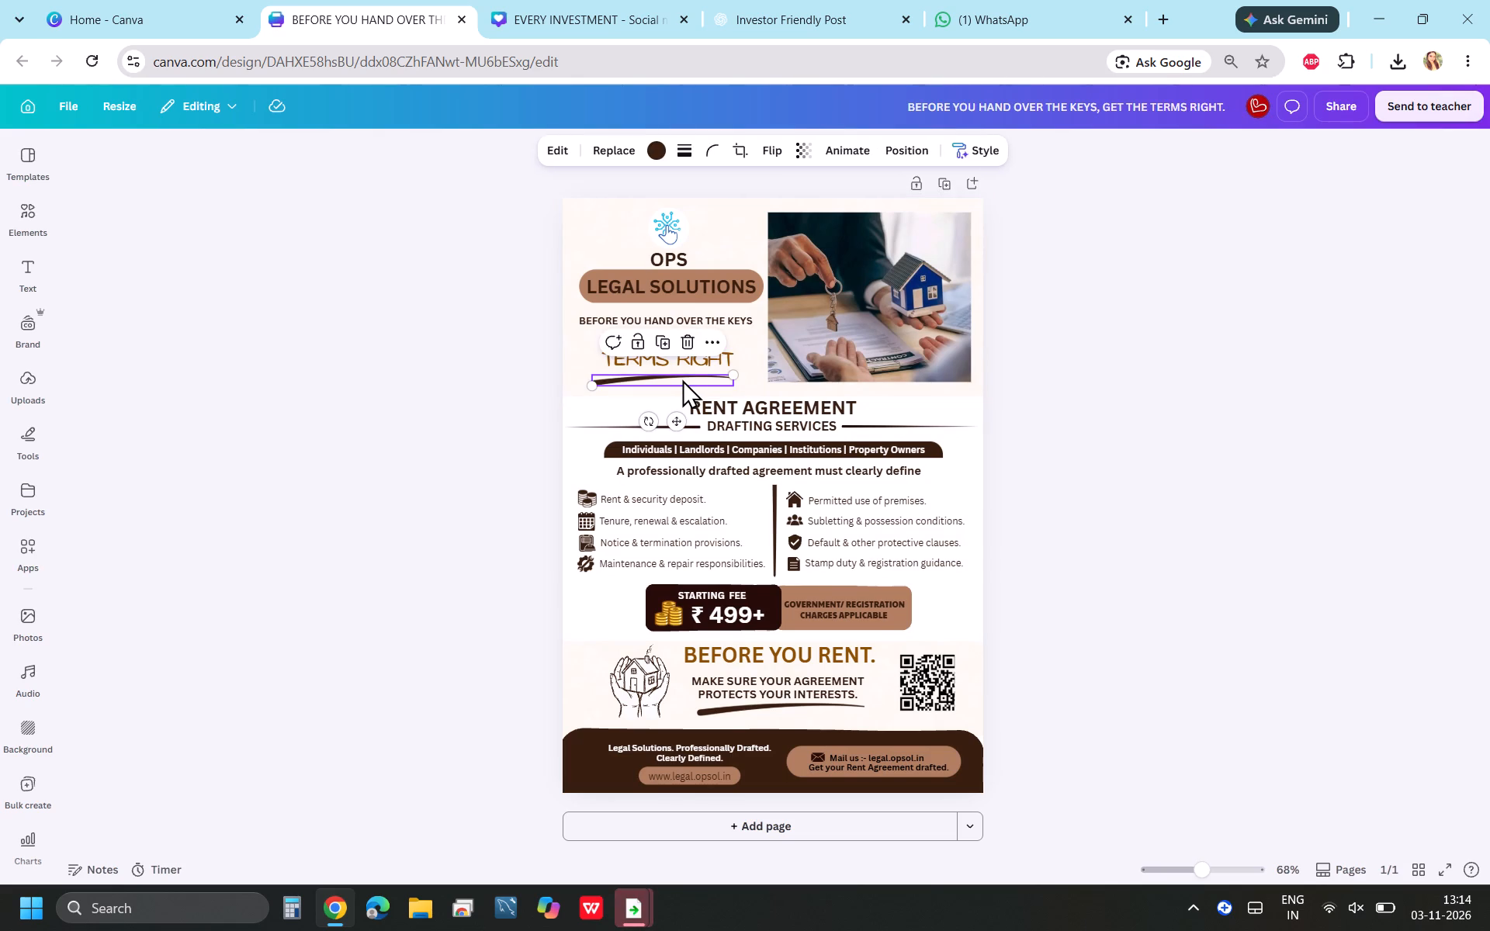
pyautogui.hotkey('ctrl', 'c')
pyautogui.click(574, 3)
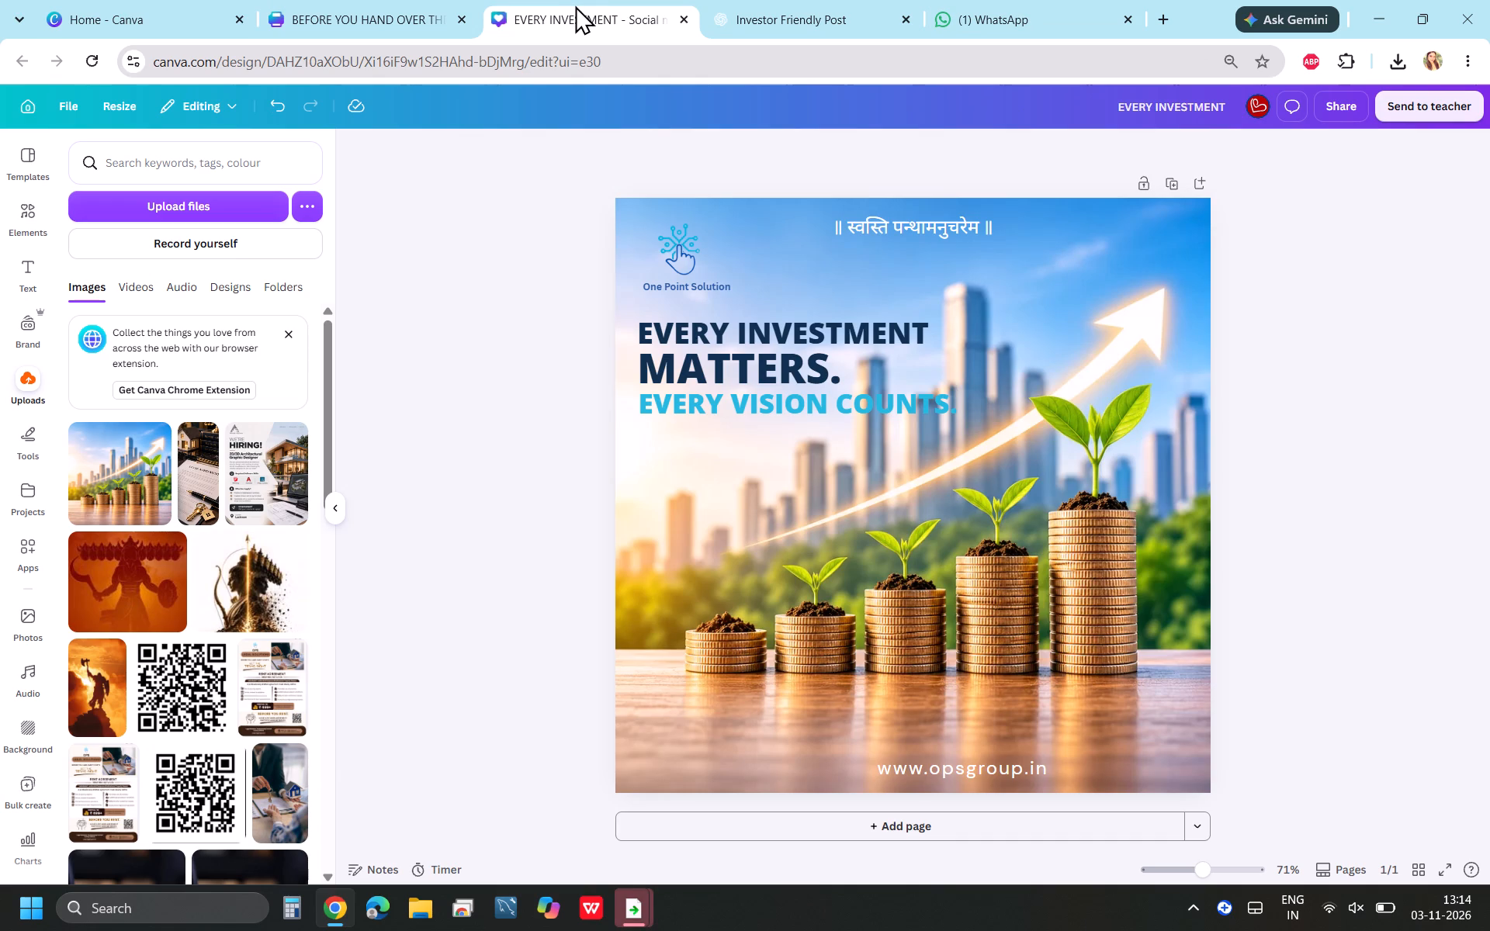
pyautogui.hotkey('ctrl', 'v')
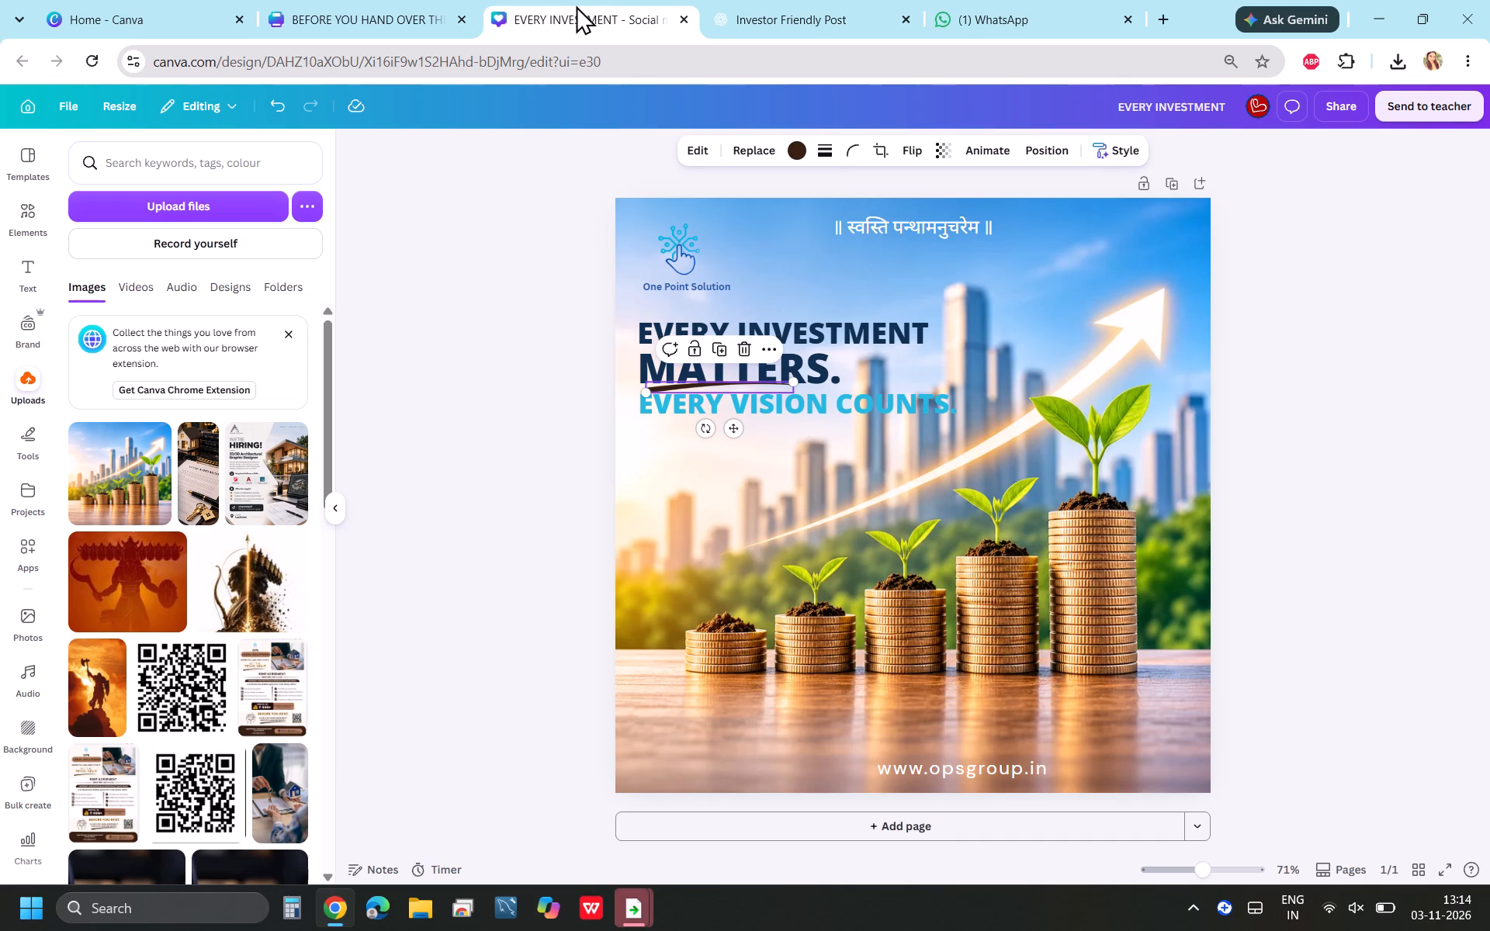
# Position the pasted underline stroke centrally beneath "EVERY VISION COUNTS.", matching its placement in the ChatGPT reference post.
pyautogui.moveTo(736, 431); pyautogui.dragTo(769, 476)
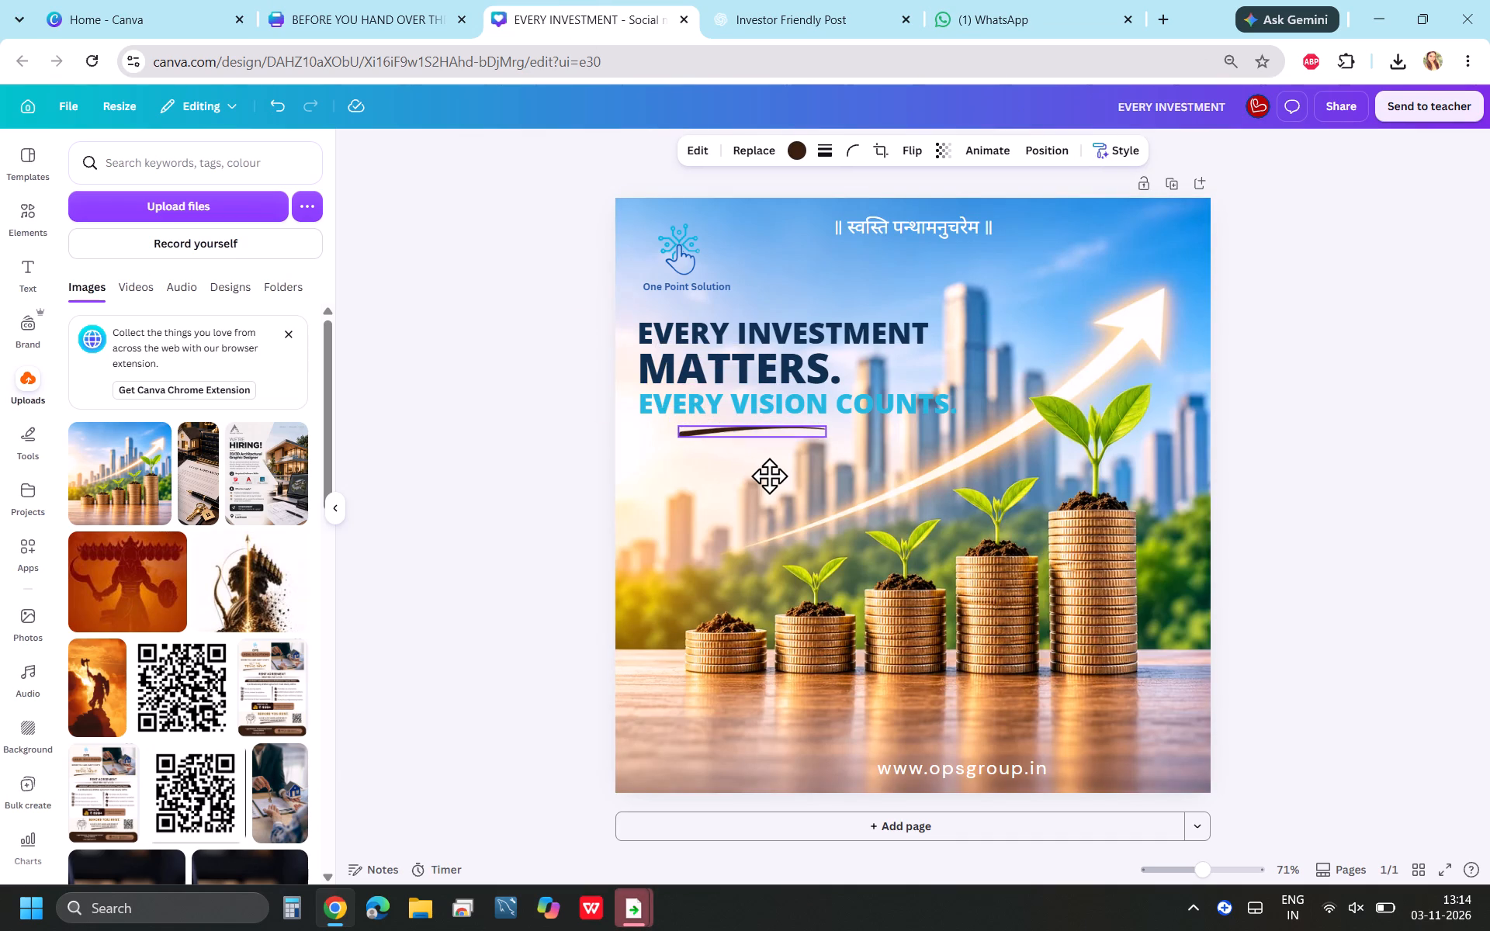
pyautogui.moveTo(769, 476); pyautogui.dragTo(805, 467)
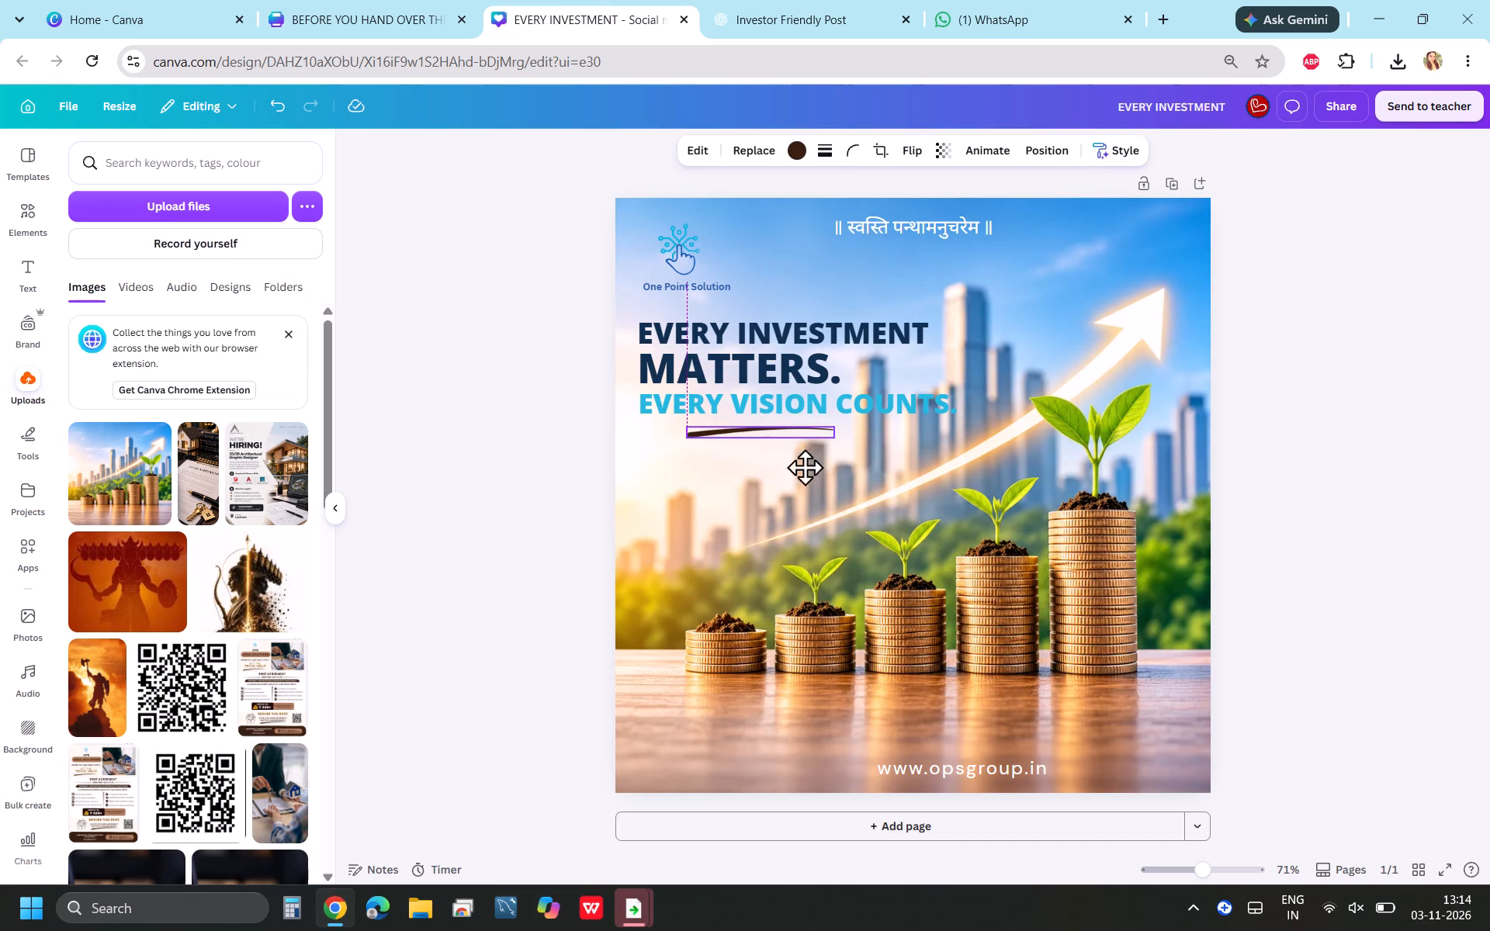
pyautogui.moveTo(805, 467); pyautogui.dragTo(851, 472)
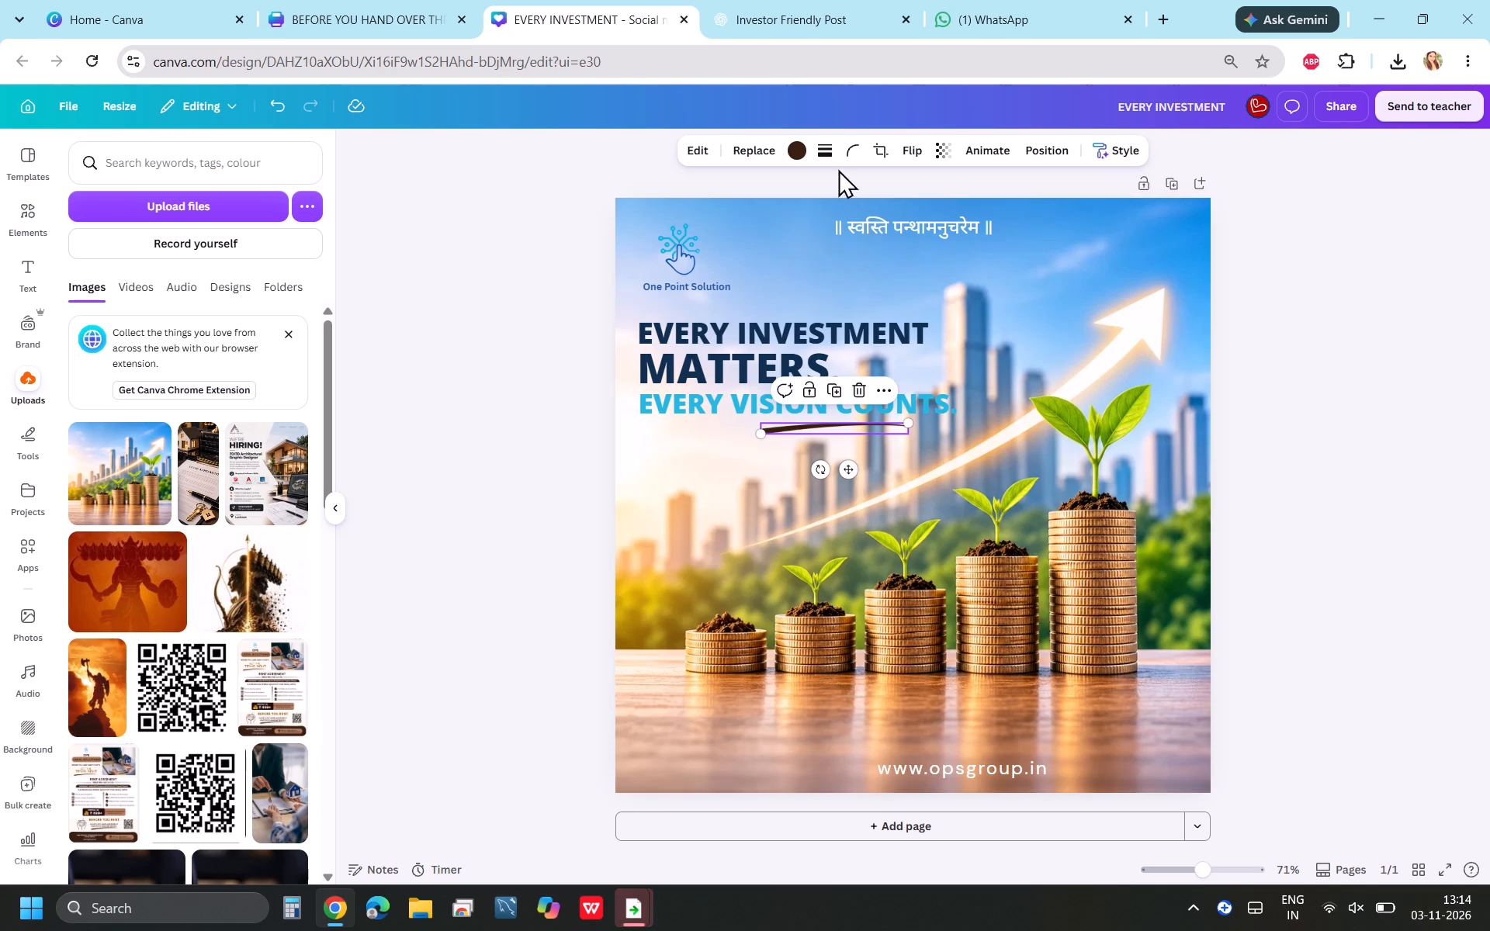
pyautogui.click(751, 13)
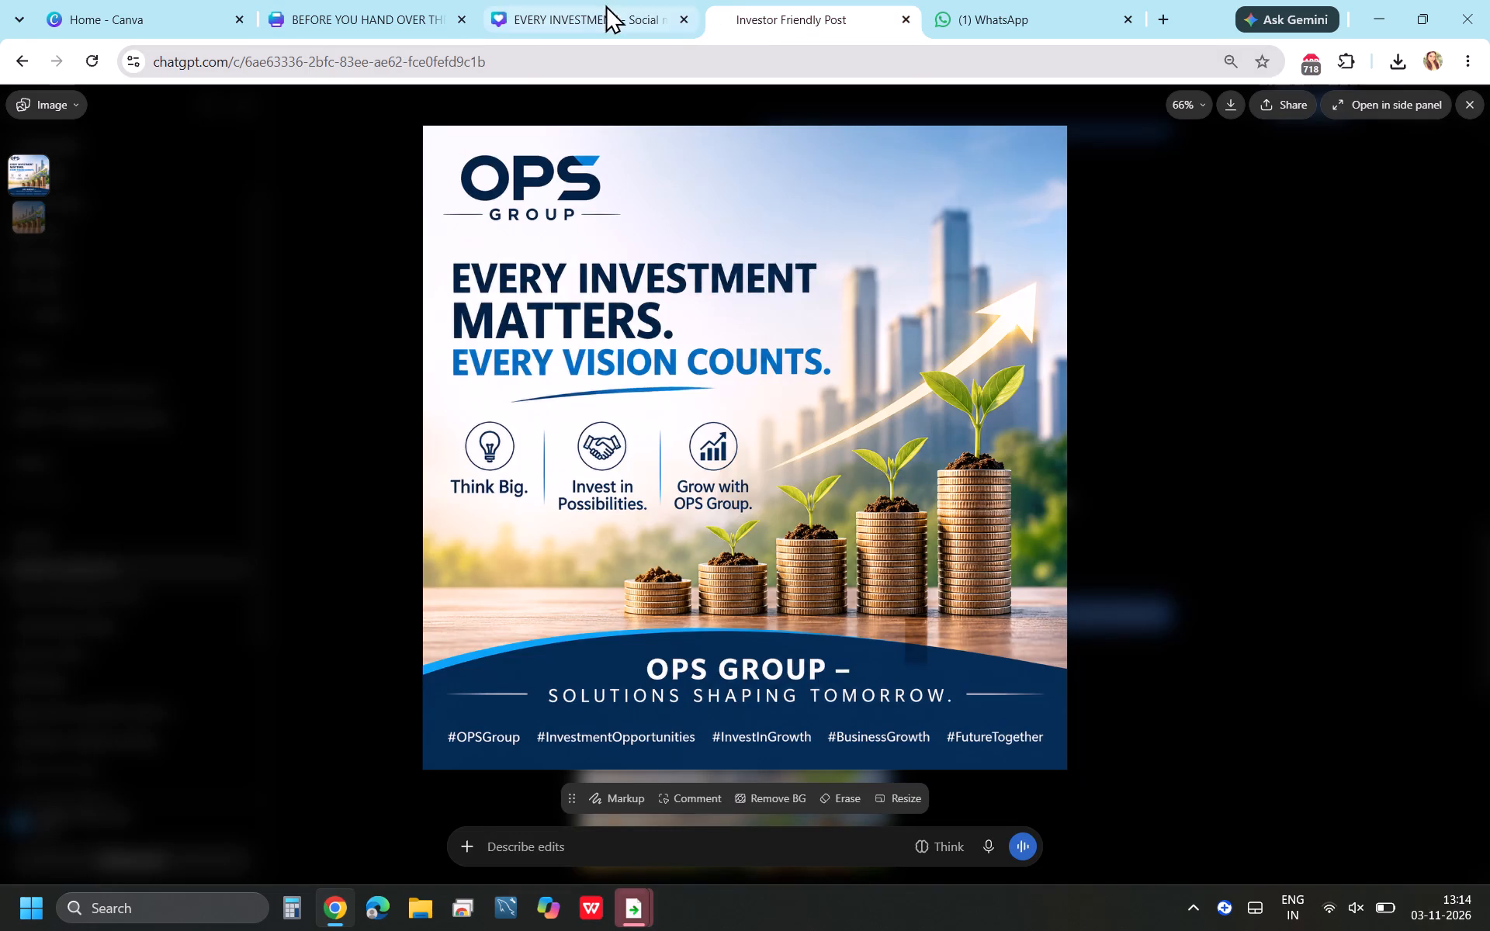
pyautogui.click(556, 6)
pyautogui.moveTo(847, 468); pyautogui.dragTo(803, 471)
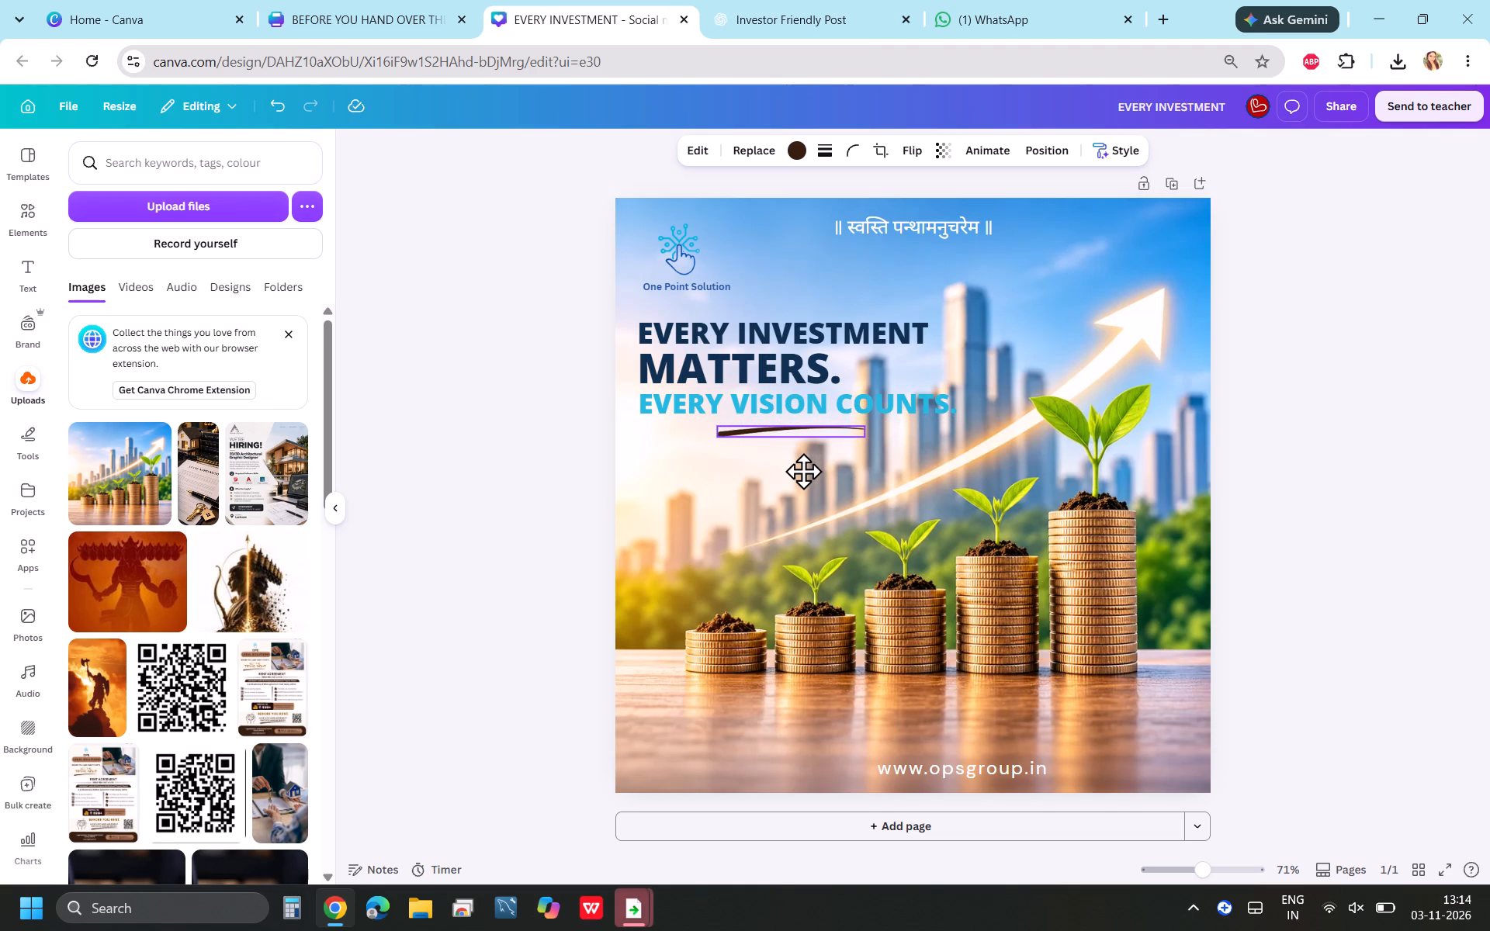
pyautogui.moveTo(803, 471); pyautogui.dragTo(799, 470)
# Recolour the underline stroke with the cyan already used in the design's "EVERY VISION COUNTS." line.
pyautogui.click(798, 146)
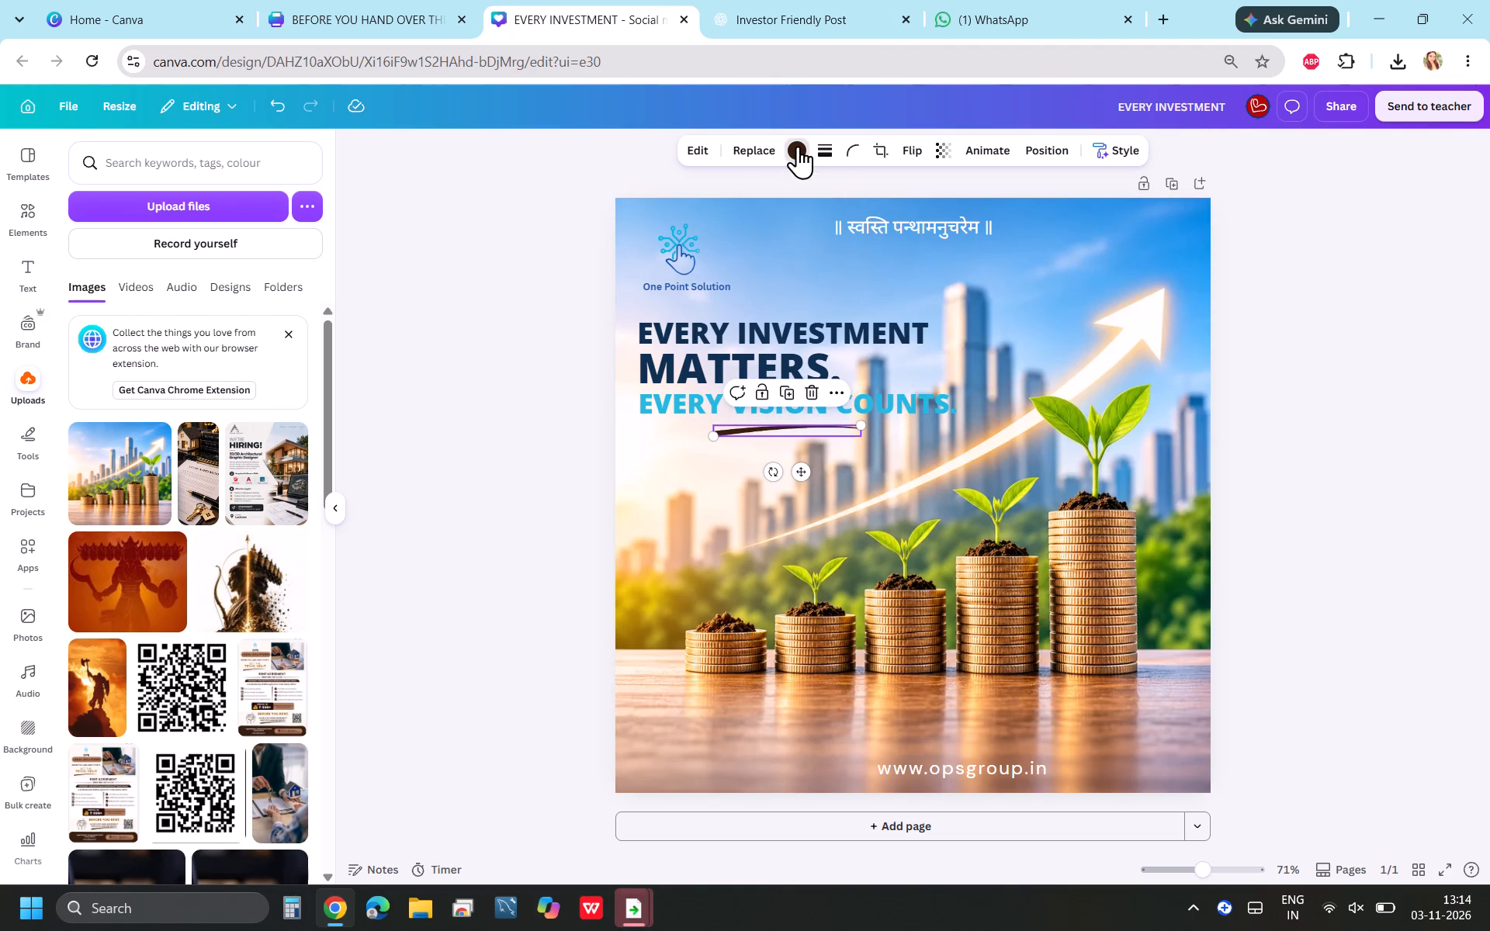
pyautogui.click(86, 320)
pyautogui.click(428, 390)
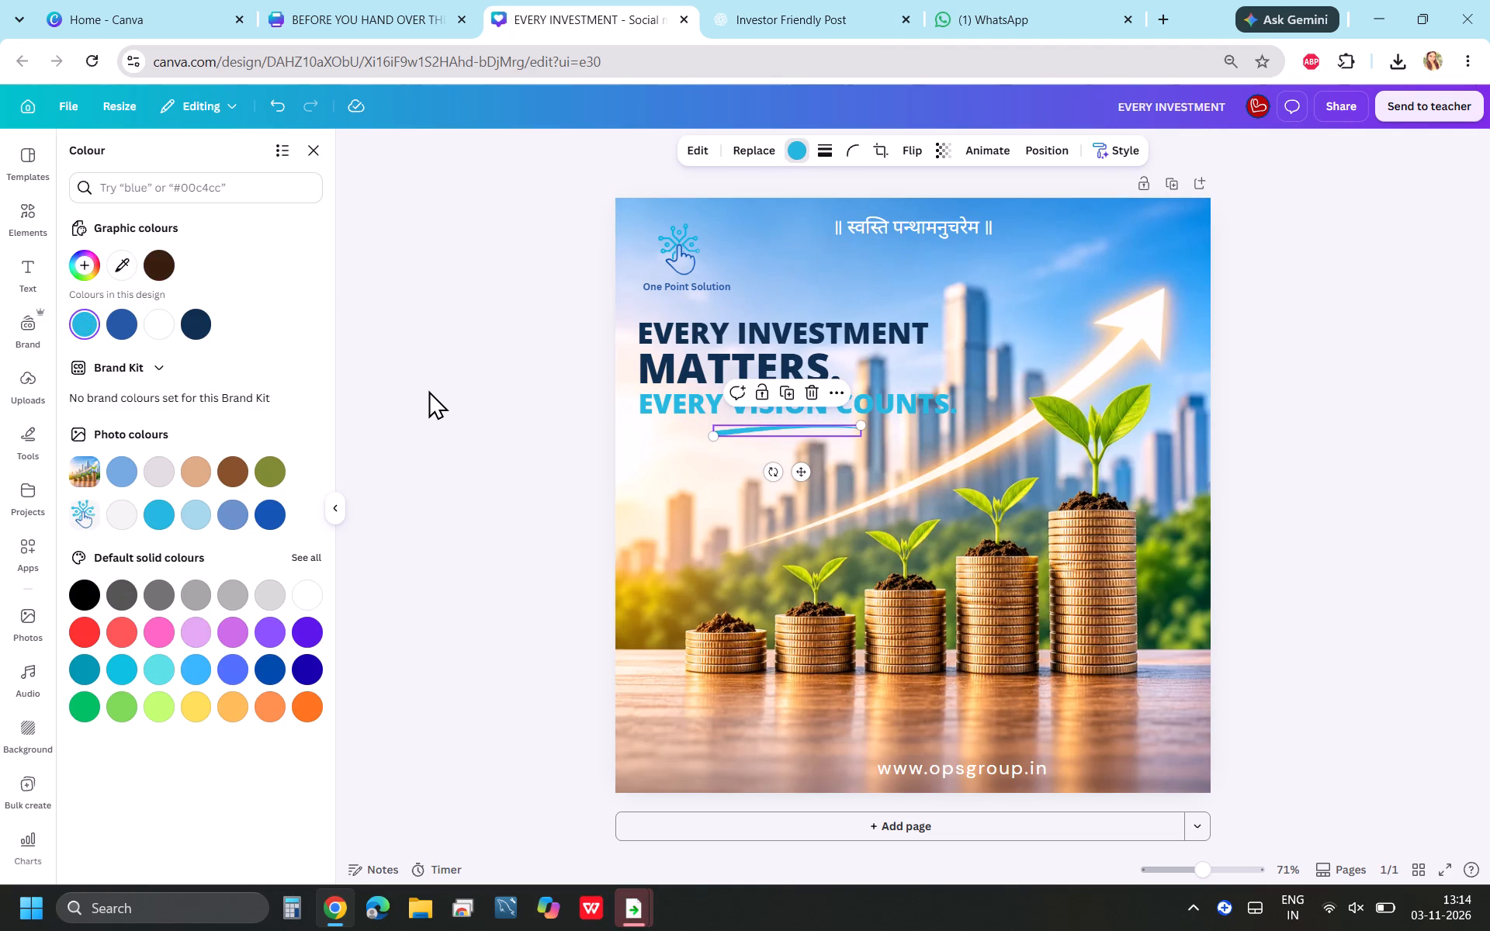
pyautogui.click(428, 390)
# Compare with the reference post and nudge the cyan underline stroke slightly up, closer to "EVERY VISION COUNTS.".
pyautogui.click(777, 8)
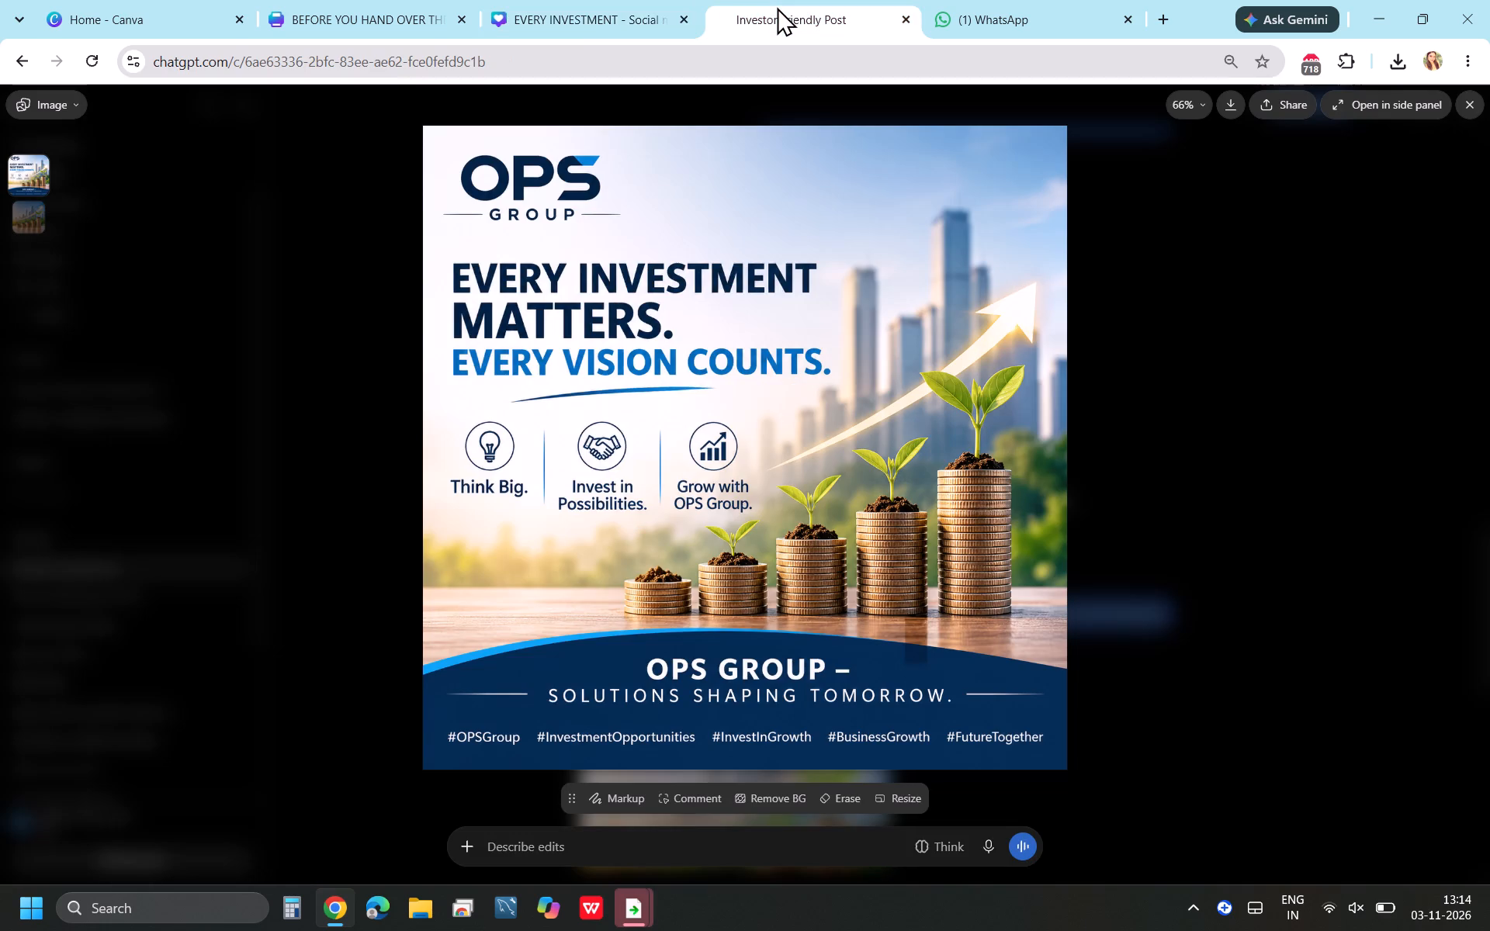
pyautogui.click(400, 12)
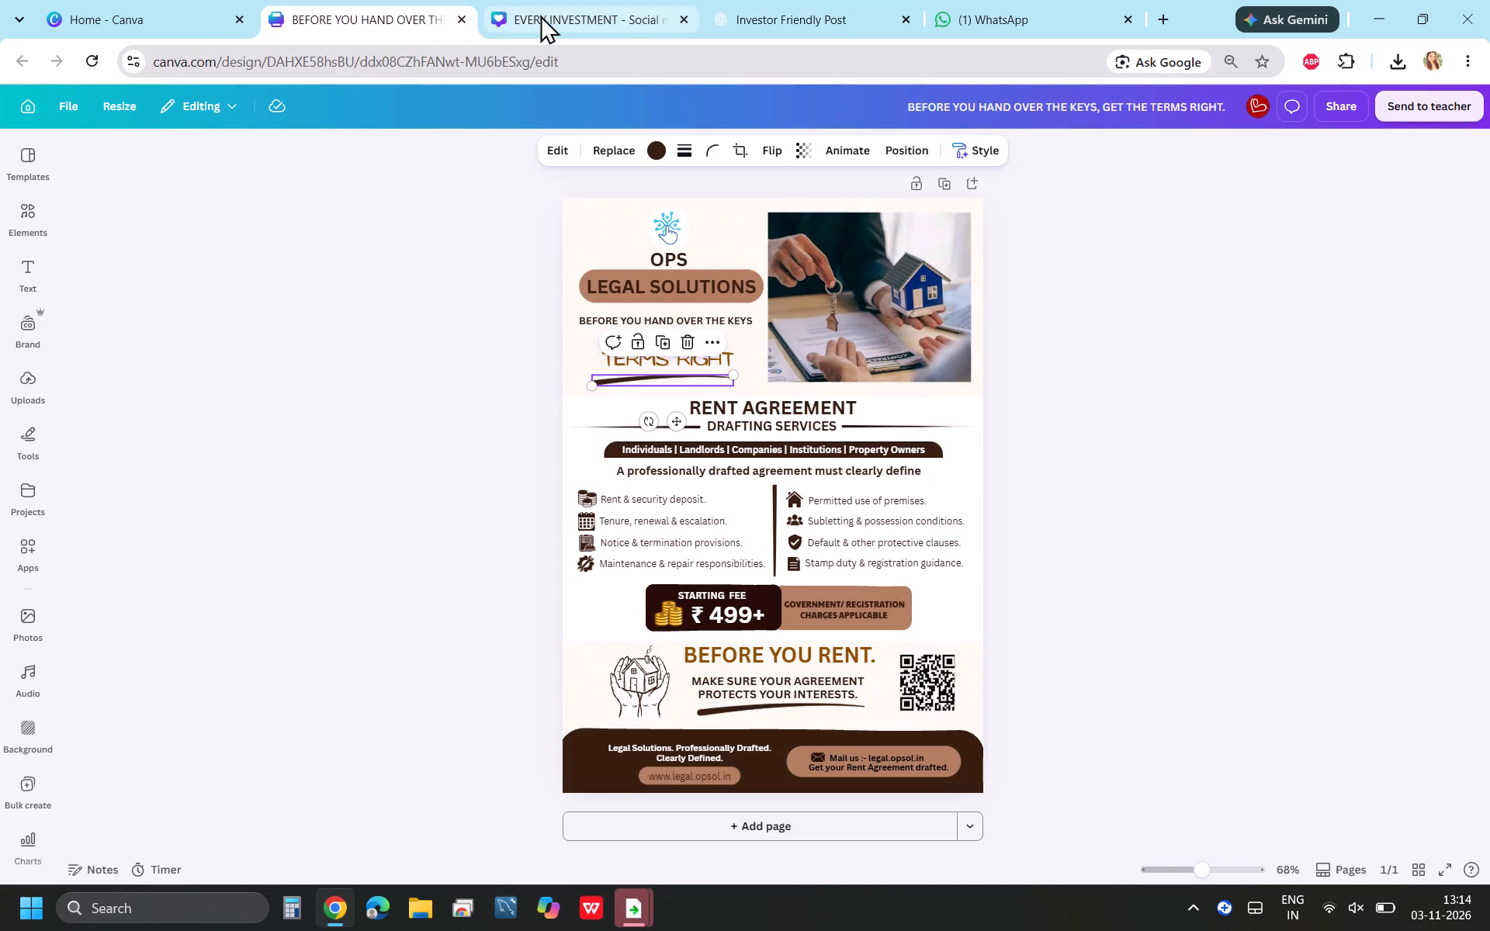
pyautogui.click(540, 15)
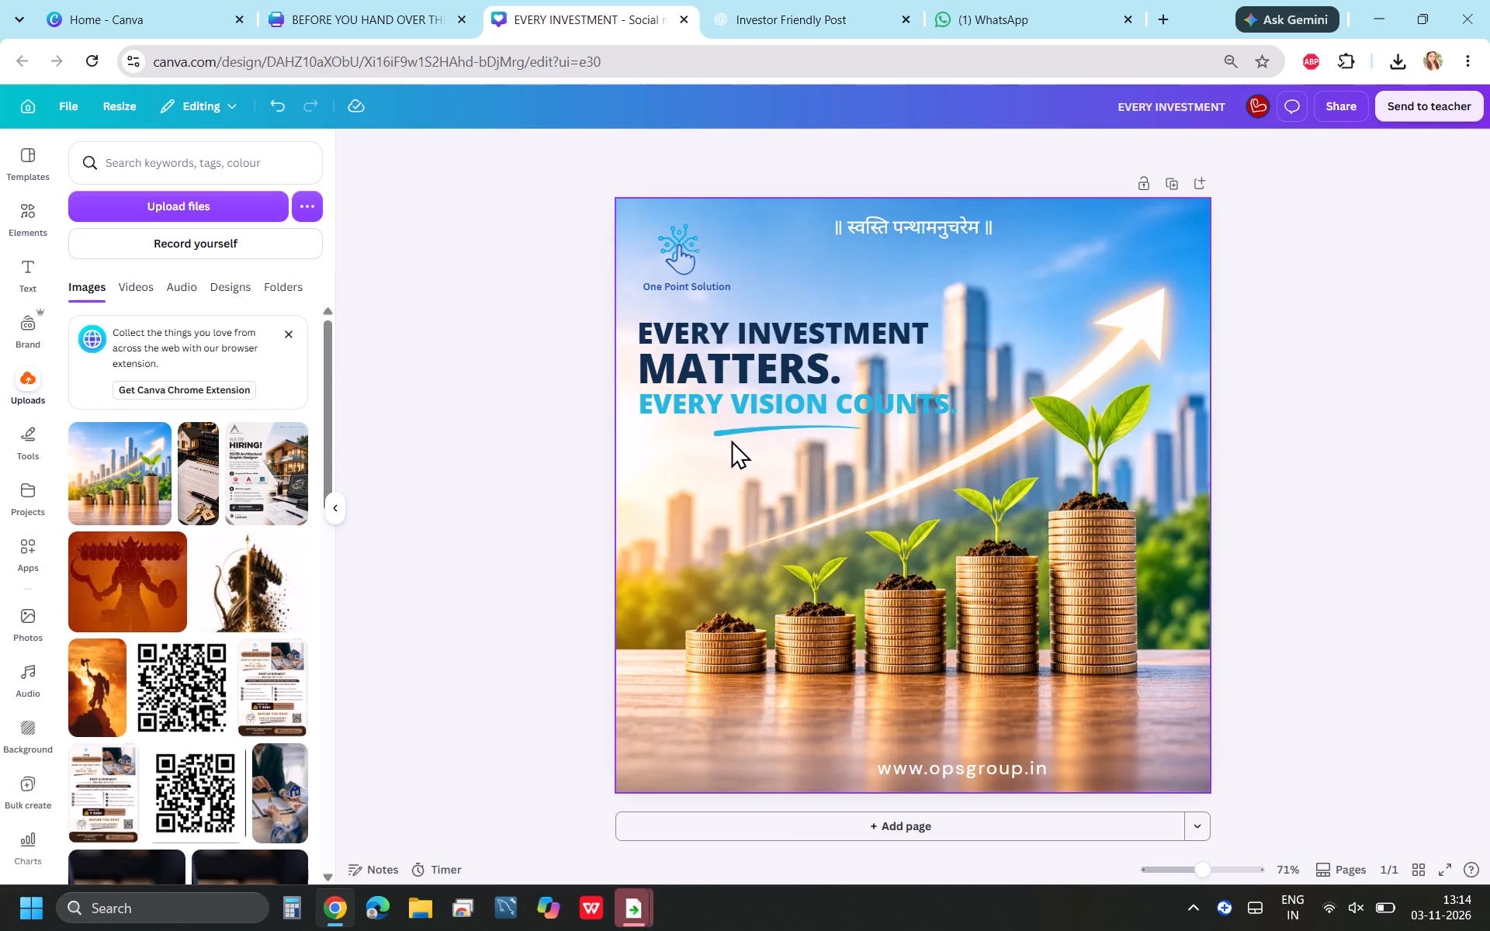
pyautogui.click(736, 433)
pyautogui.press('Up')
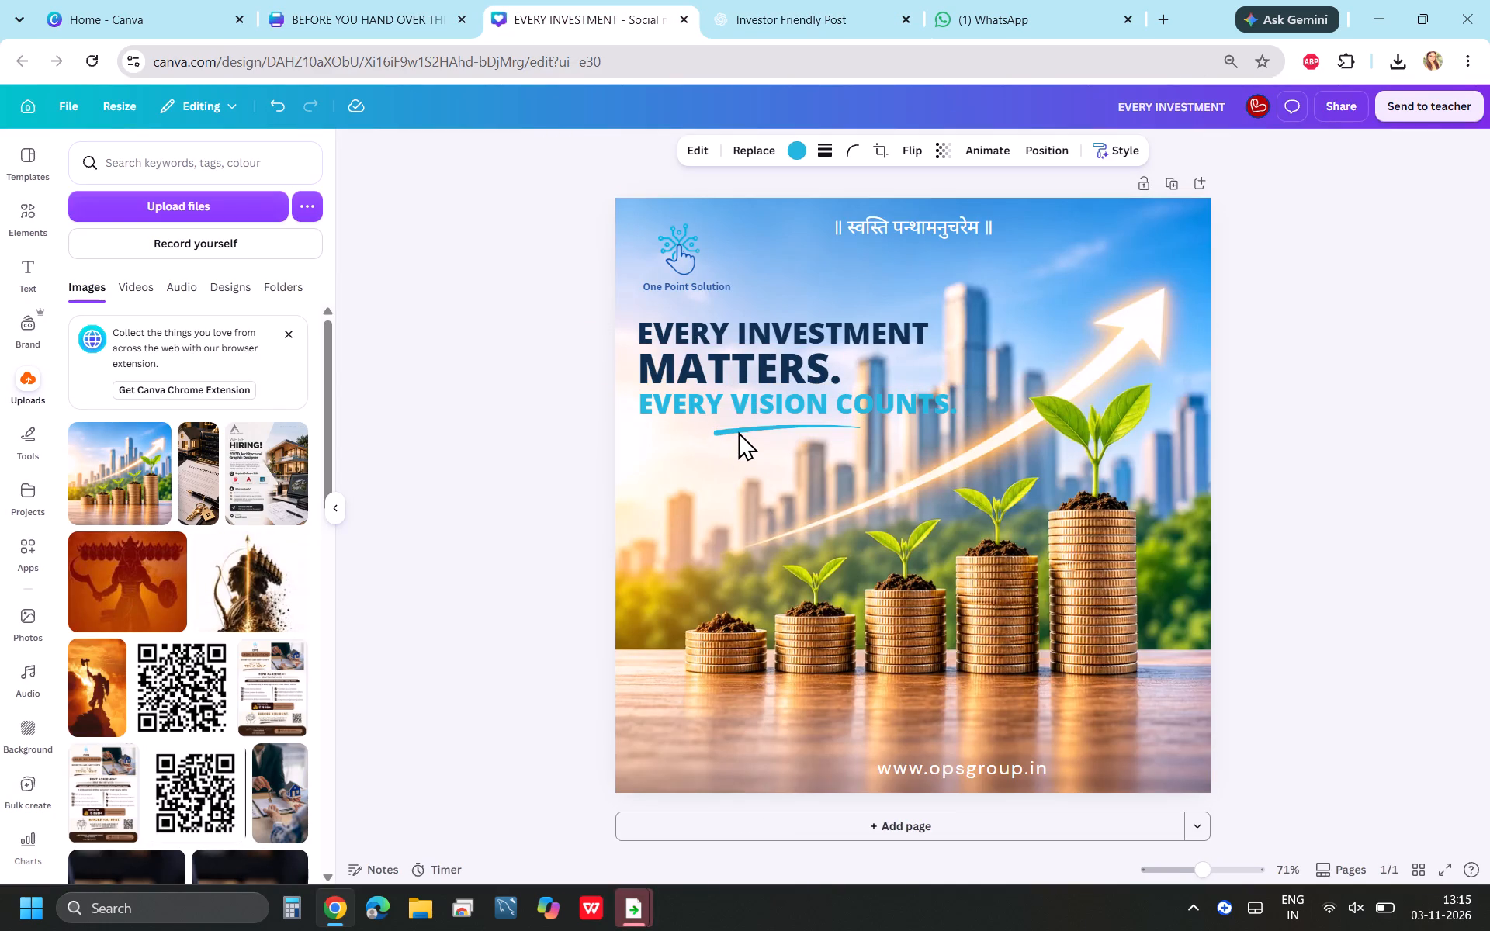
pyautogui.press('Up')
pyautogui.press('Up')
pyautogui.press('Up')
pyautogui.press('Up')
pyautogui.press('Up')
pyautogui.press('Up')
pyautogui.press('Up')
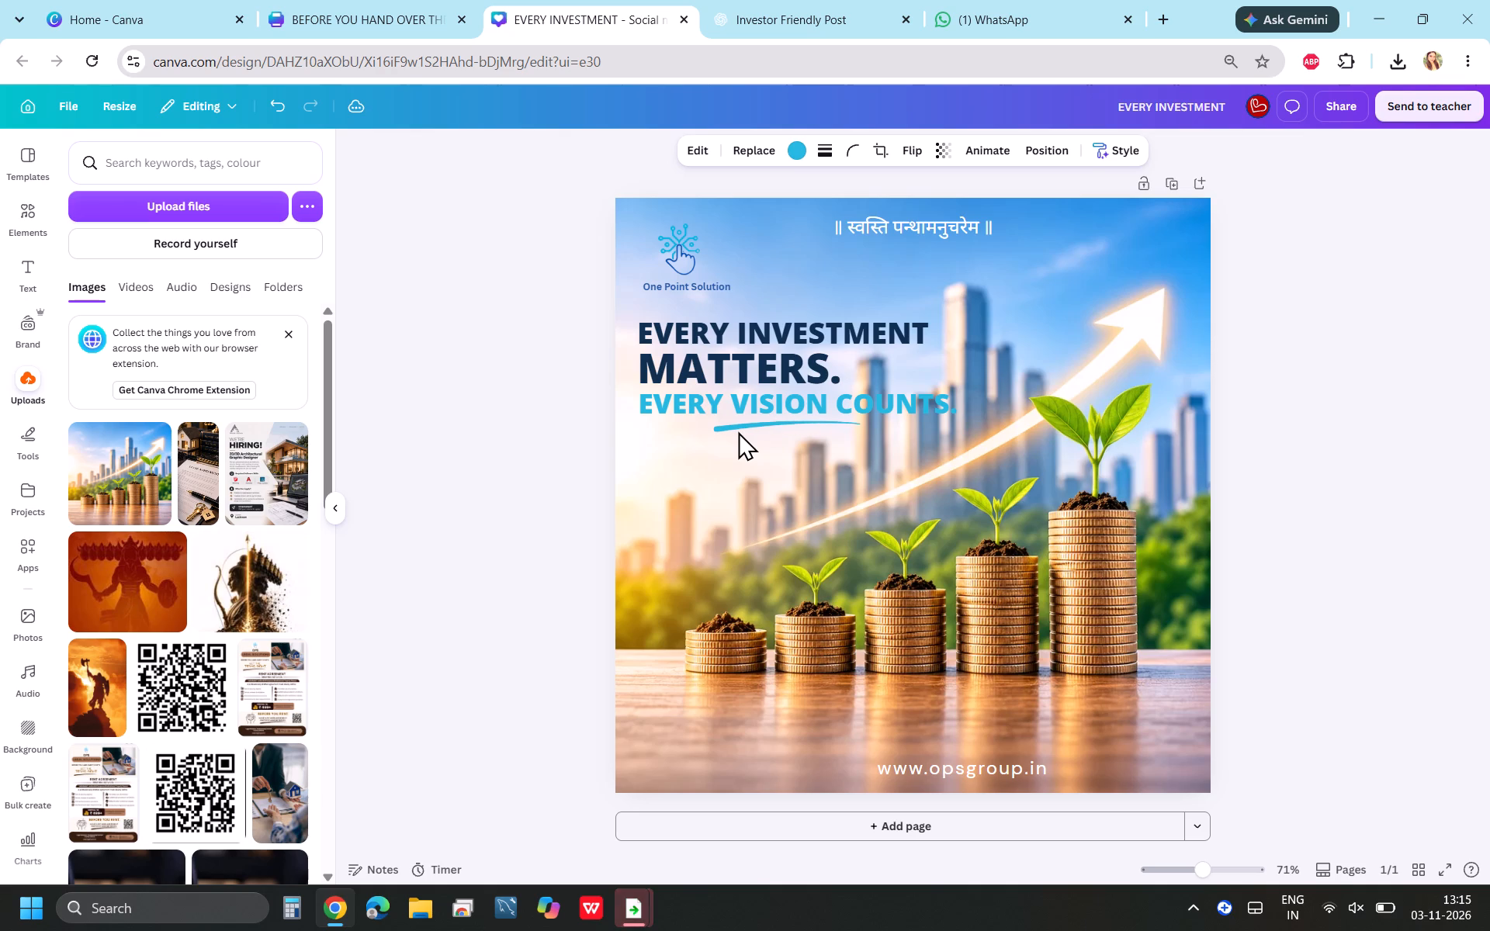
pyautogui.click(435, 430)
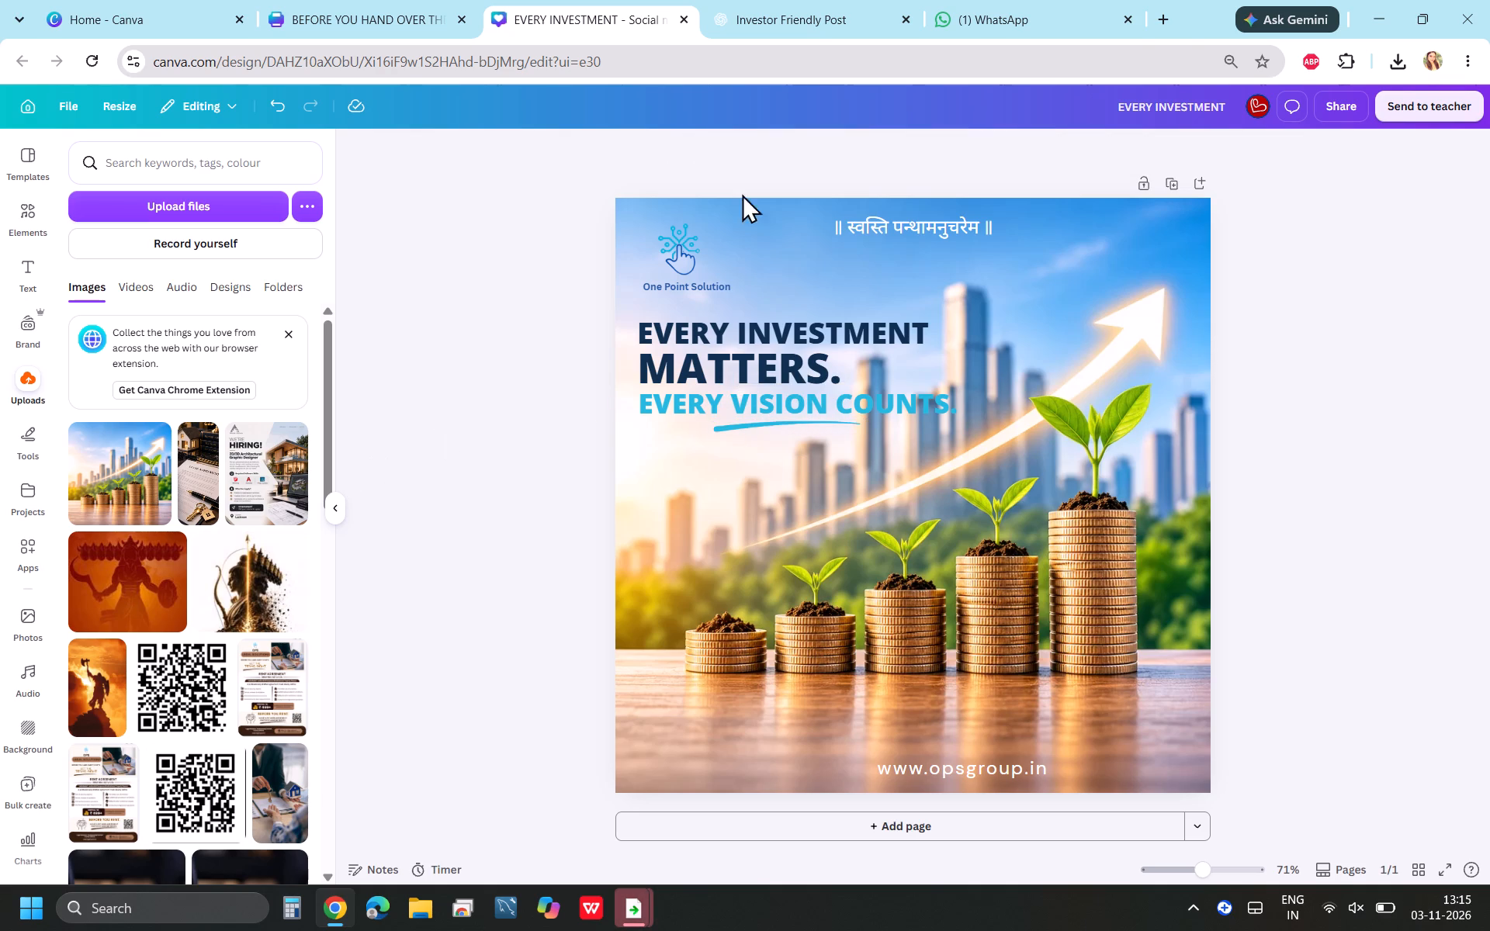
# Switch to the ChatGPT reference post to examine the layout below the headline underline.
pyautogui.click(807, 16)
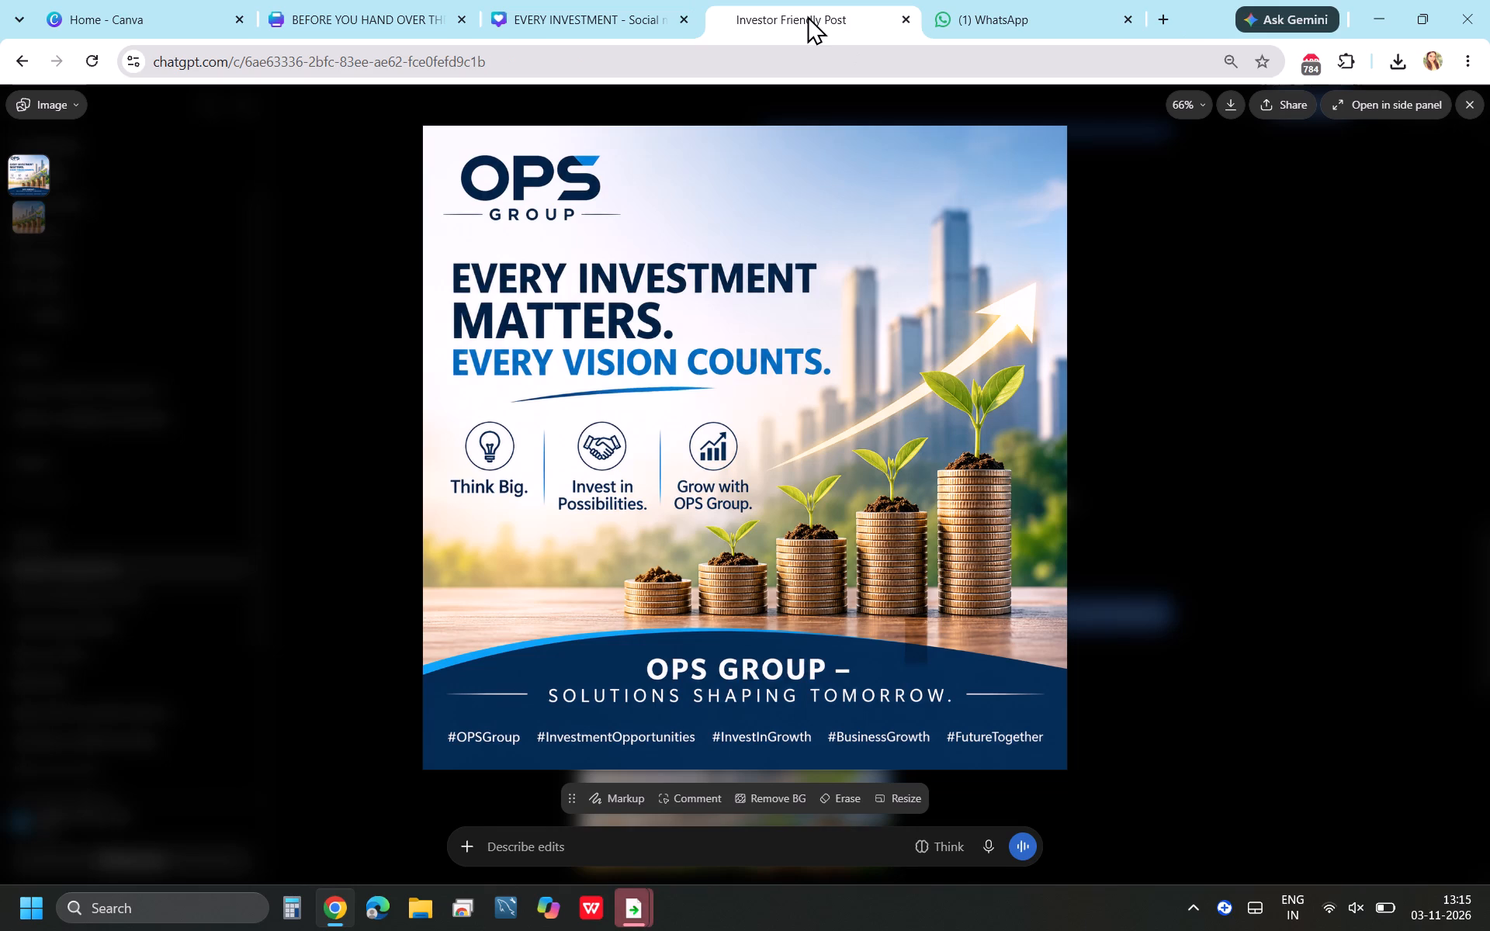